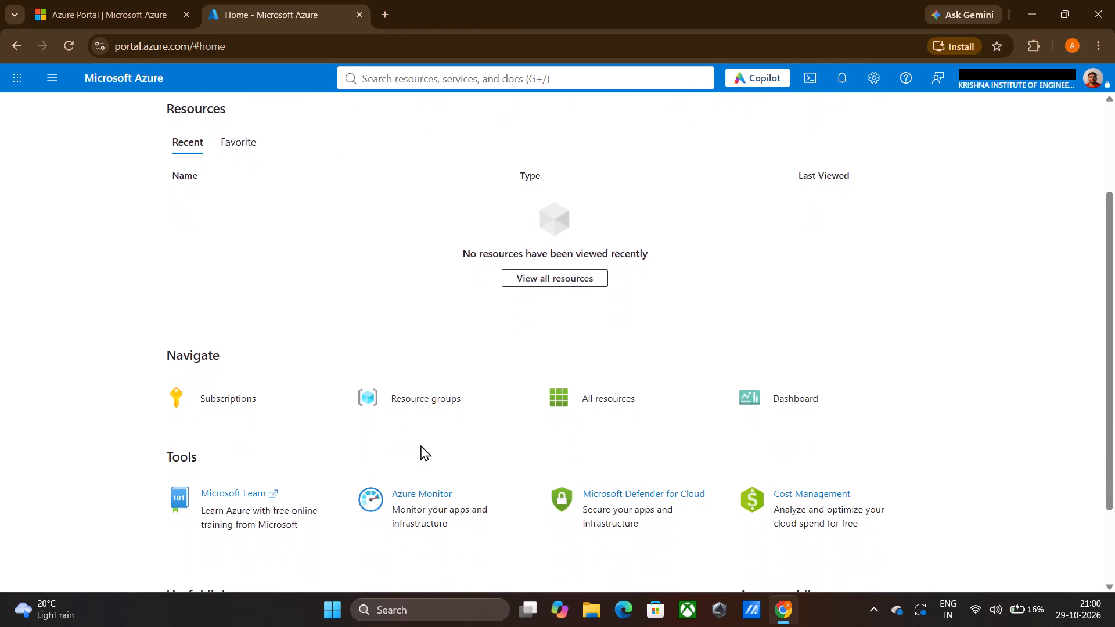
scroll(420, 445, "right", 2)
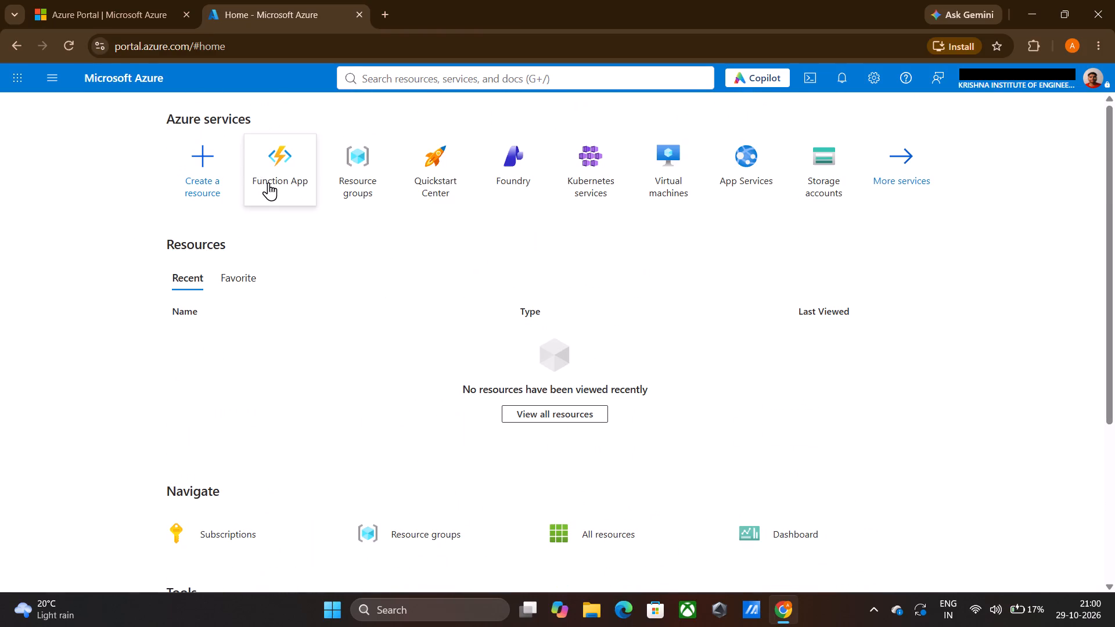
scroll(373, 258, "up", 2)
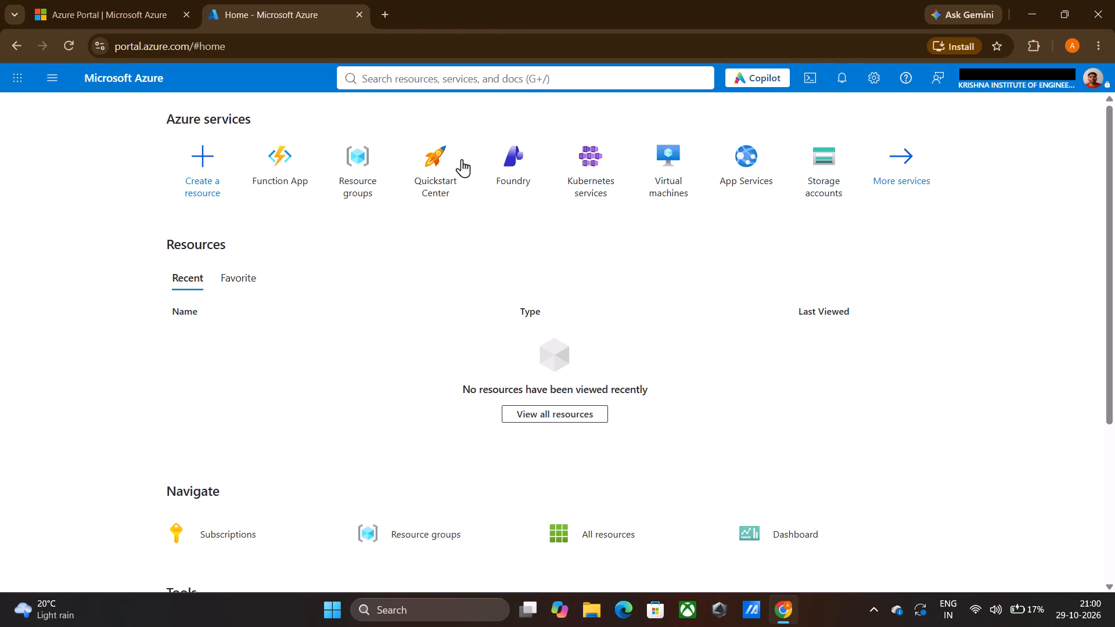
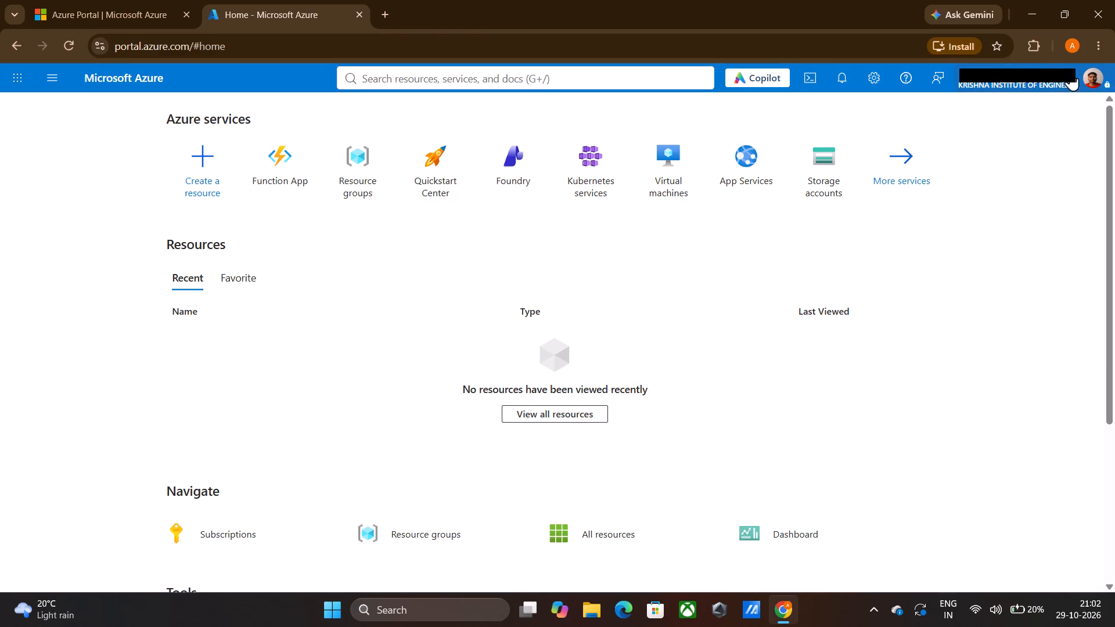
Open the Directories + subscriptions portal settings through the account's Switch directory option.
left_click(1092, 81)
left_click(1045, 69)
left_click(1045, 69)
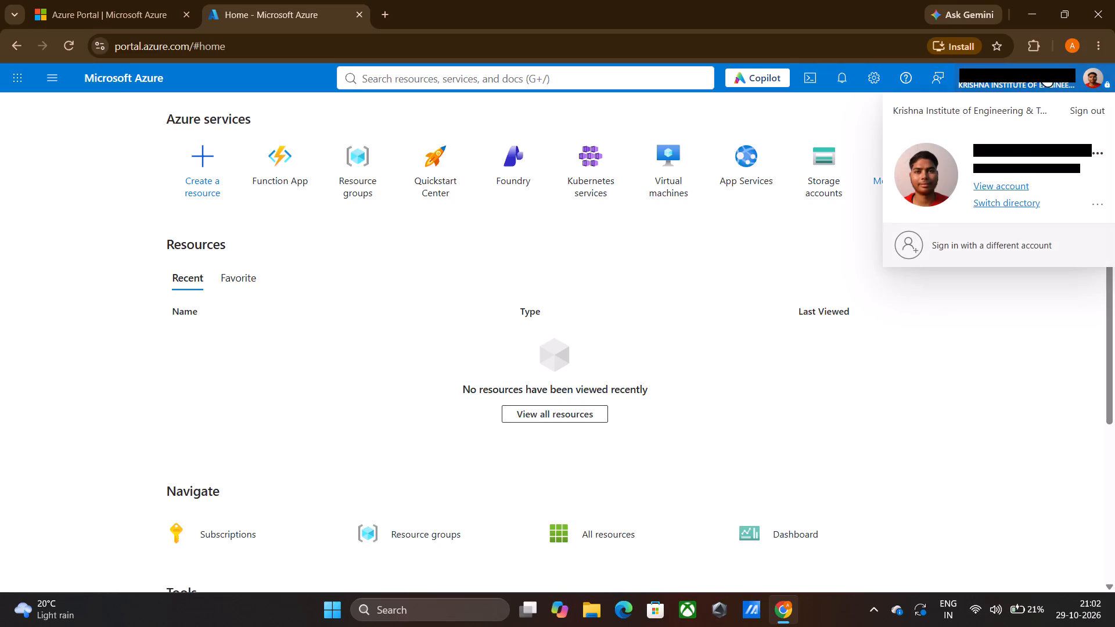
left_click(1006, 203)
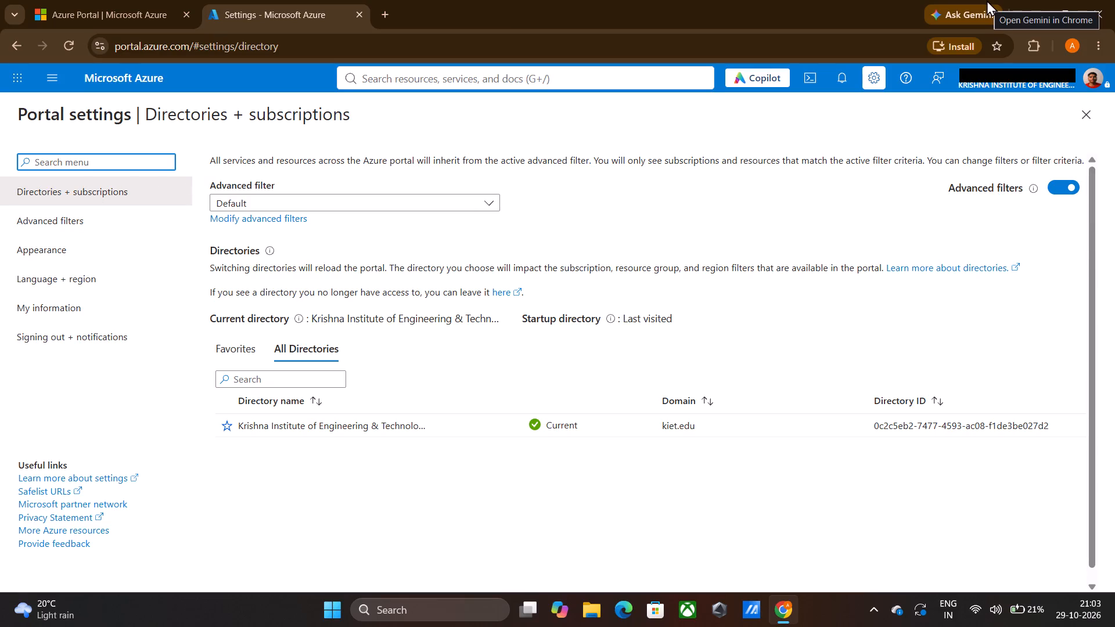
Capture a full-screen screenshot of the Directories + subscriptions settings page and dismiss the capture notification.
key("Print")
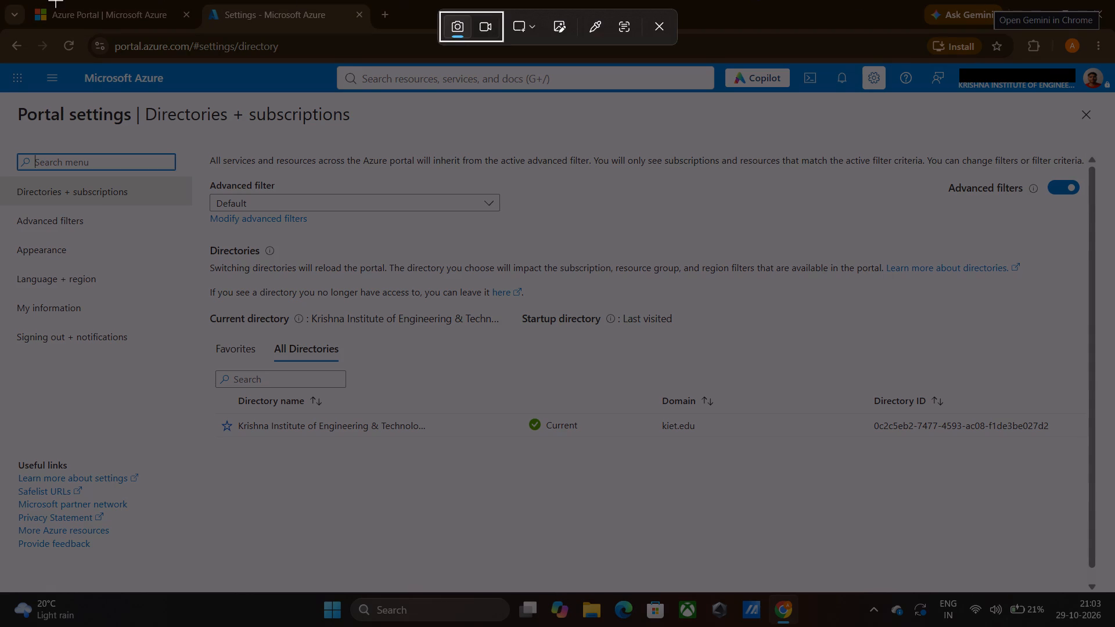
left_click_drag(0, 0, 991, 626)
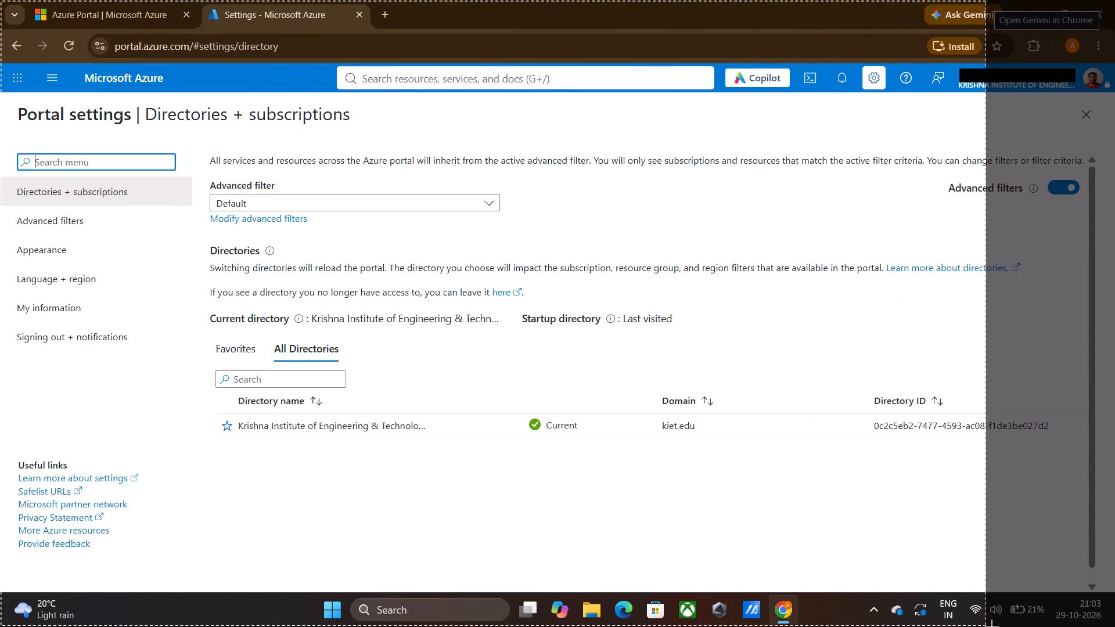
left_click_drag(991, 626, 1114, 626)
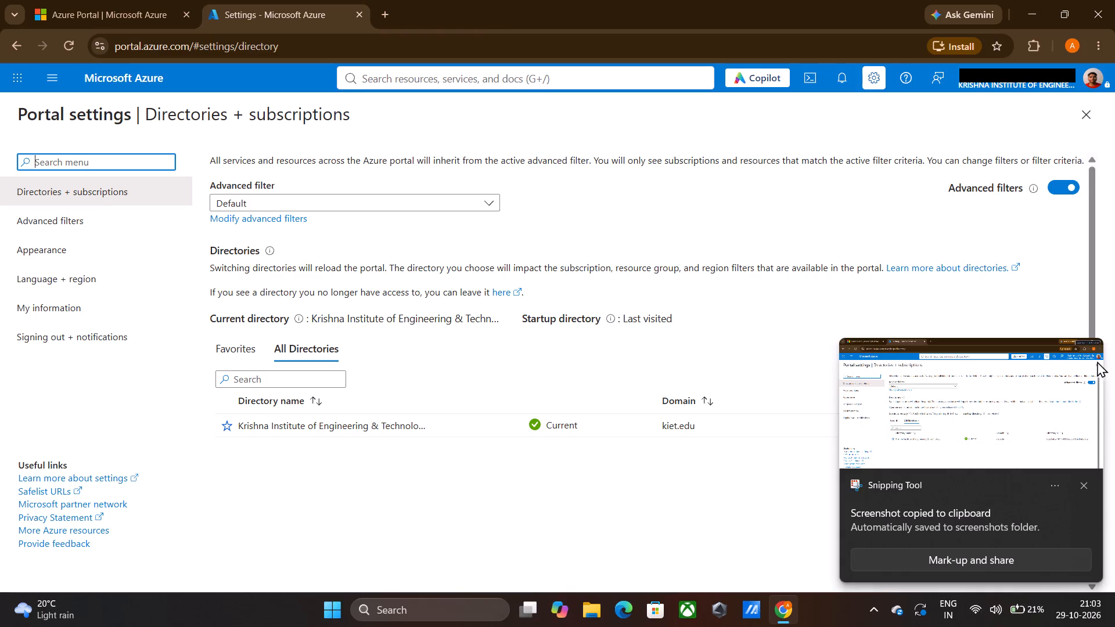
left_click(1083, 485)
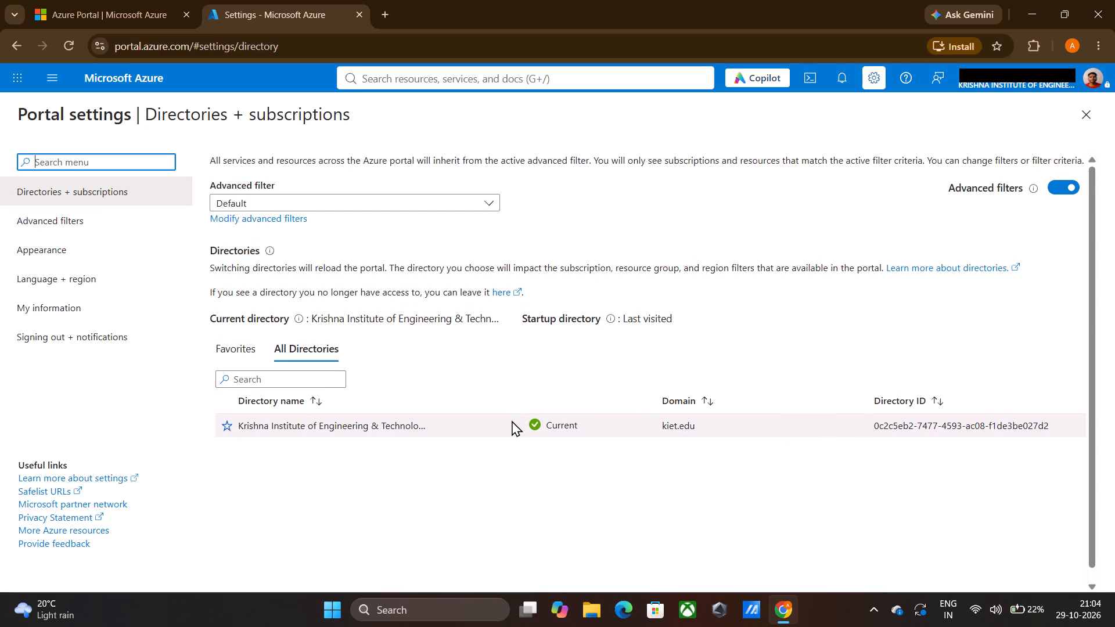
Review the Directories + subscriptions page, including the current directory and the list of all directories.
scroll(512, 420, "down", 2)
scroll(512, 420, "up", 1)
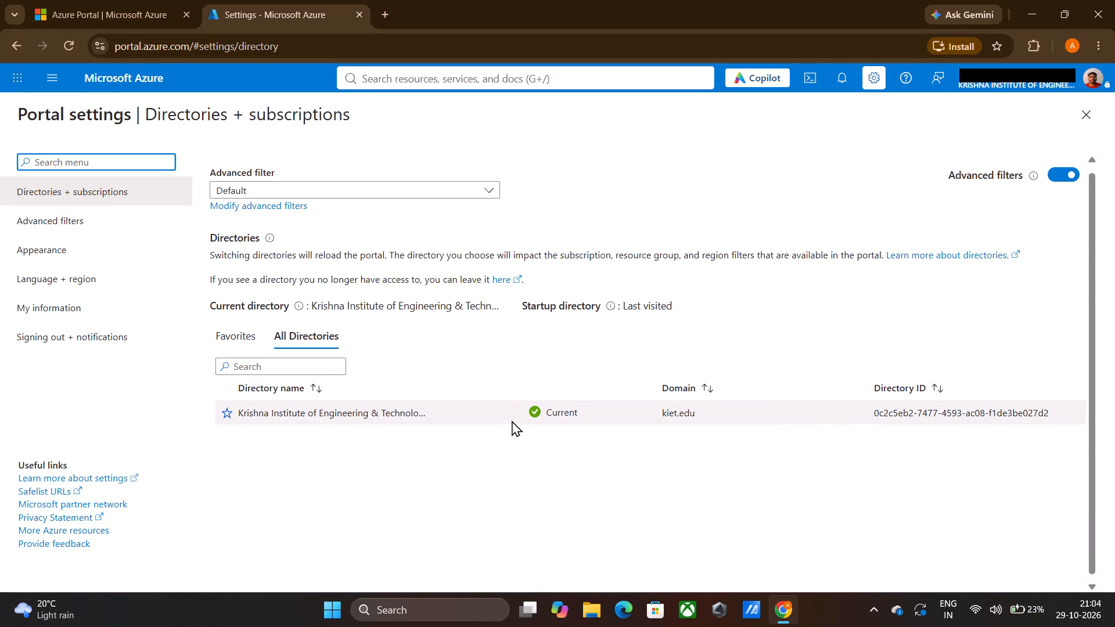
scroll(512, 420, "up", 1)
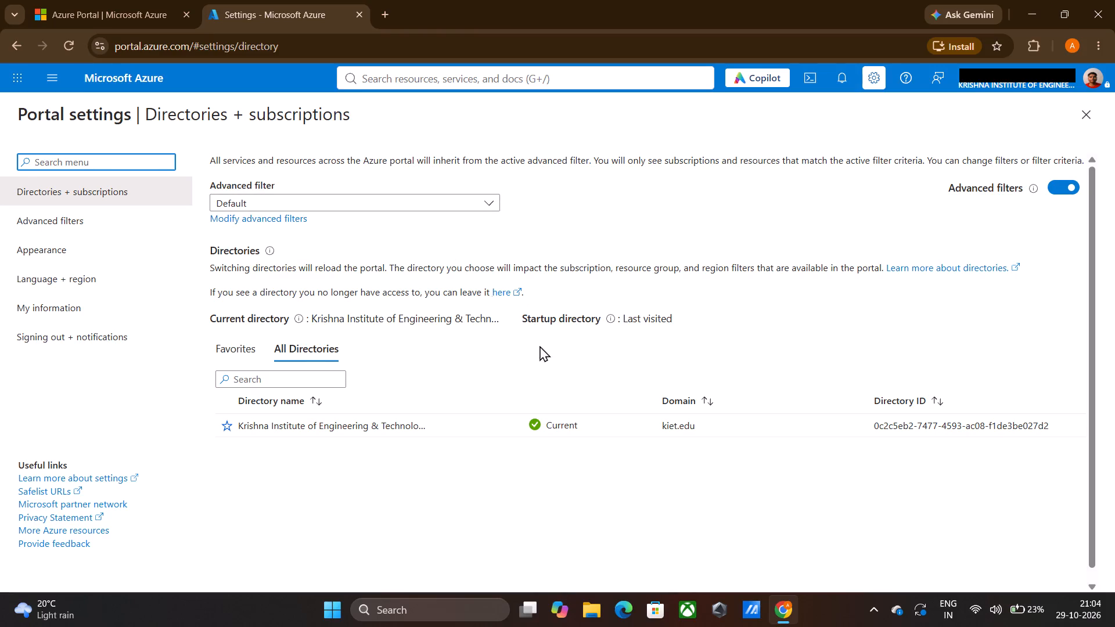
scroll(549, 388, "down", 3)
scroll(549, 388, "up", 1)
scroll(549, 388, "down", 1)
scroll(549, 388, "up", 1)
scroll(549, 388, "down", 2)
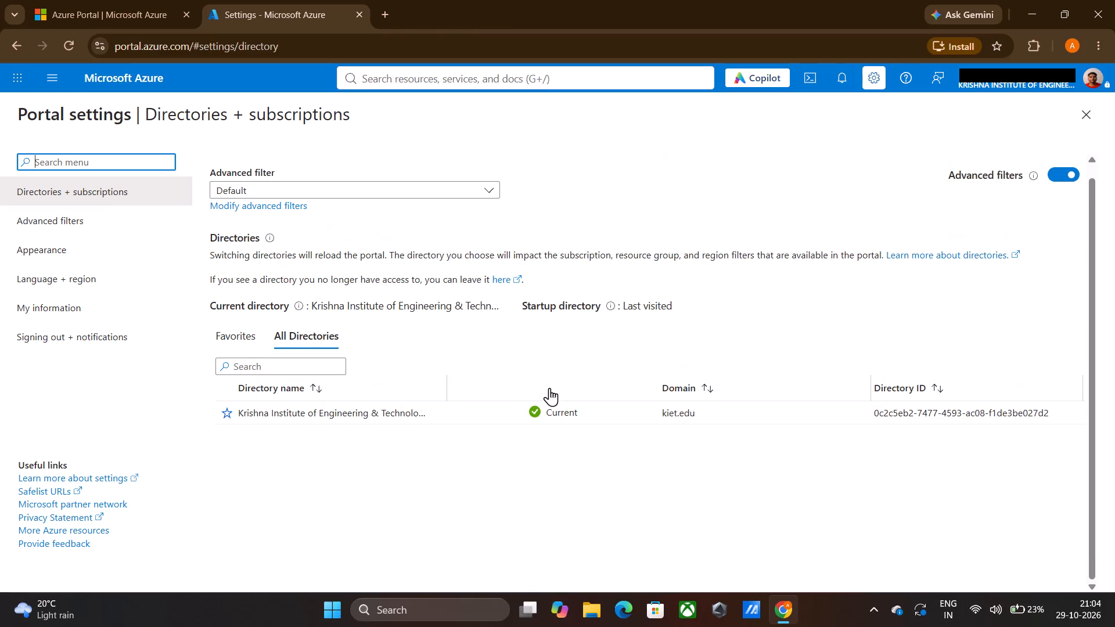
scroll(549, 388, "up", 1)
scroll(549, 388, "down", 2)
scroll(549, 388, "up", 1)
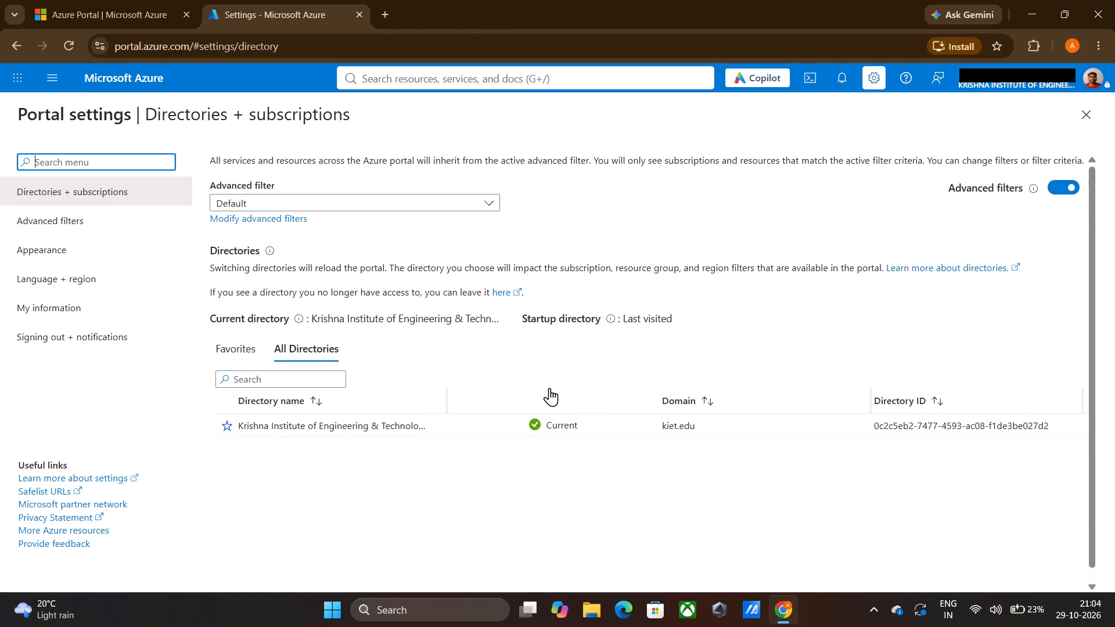
scroll(549, 388, "down", 1)
scroll(549, 388, "up", 1)
scroll(549, 388, "down", 1)
scroll(549, 388, "up", 1)
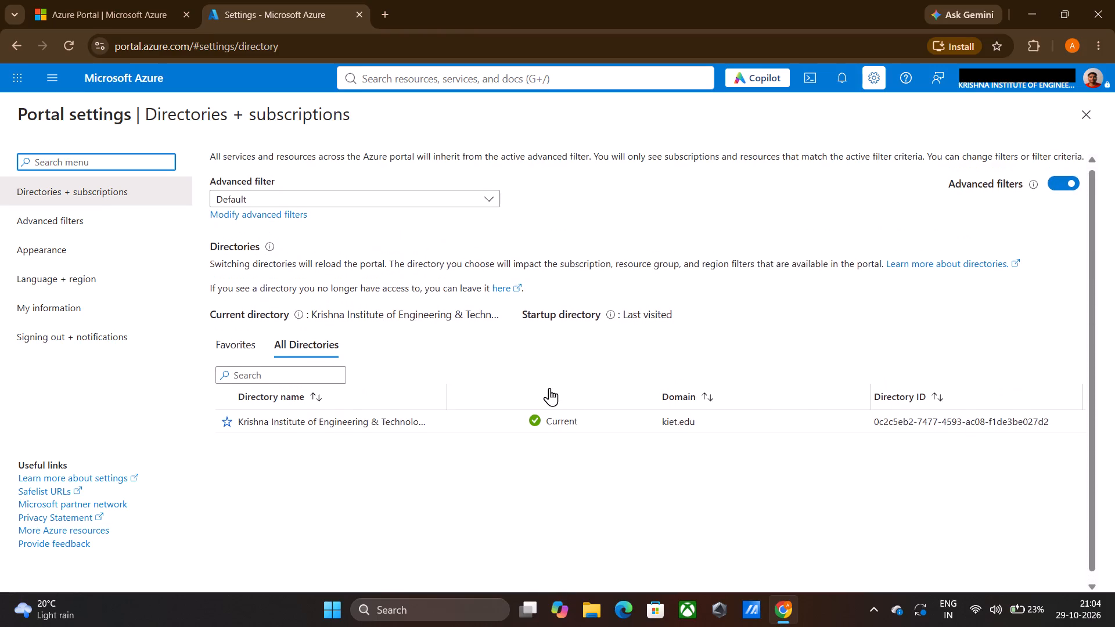
scroll(549, 388, "up", 1)
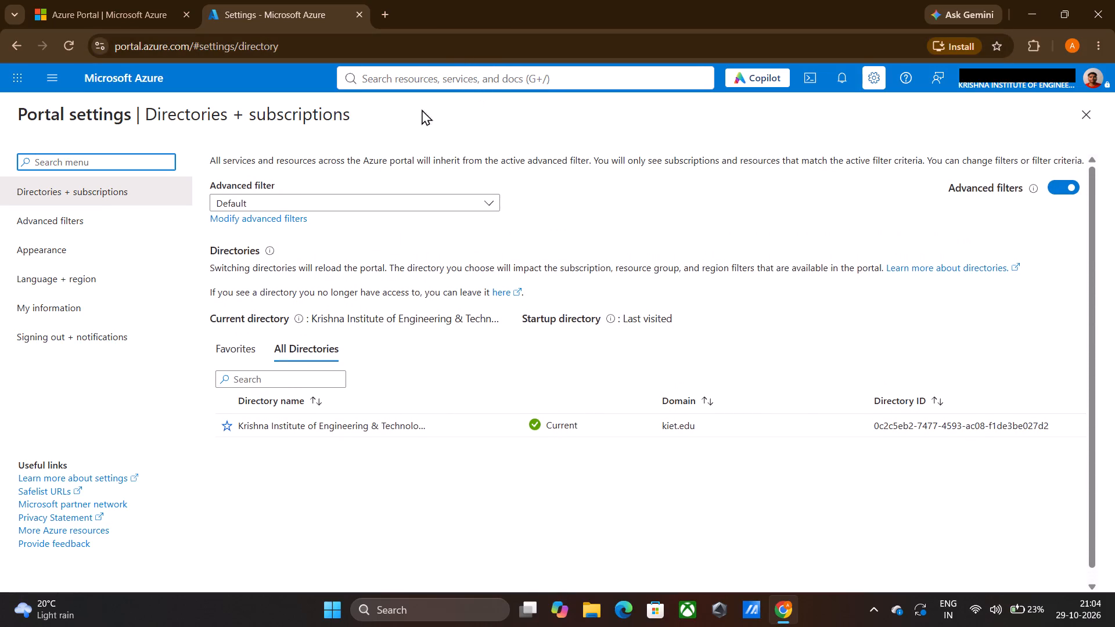
Search the portal for "sub" and open the Subscriptions service.
left_click(420, 78)
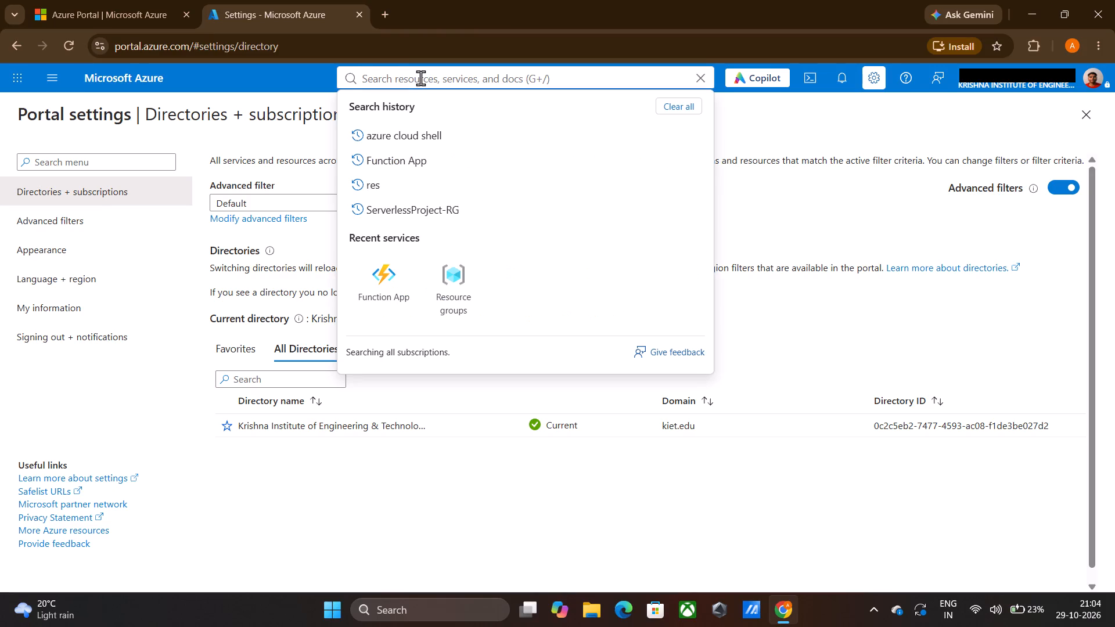
key("s")
type("ub")
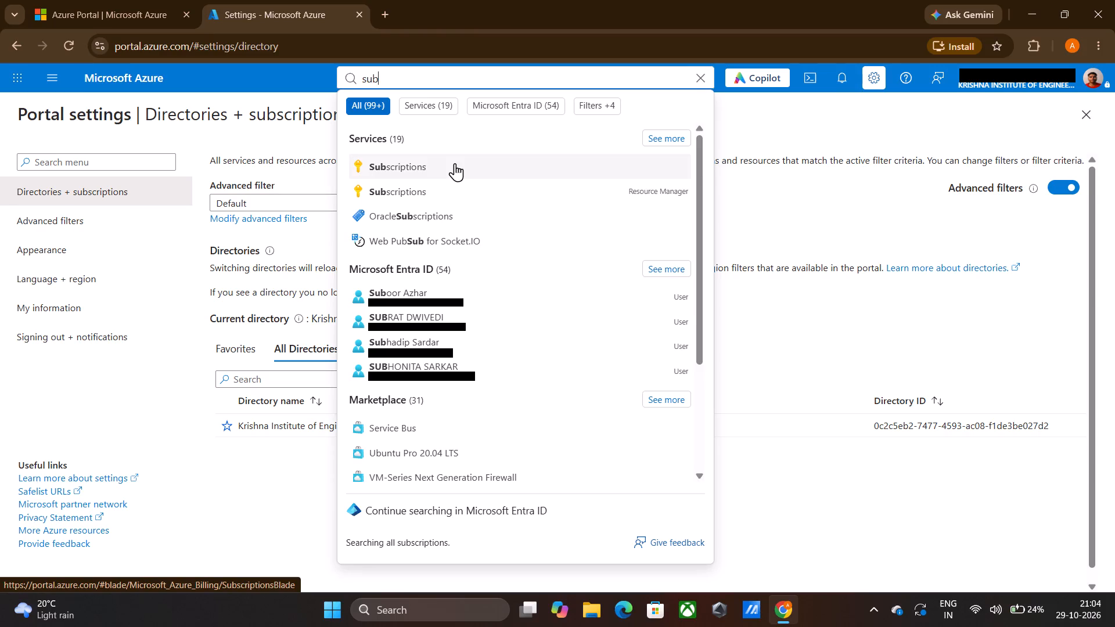
left_click(398, 158)
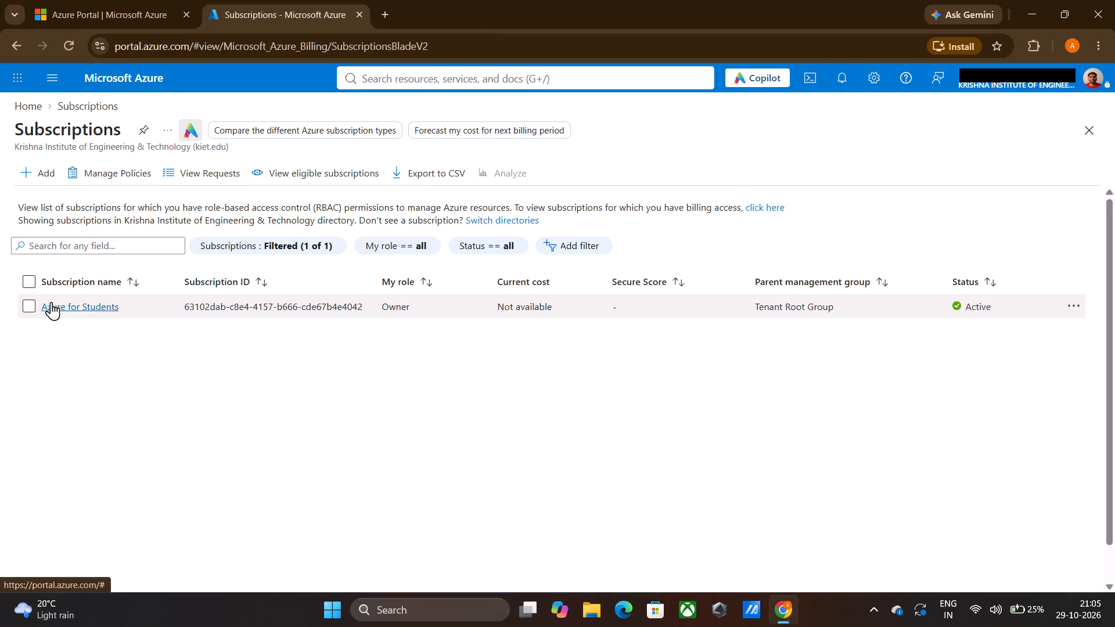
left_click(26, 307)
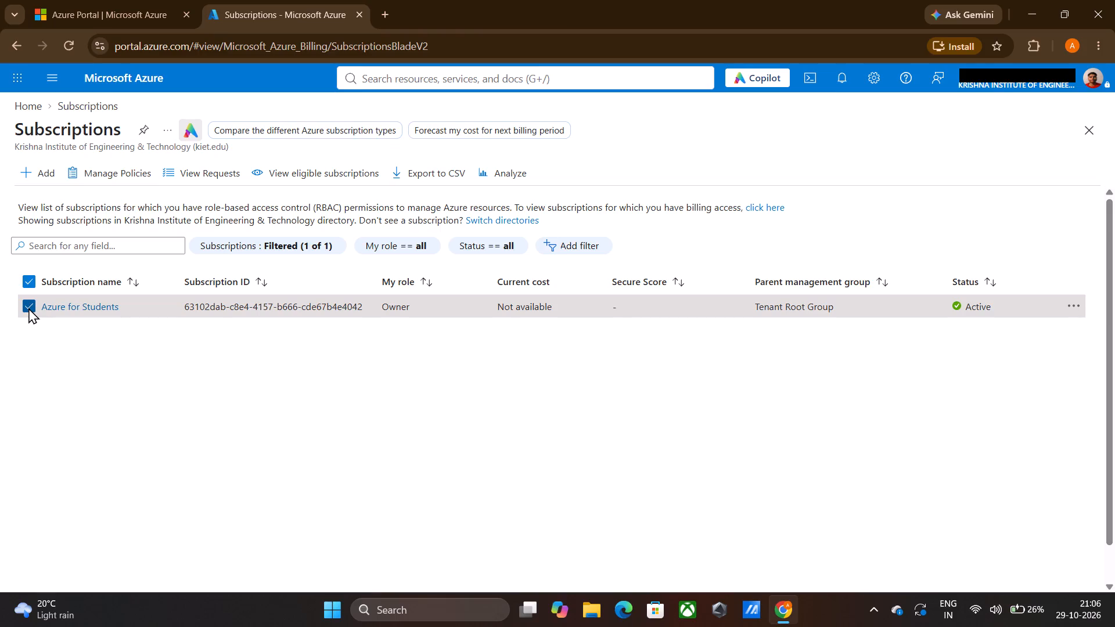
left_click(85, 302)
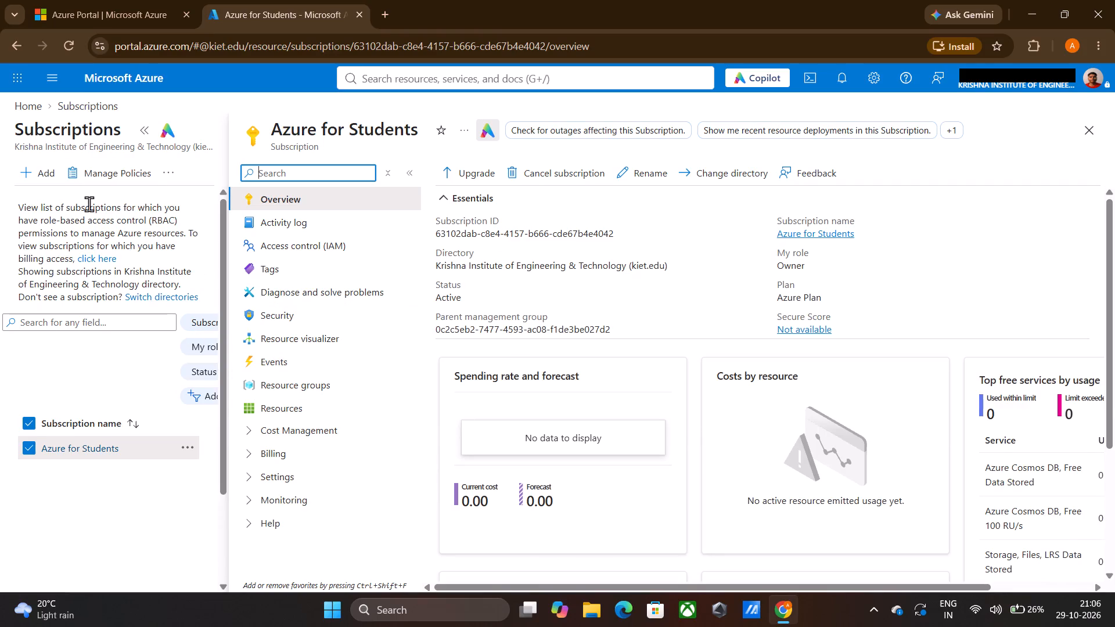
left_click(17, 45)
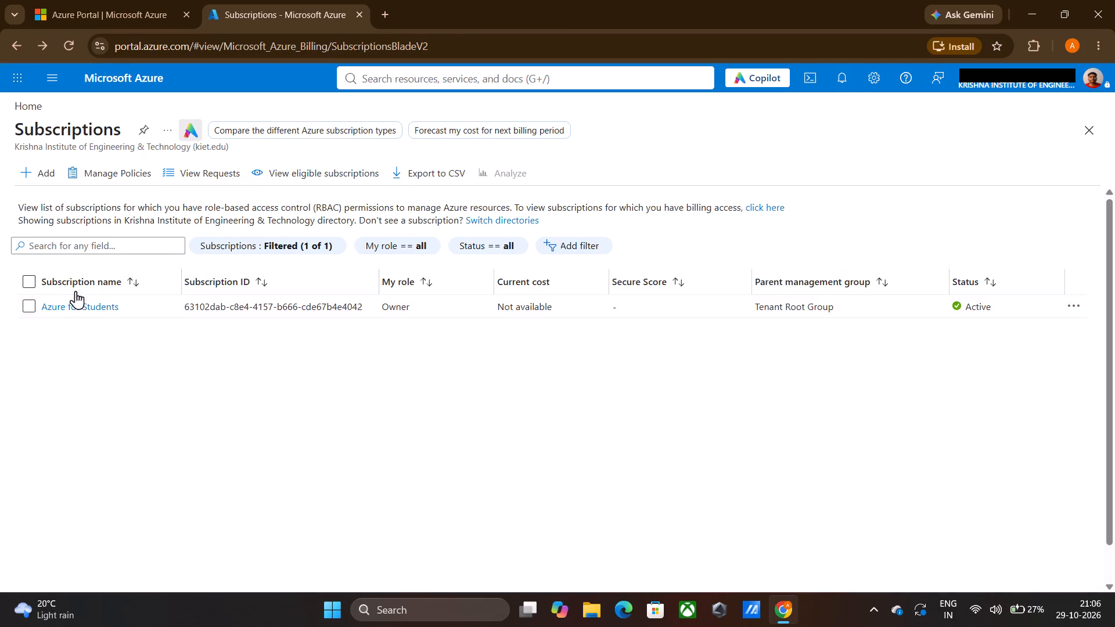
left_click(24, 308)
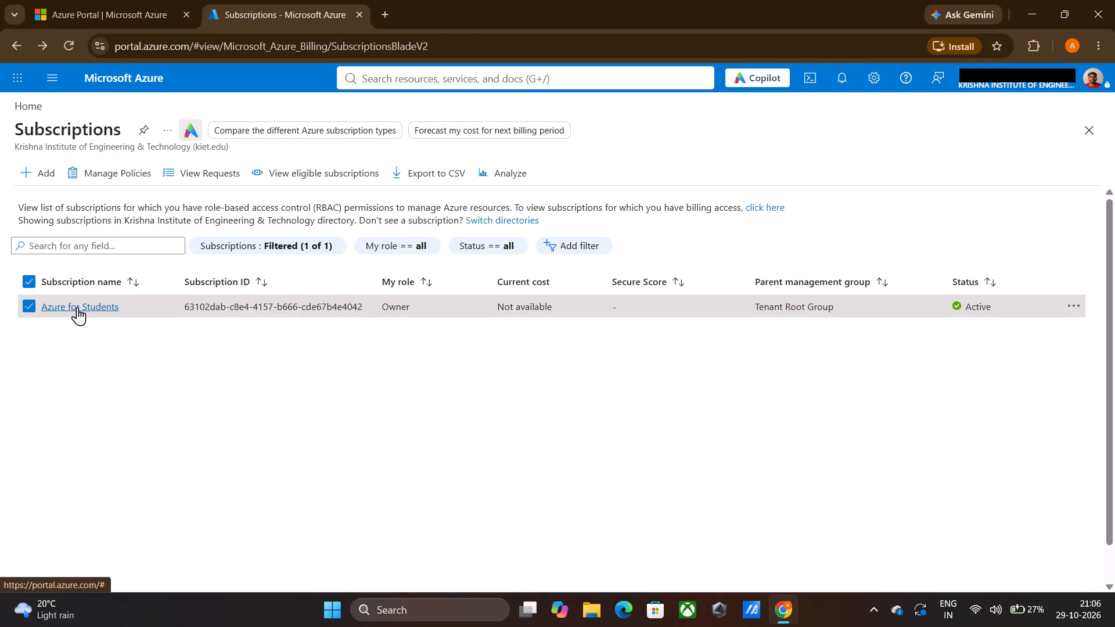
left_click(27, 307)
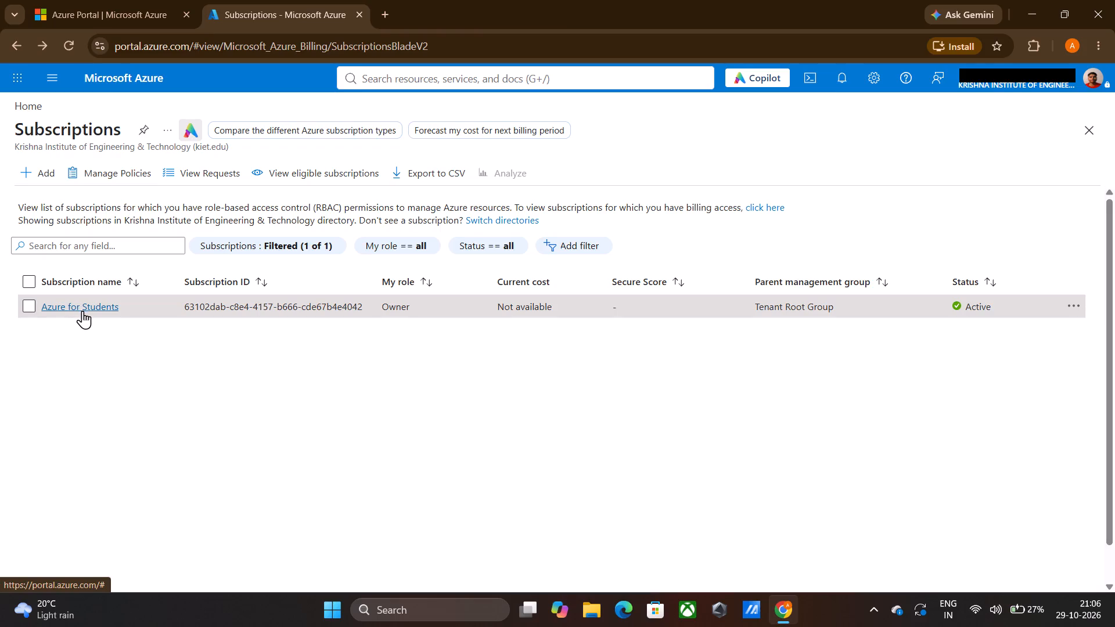
Open the Azure for Students subscription overview, capture a full-screen screenshot of it and dismiss the capture notification.
left_click(82, 311)
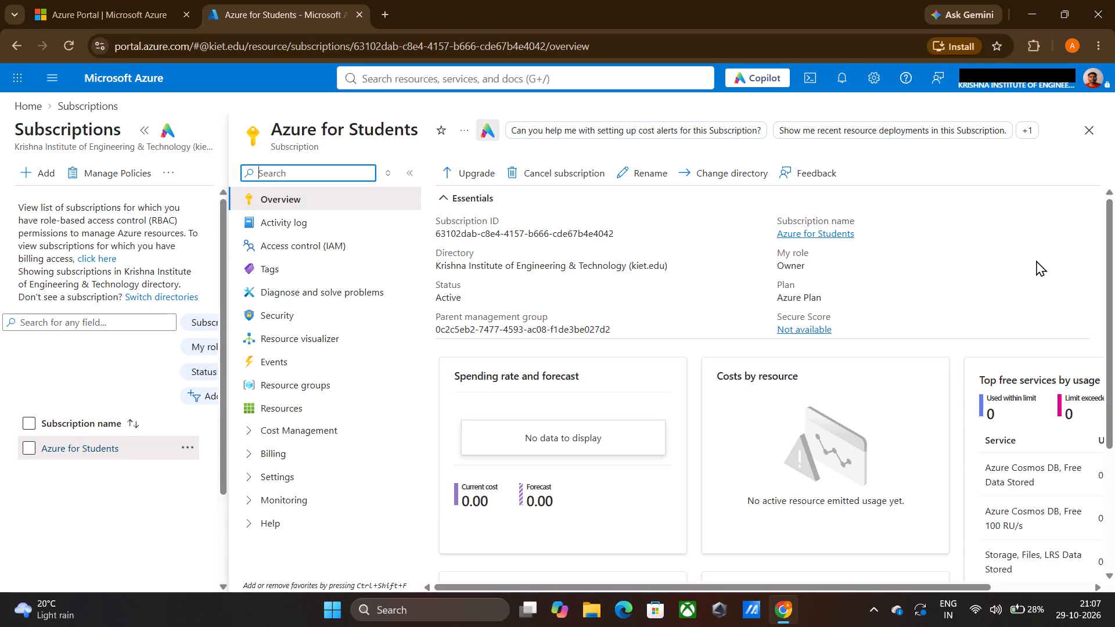
key("Print")
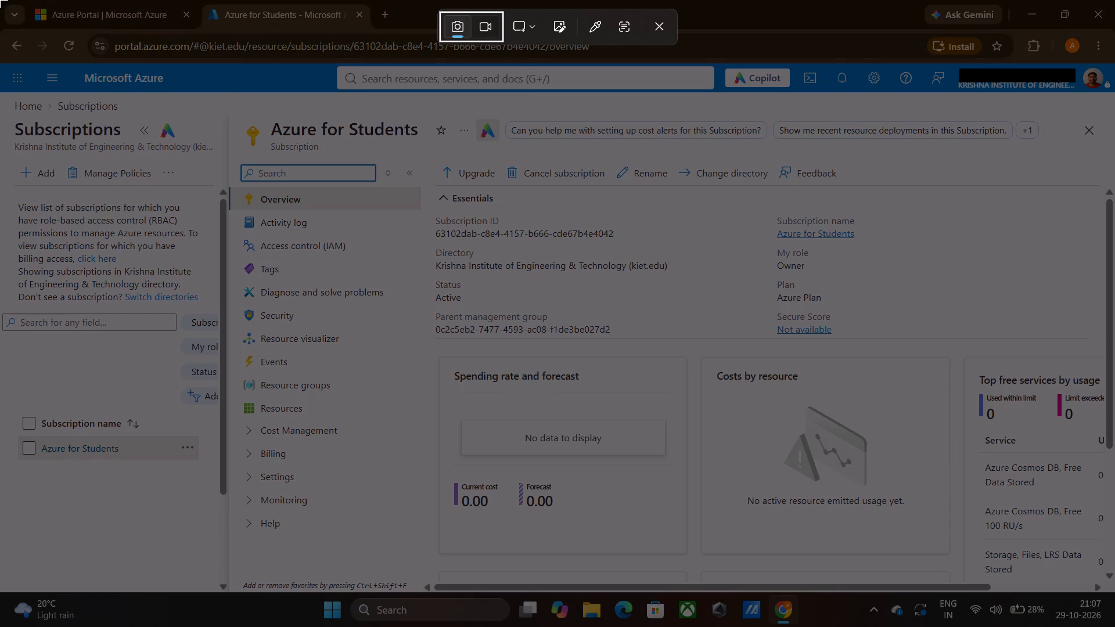
left_click_drag(0, 0, 1114, 626)
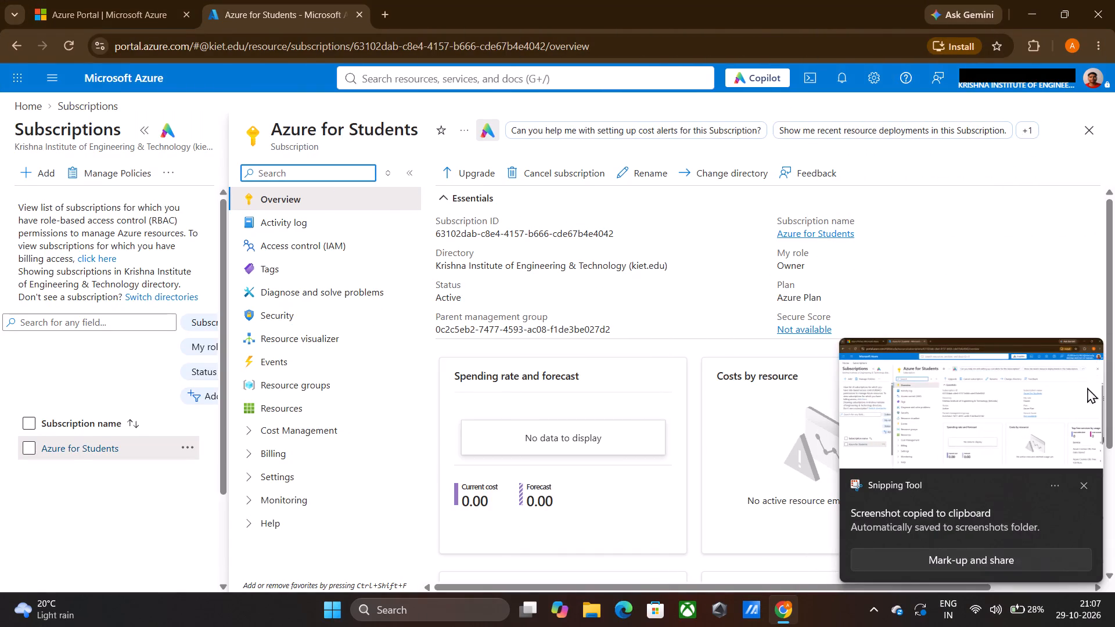
left_click(1083, 488)
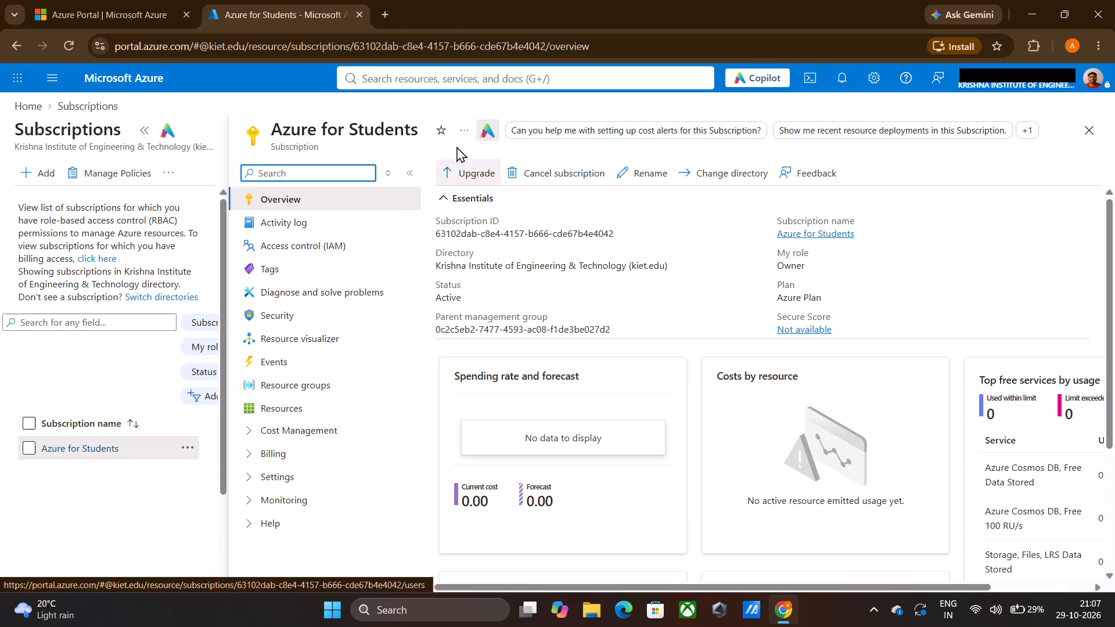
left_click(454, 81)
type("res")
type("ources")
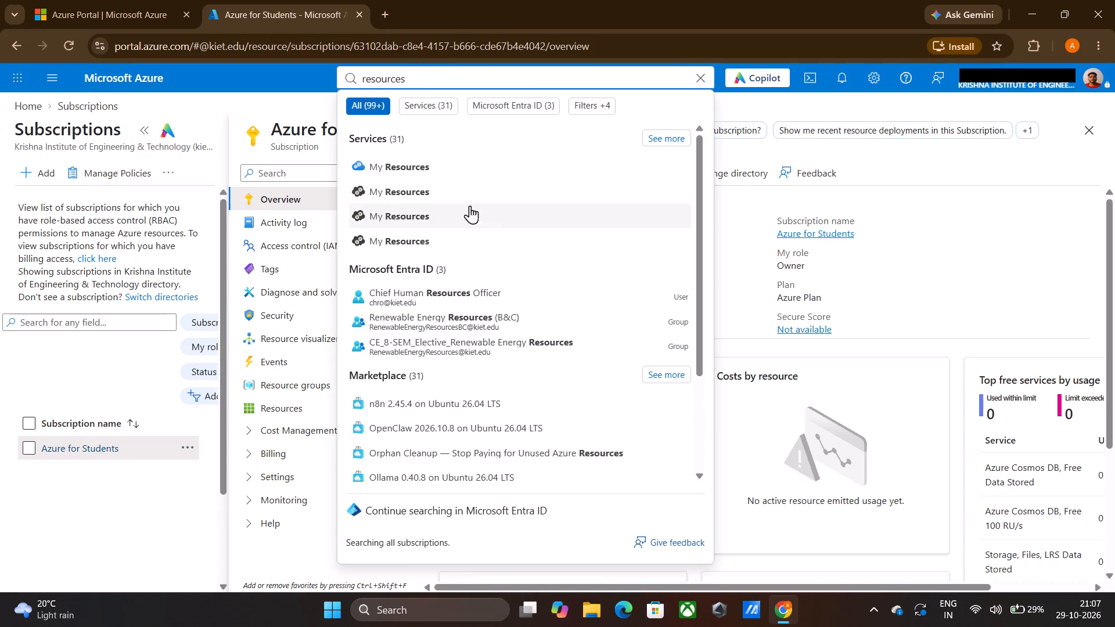
Open the Resource groups list of the Azure for Students subscription.
left_click(294, 390)
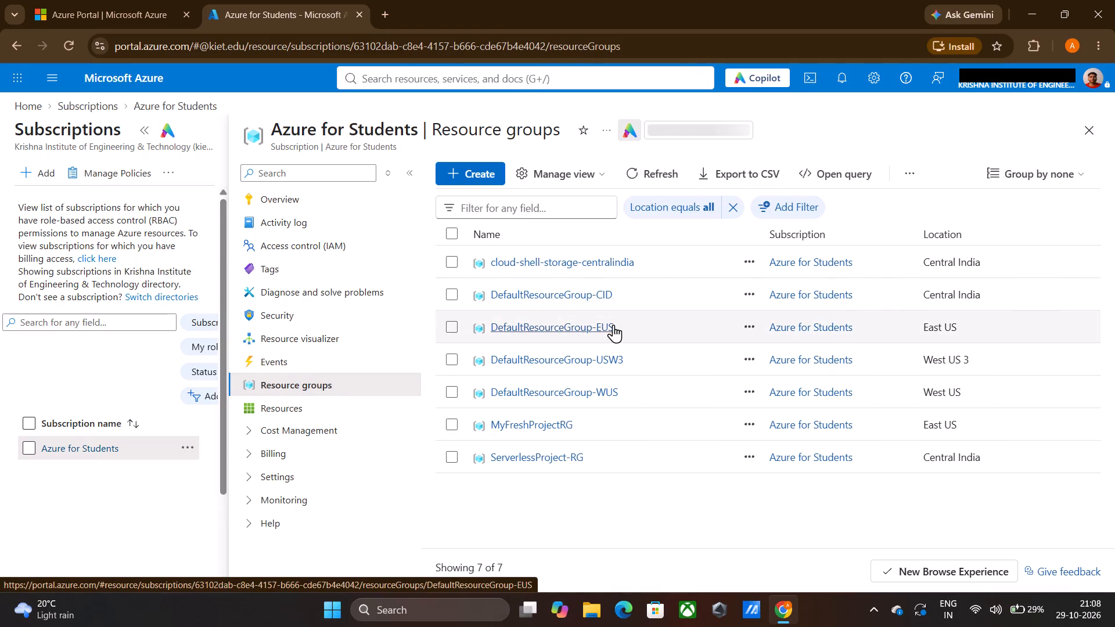
Review the resource groups of the Azure for Students subscription, with their locations, and the subscription's other sections.
scroll(713, 359, "down", 1)
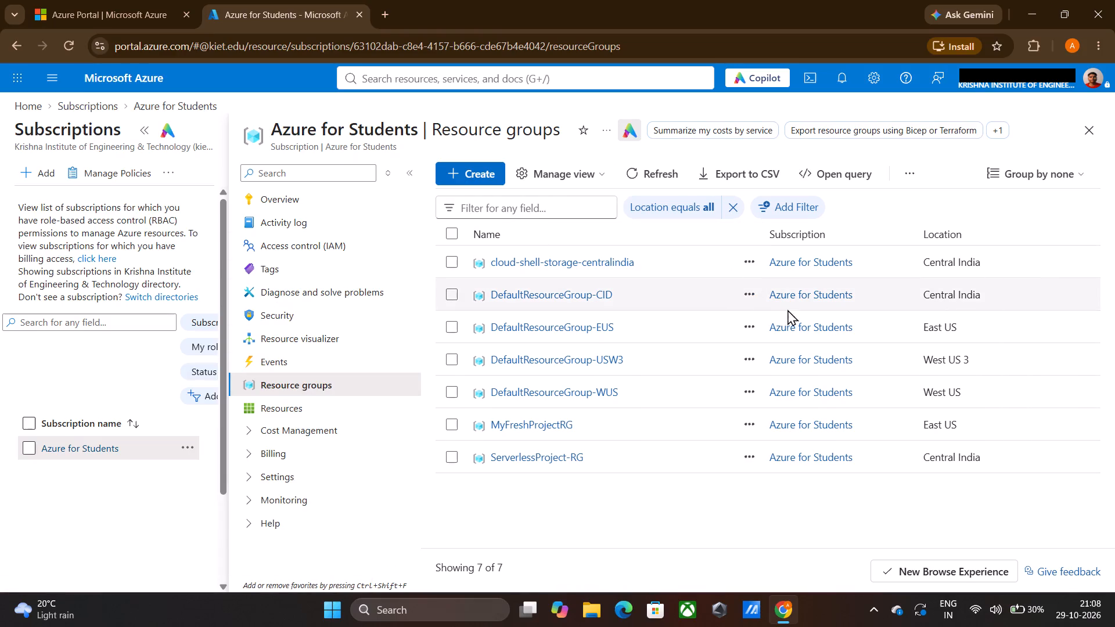
scroll(646, 330, "down", 2)
scroll(646, 330, "up", 2)
scroll(430, 309, "down", 1)
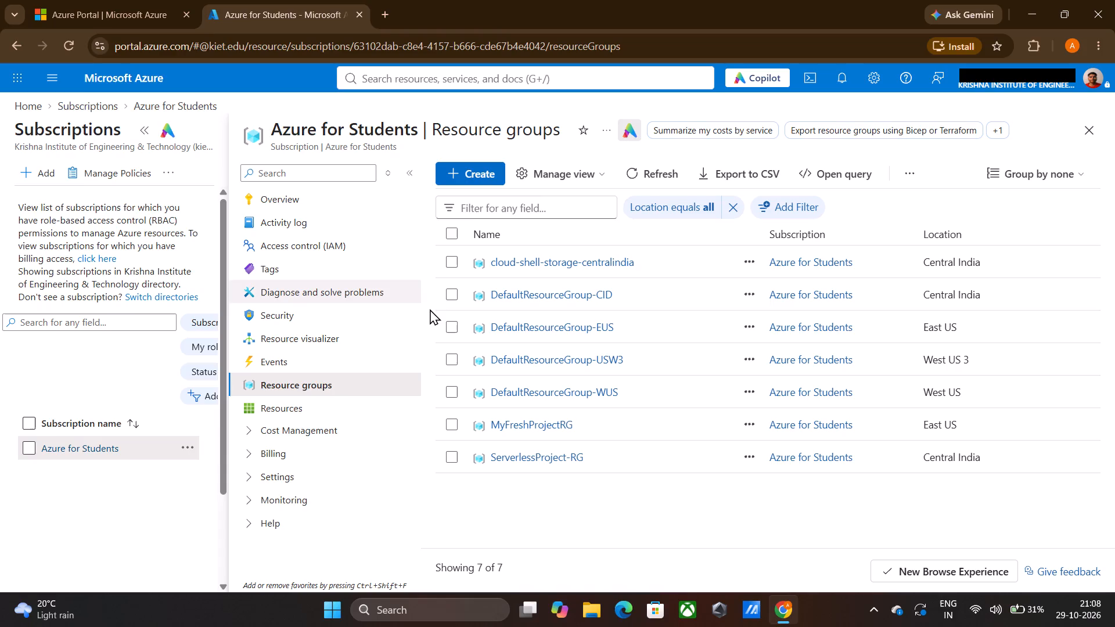
scroll(430, 309, "down", 1)
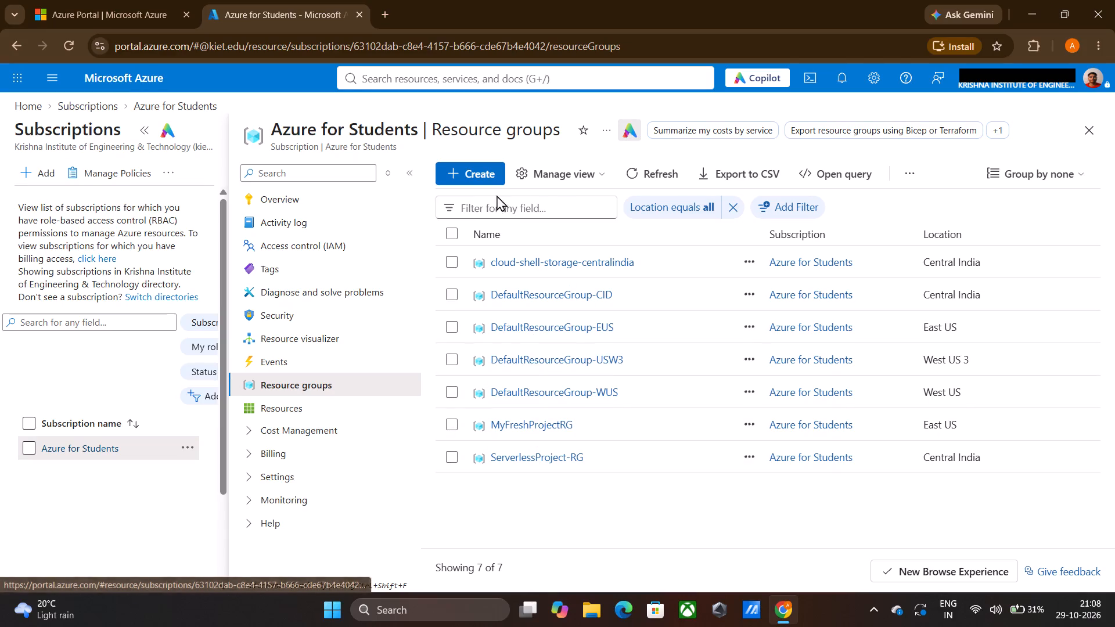
scroll(334, 446, "down", 2)
scroll(334, 446, "up", 3)
scroll(334, 446, "down", 3)
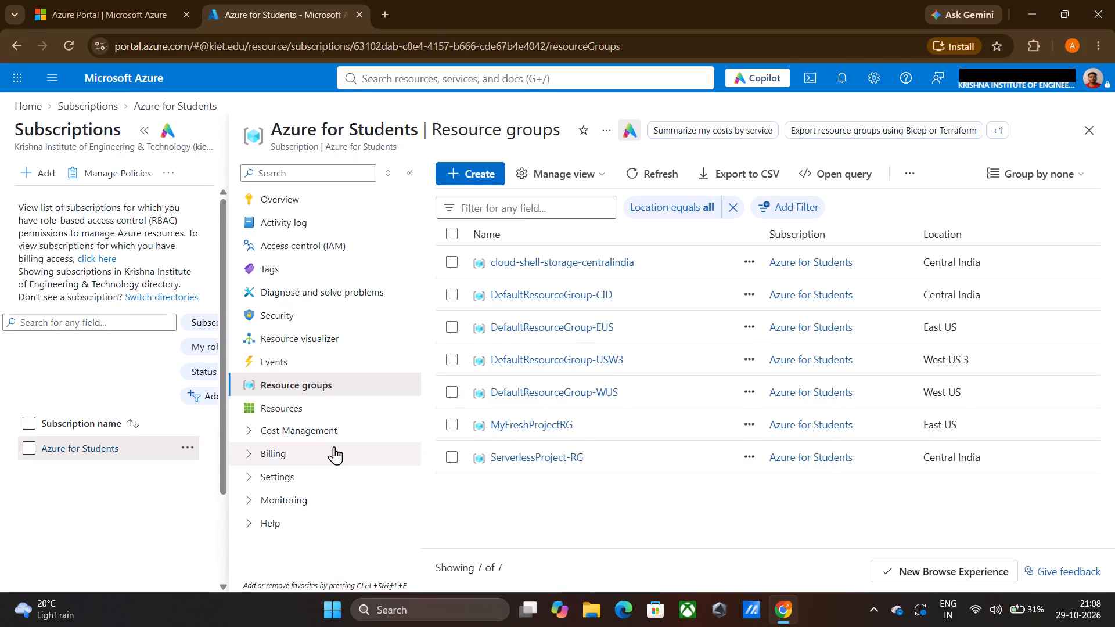
scroll(334, 446, "up", 2)
scroll(307, 370, "down", 2)
scroll(307, 370, "up", 2)
scroll(307, 370, "down", 3)
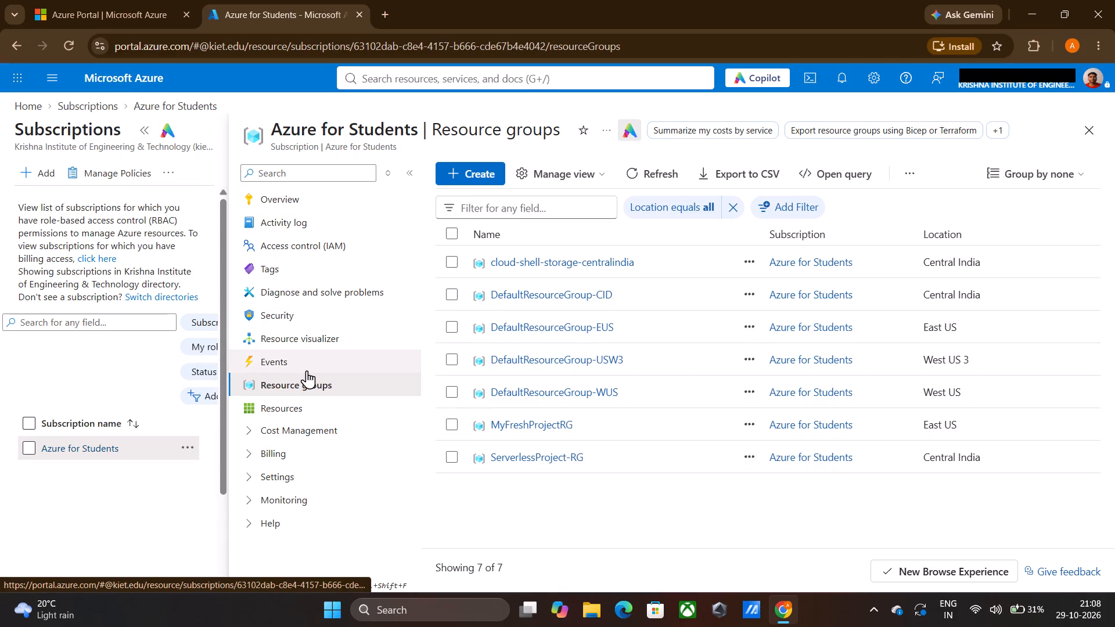
scroll(307, 370, "up", 3)
scroll(307, 370, "down", 3)
scroll(307, 370, "up", 3)
scroll(307, 370, "down", 4)
scroll(307, 370, "up", 3)
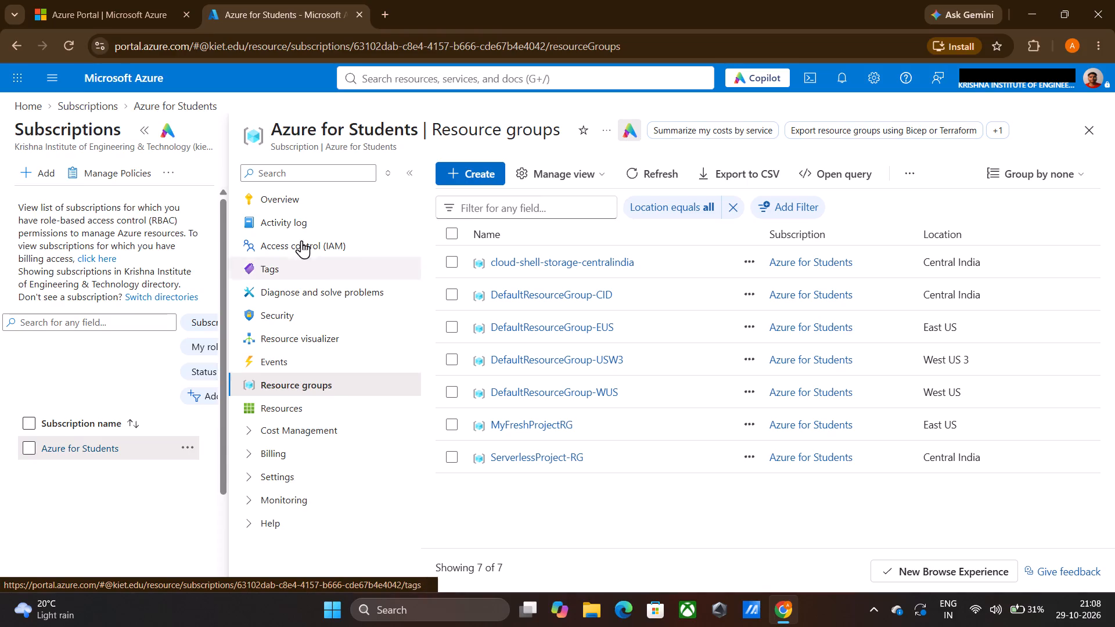
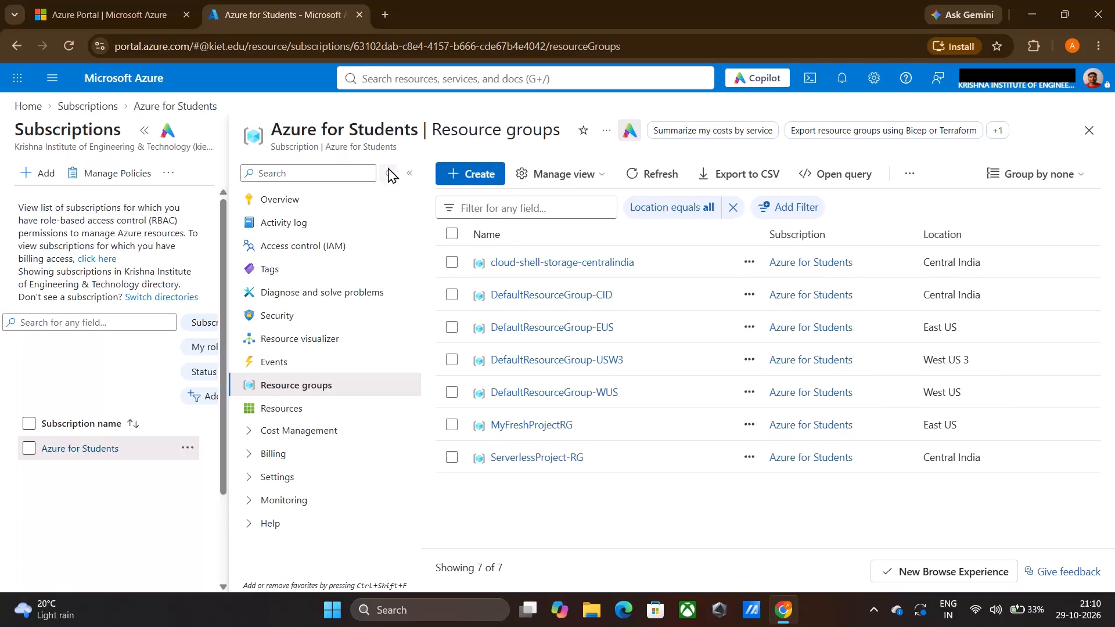
Search the portal for "microsoft entra" and open the Microsoft Entra ID service.
left_click(466, 87)
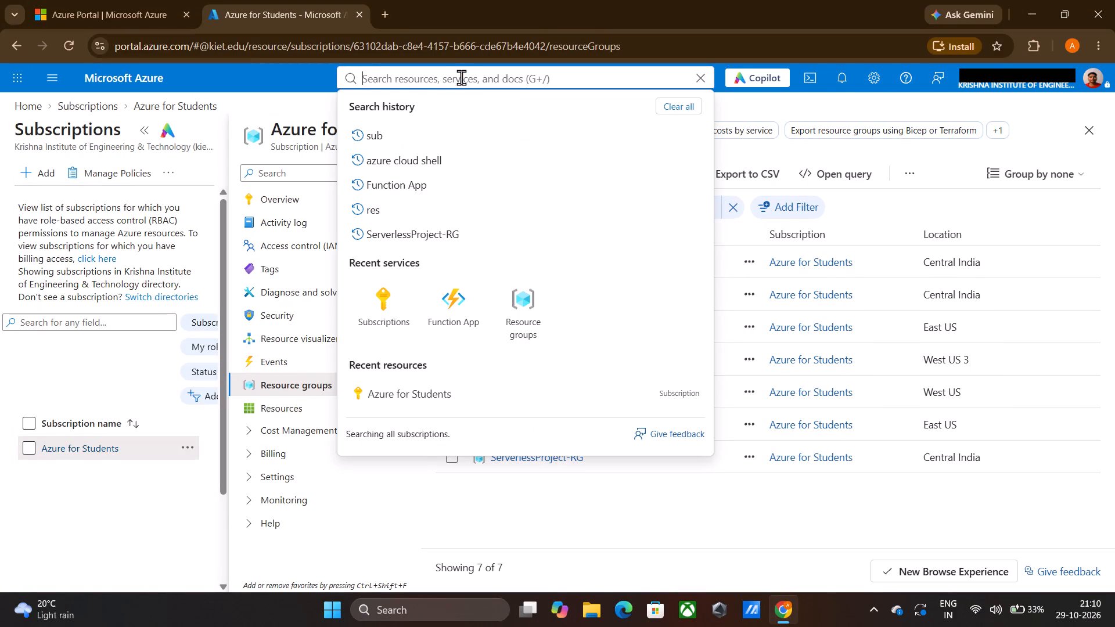
type("micr")
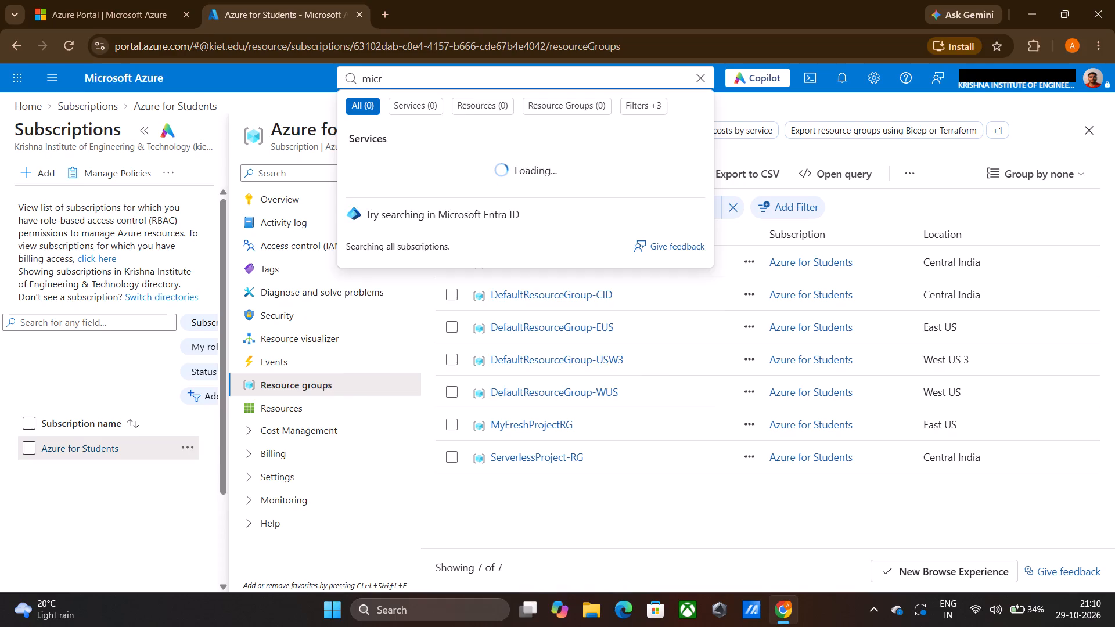
type("os")
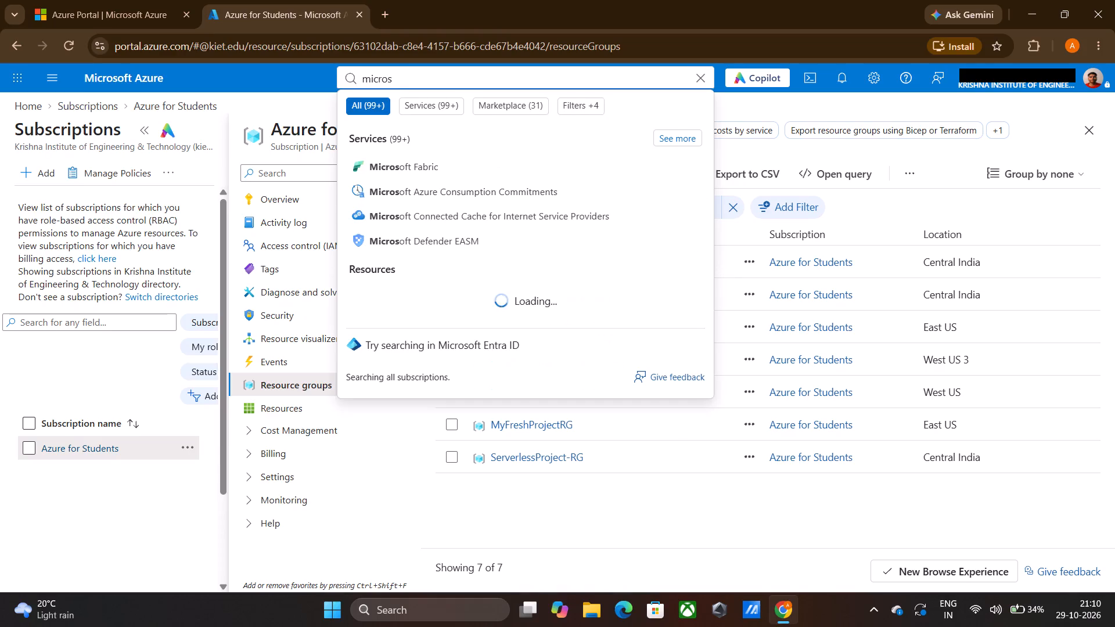
type("oft")
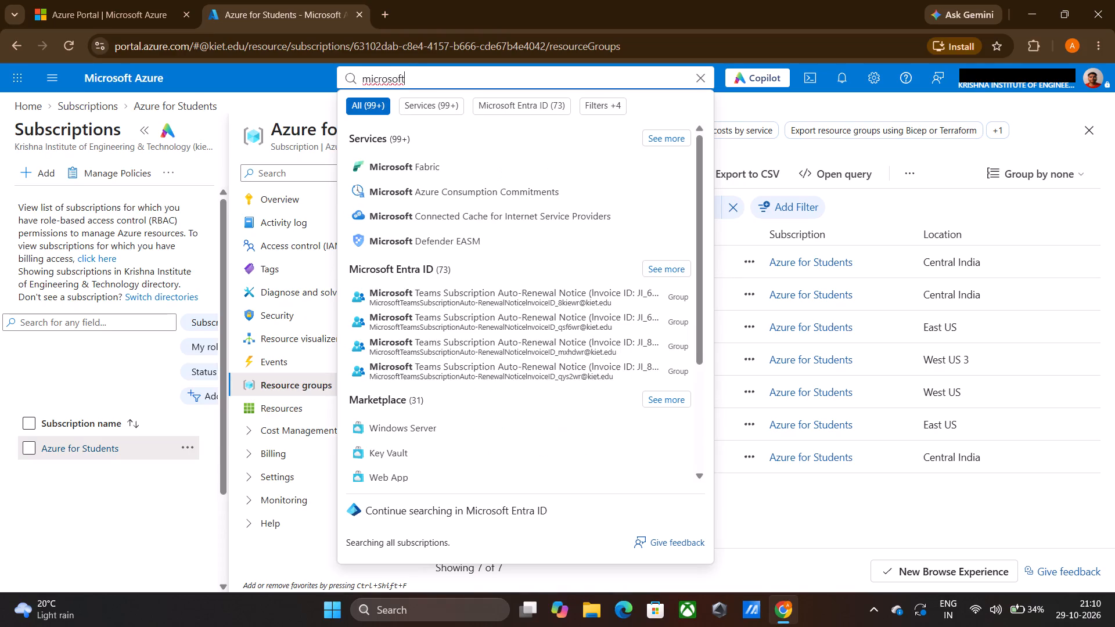
key("space")
type("entra")
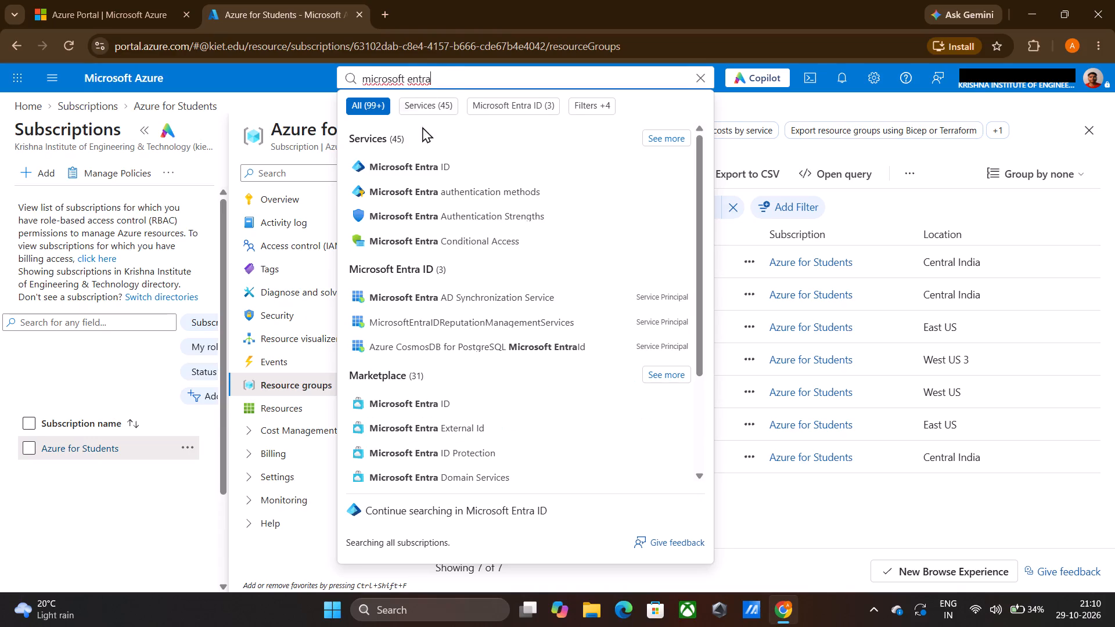
left_click(423, 167)
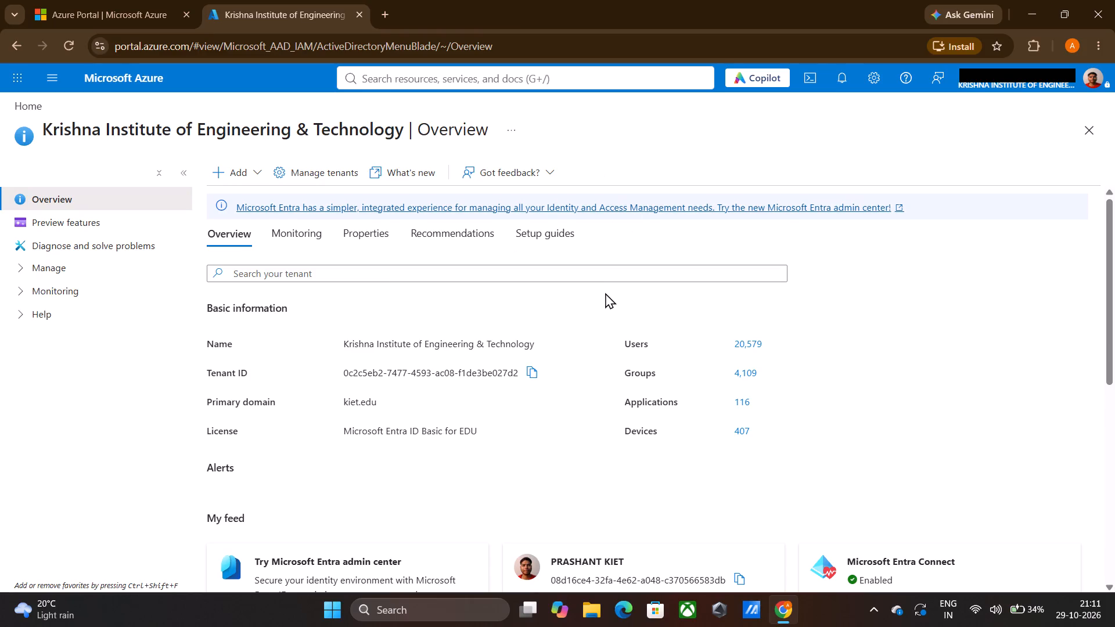
Review the tenant overview in Microsoft Entra ID, including its basic information, feed, feature highlights and quick actions.
scroll(604, 294, "down", 3)
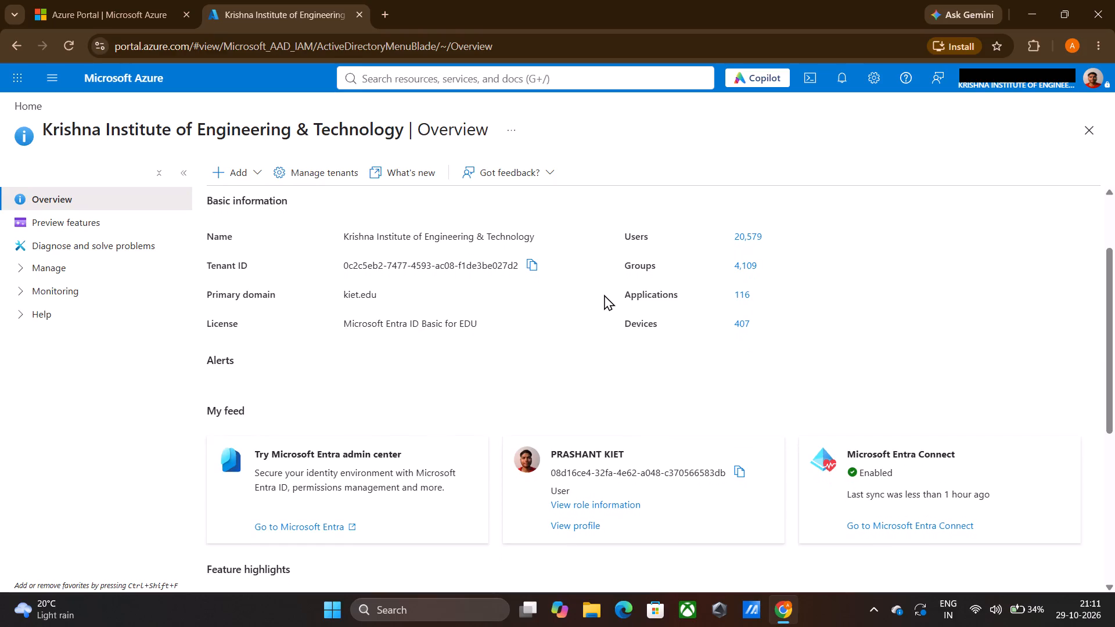
scroll(604, 294, "down", 3)
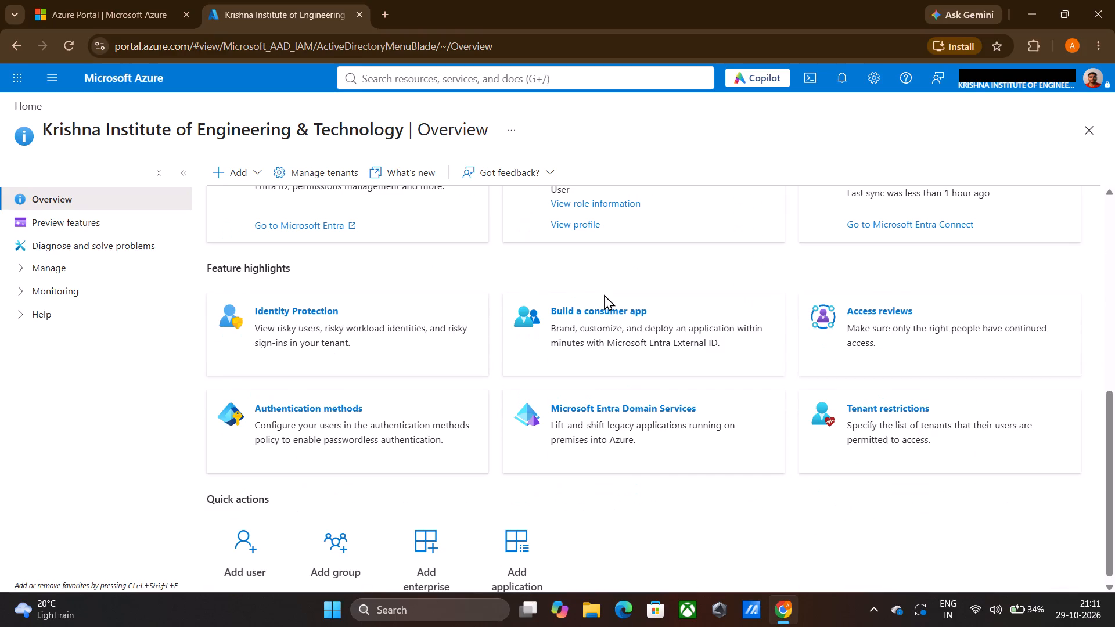
scroll(604, 294, "up", 7)
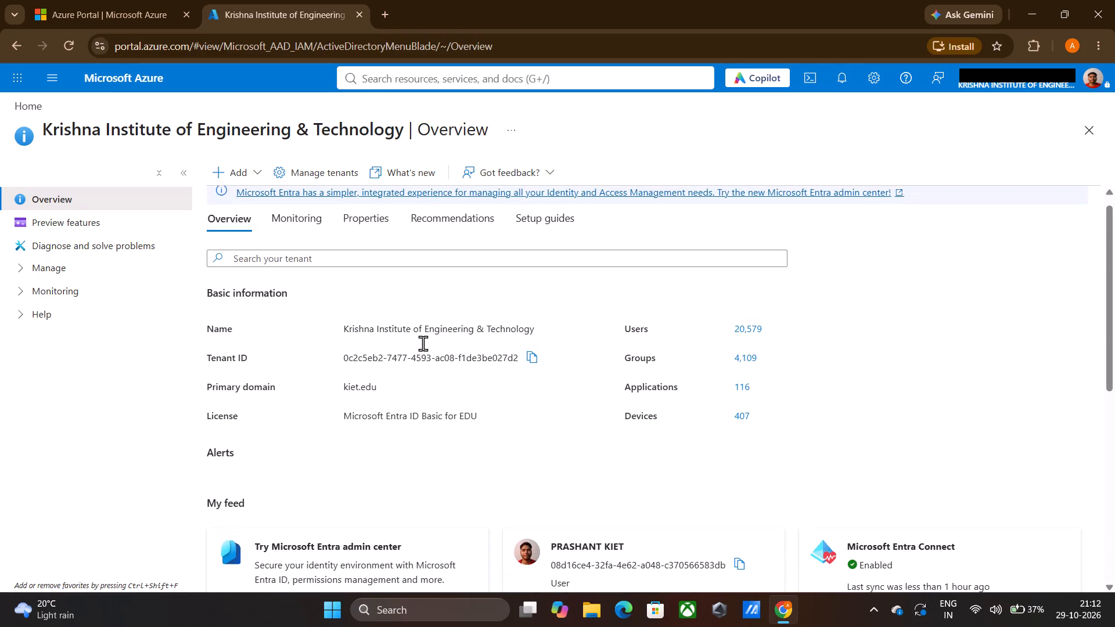
scroll(423, 343, "up", 1)
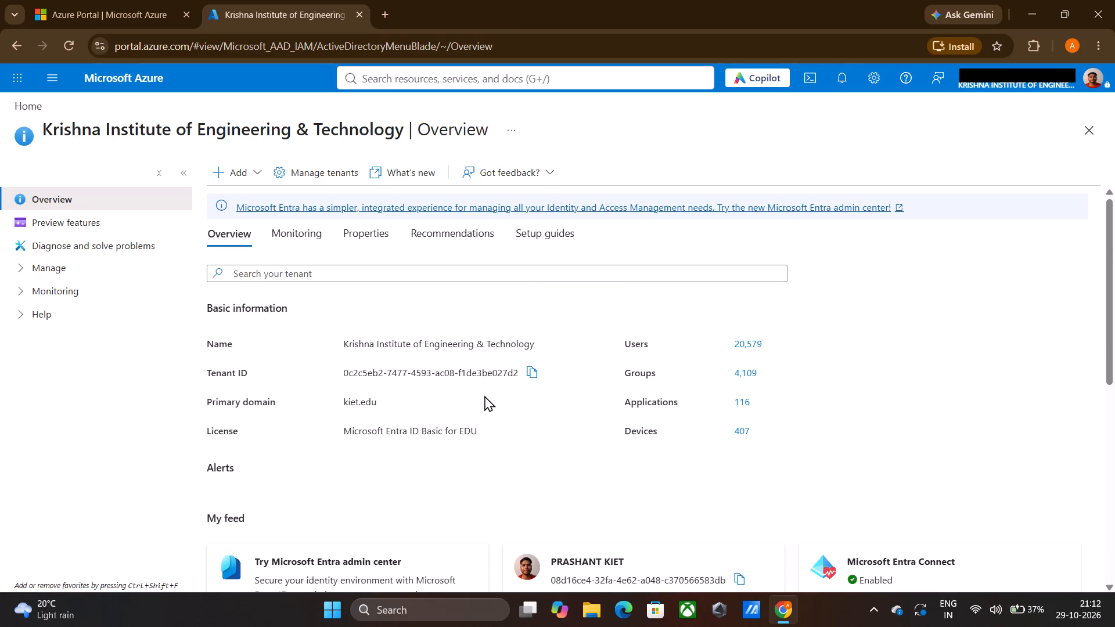
scroll(516, 446, "right", 1)
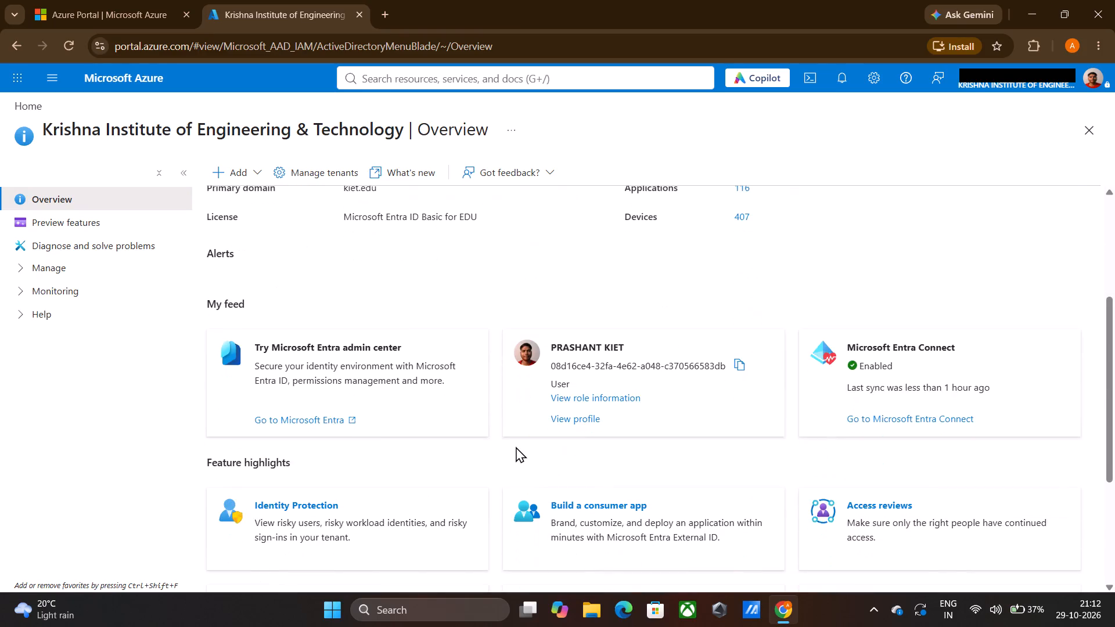
scroll(516, 446, "right", 1)
scroll(516, 446, "up", 1)
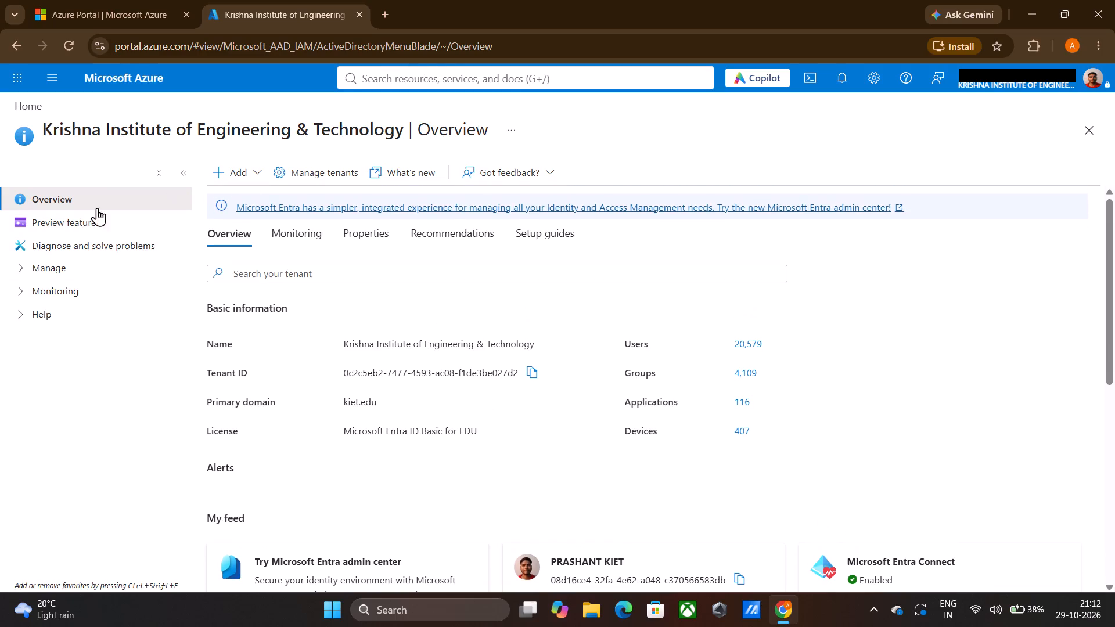
Open the tenant's Users list from the overview, browse the directory users and return to the tenant overview.
scroll(419, 351, "down", 1)
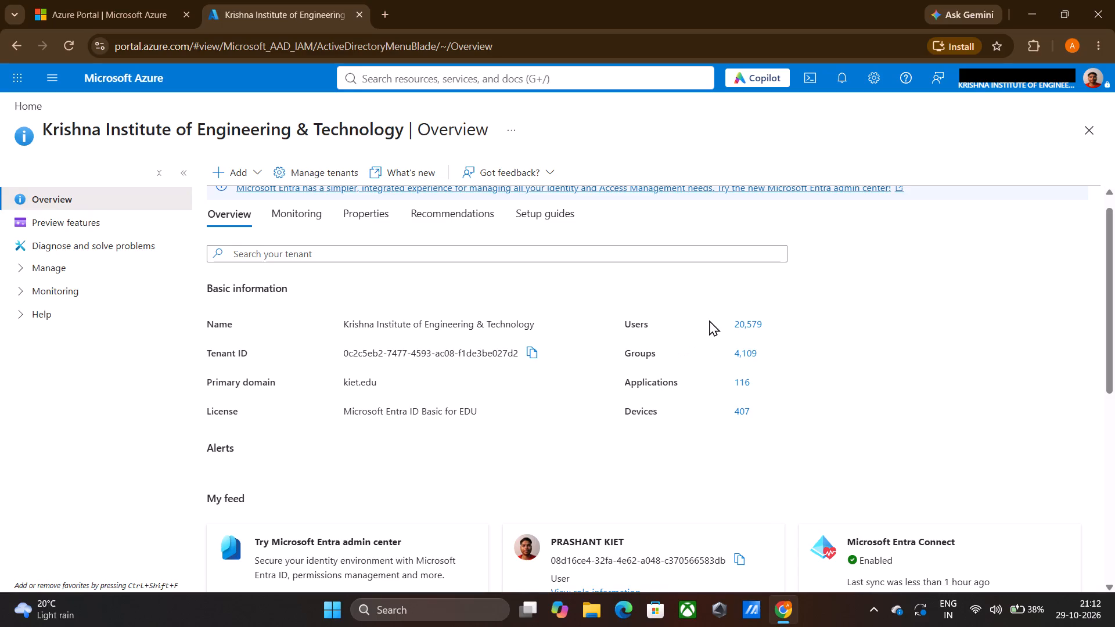
left_click(743, 325)
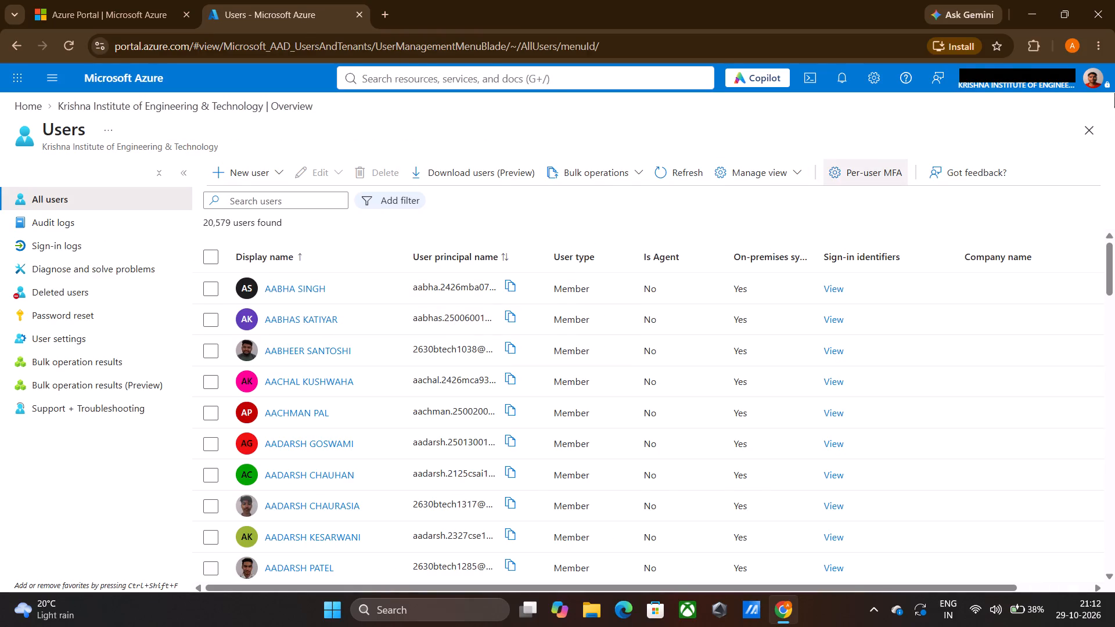
left_click(1087, 76)
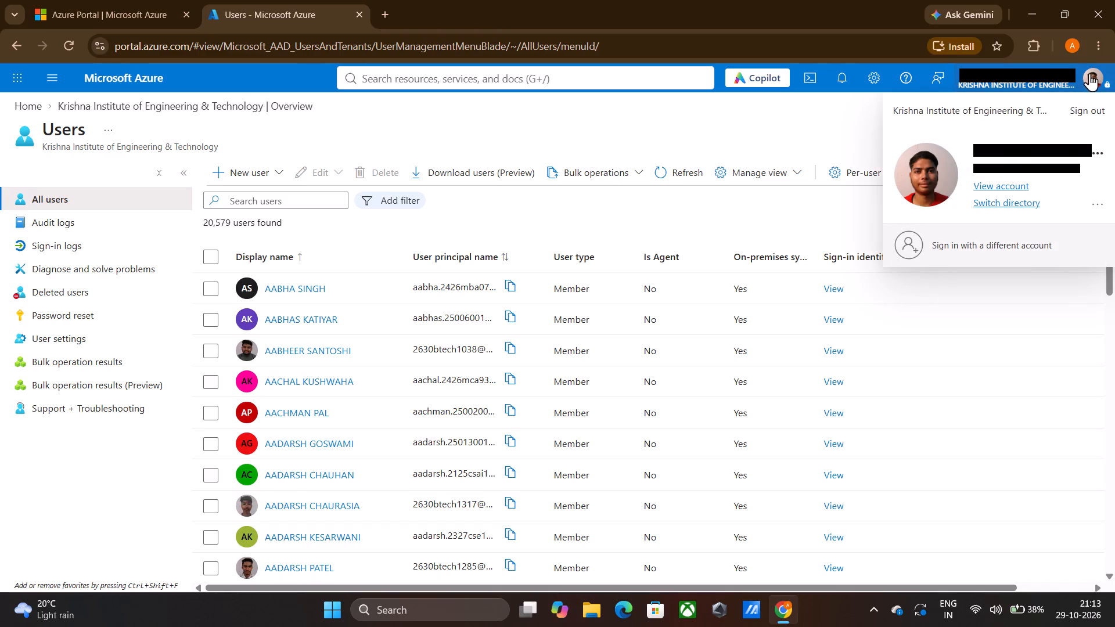
left_click(1090, 75)
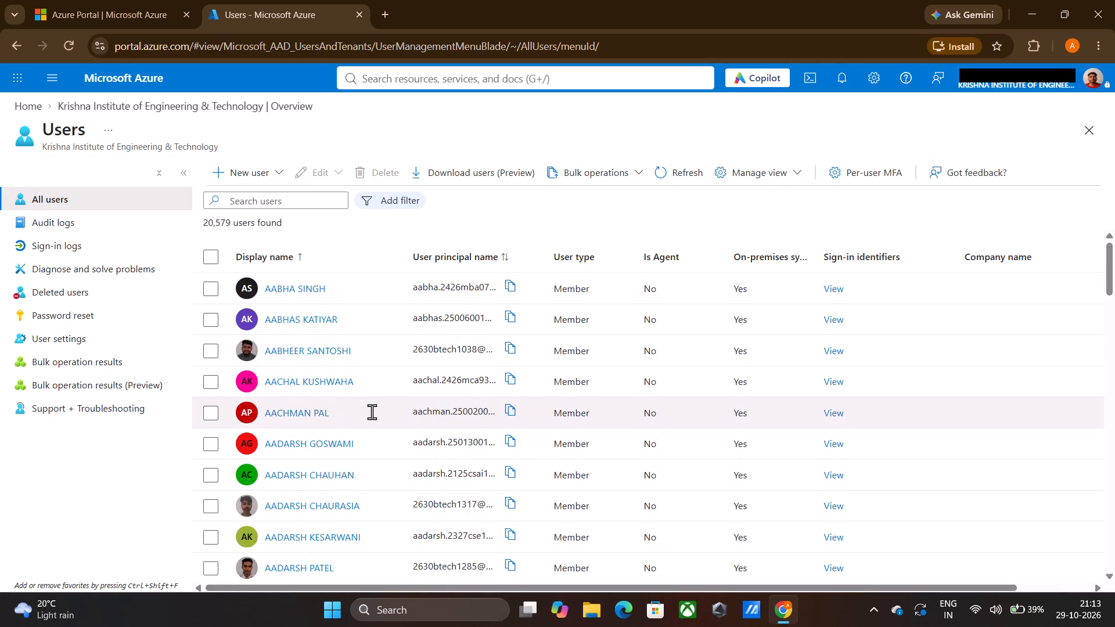
scroll(372, 412, "down", 7)
scroll(372, 412, "up", 4)
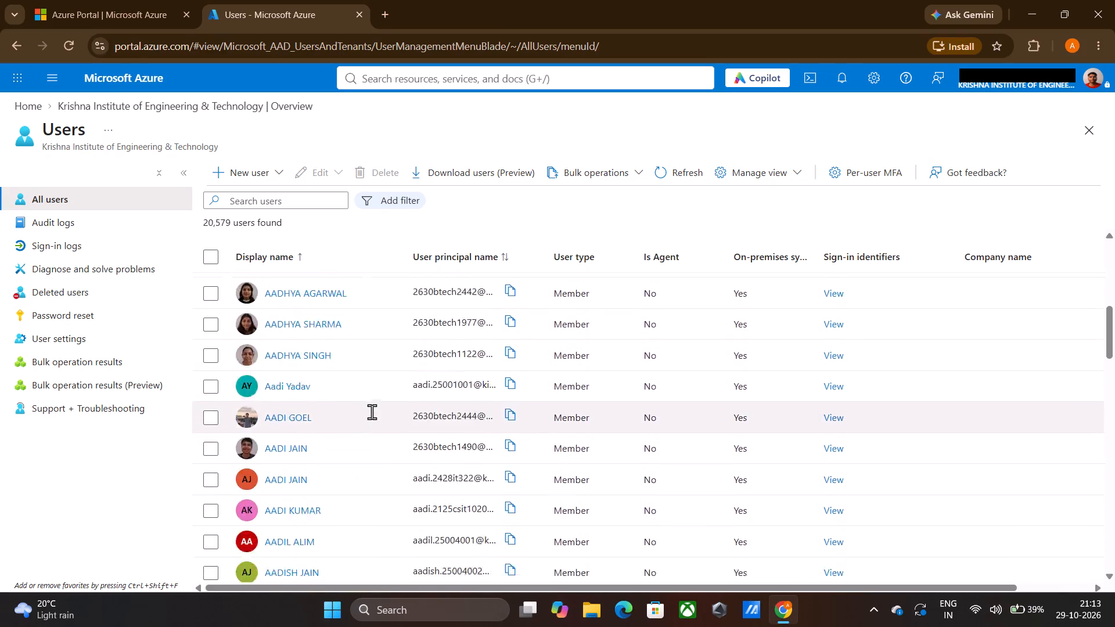
scroll(372, 412, "up", 4)
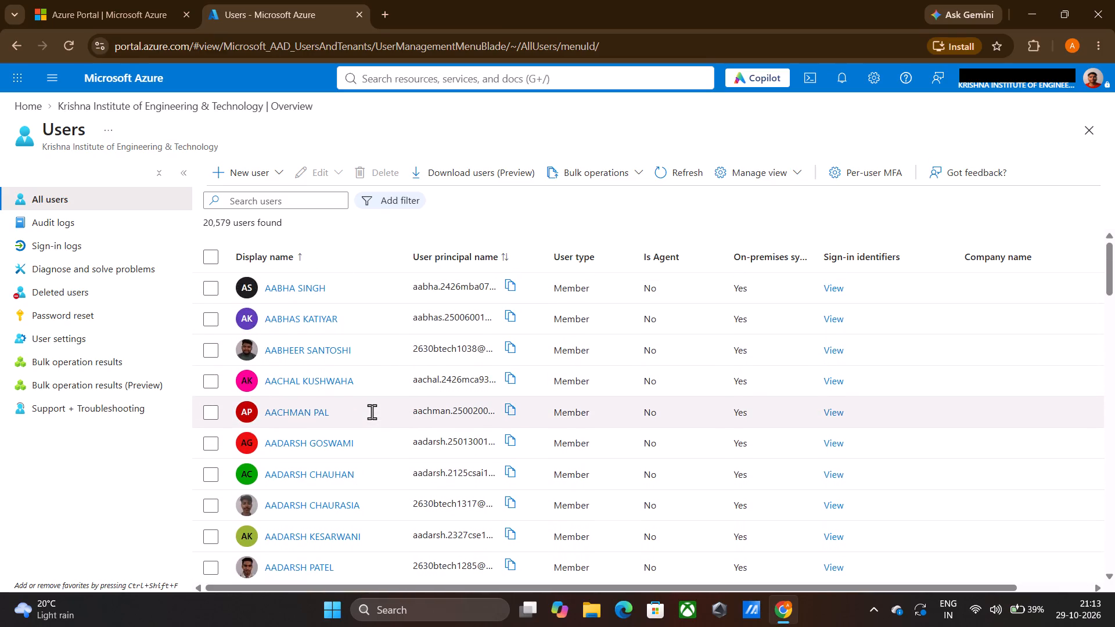
scroll(372, 412, "down", 3)
scroll(372, 412, "up", 1)
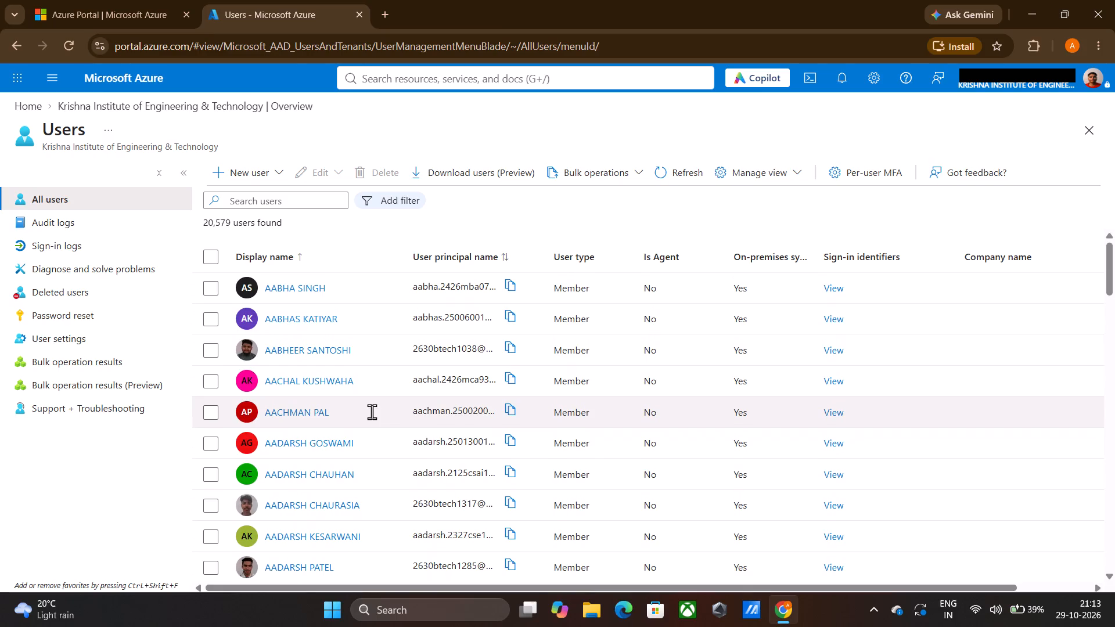
scroll(372, 412, "down", 8)
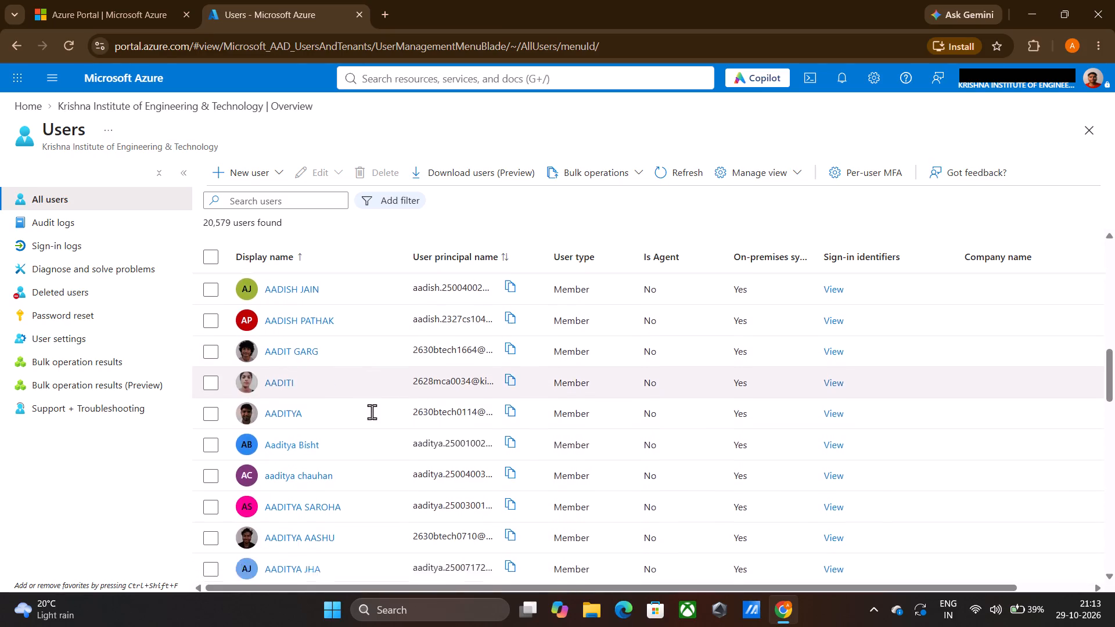
scroll(372, 412, "down", 2)
scroll(372, 412, "up", 3)
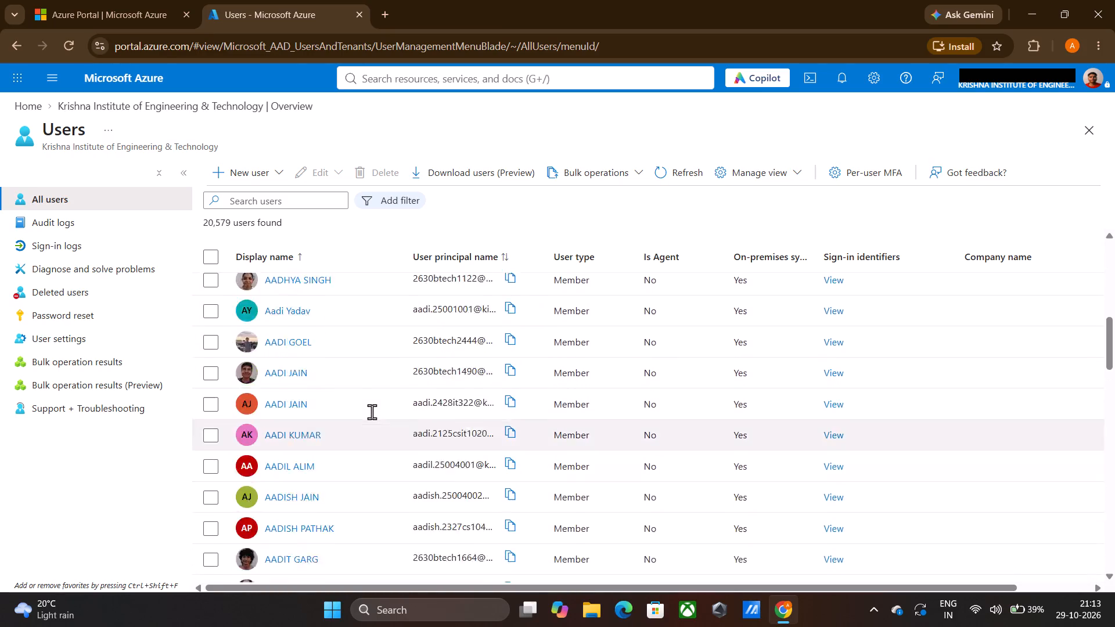
scroll(372, 412, "up", 3)
left_click(13, 48)
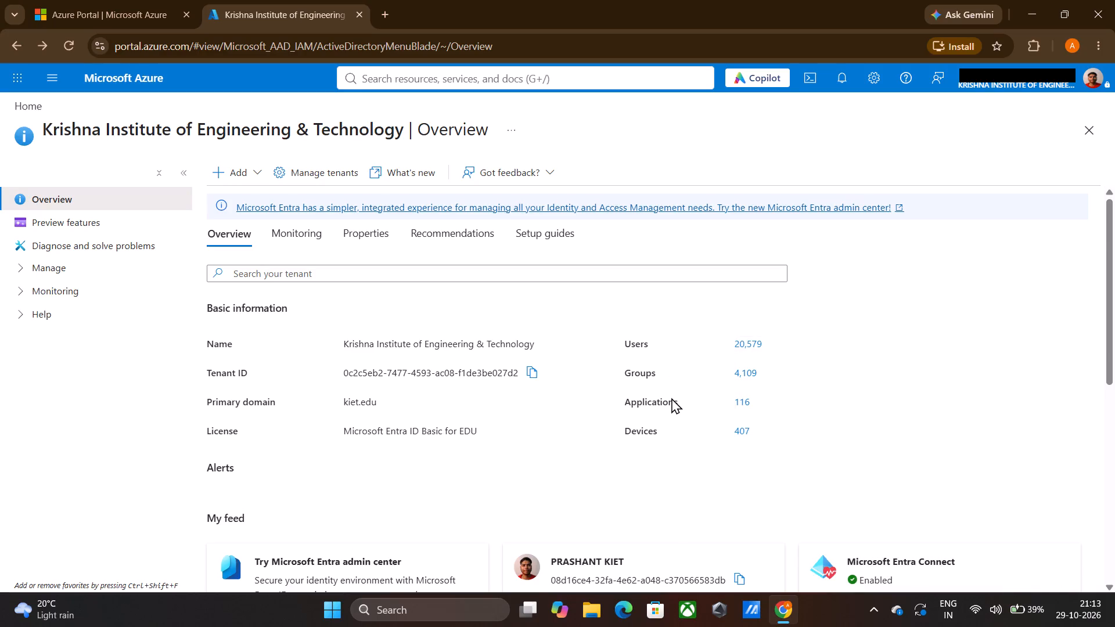
Open the signed-in user's profile from the tenant overview, capture a full-screen screenshot of it and dismiss the capture notification.
scroll(671, 398, "down", 2)
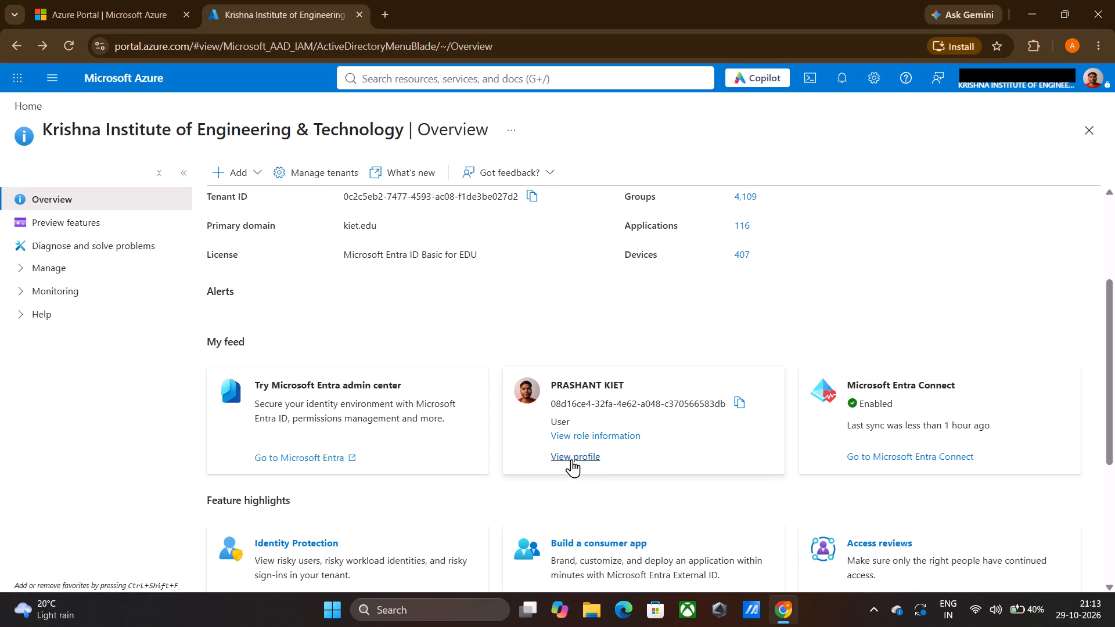
left_click(570, 457)
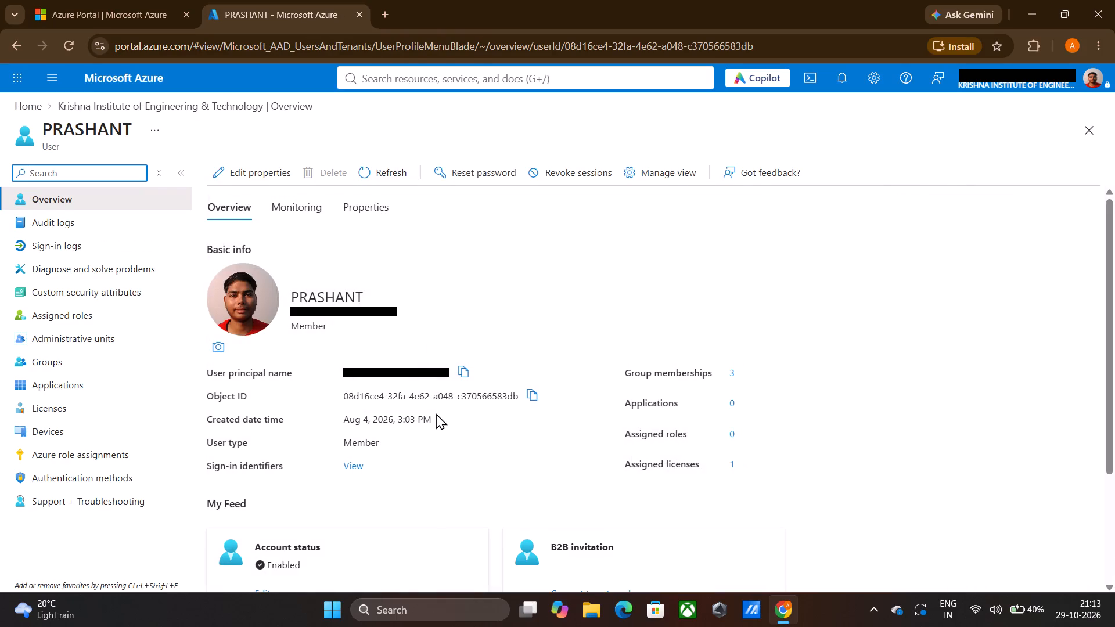
scroll(436, 413, "down", 1)
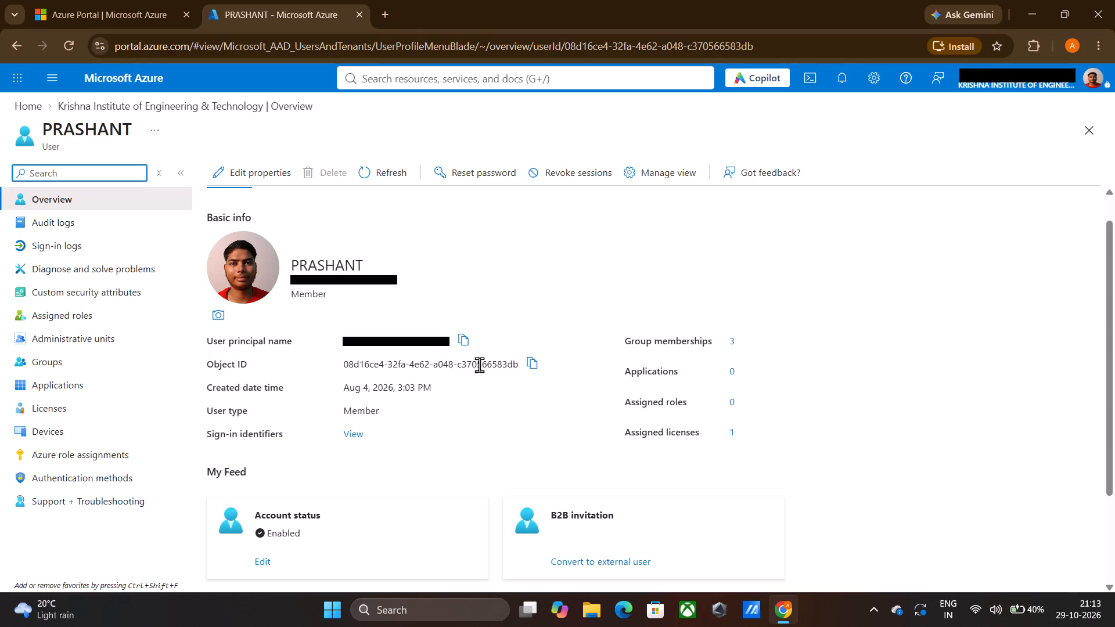
scroll(408, 399, "up", 1)
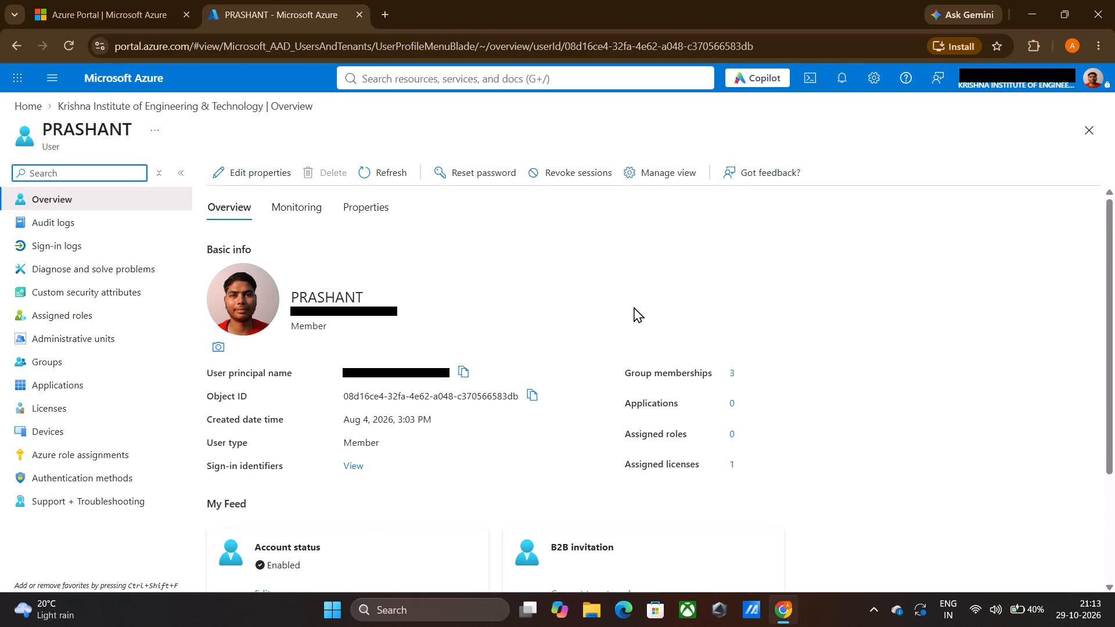
key("Print")
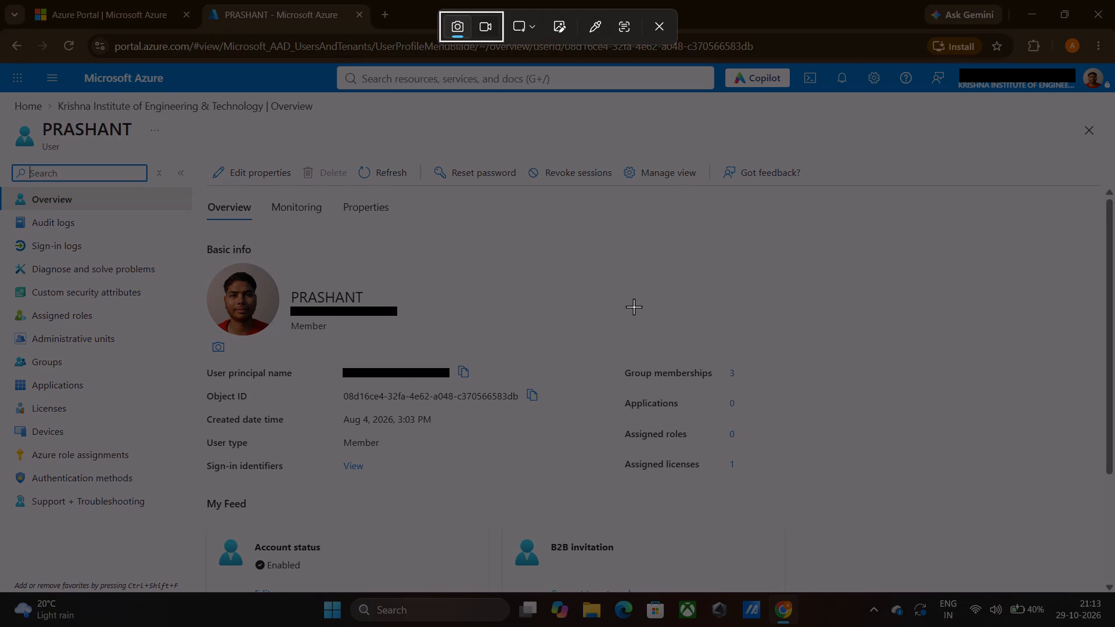
left_click_drag(0, 0, 981, 626)
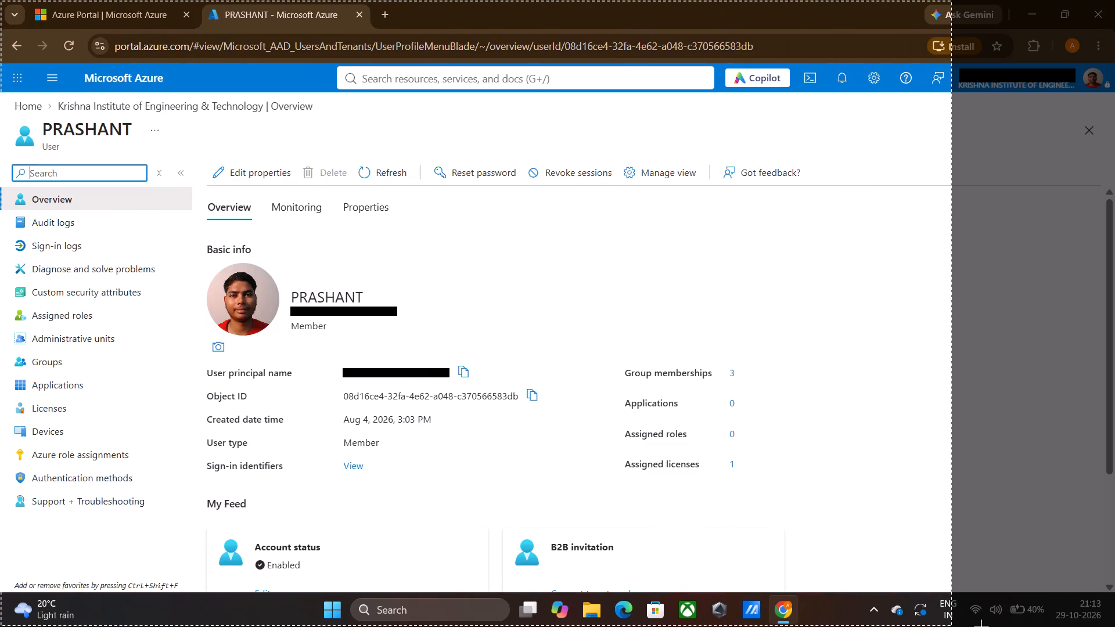
left_click_drag(981, 626, 1114, 626)
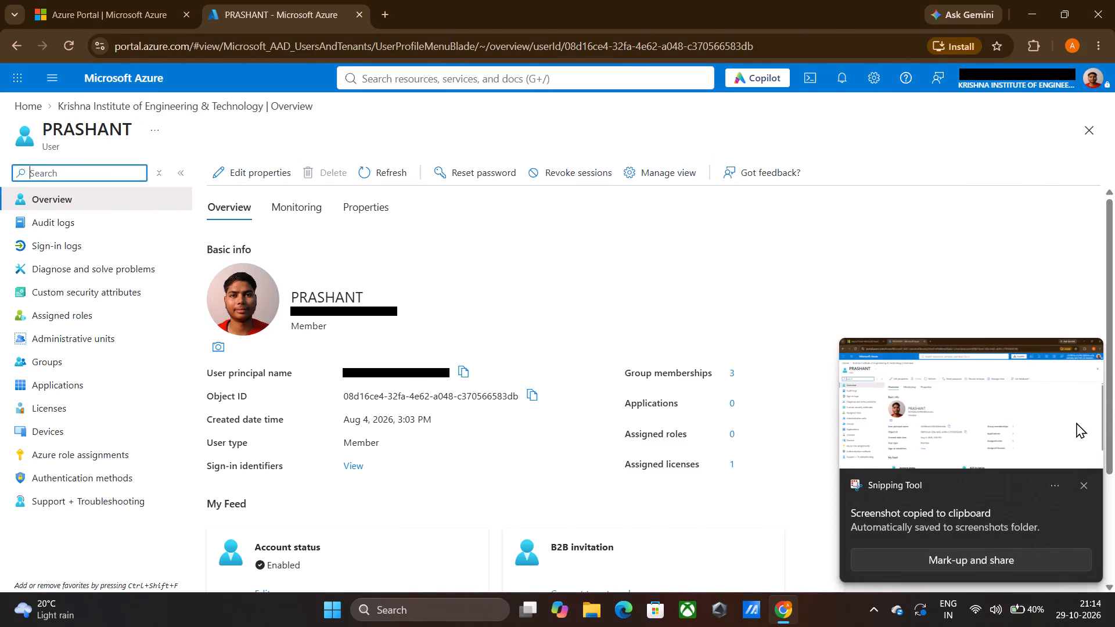
left_click(1085, 488)
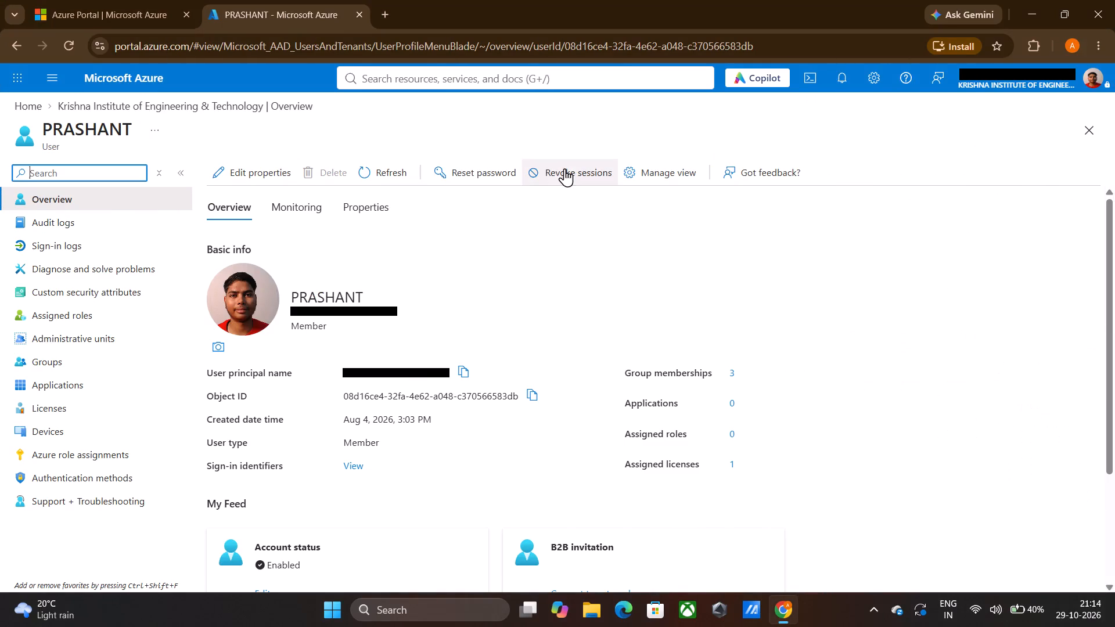
Open the user's group memberships, capture a full-screen screenshot of the list and dismiss the capture notification.
left_click(734, 375)
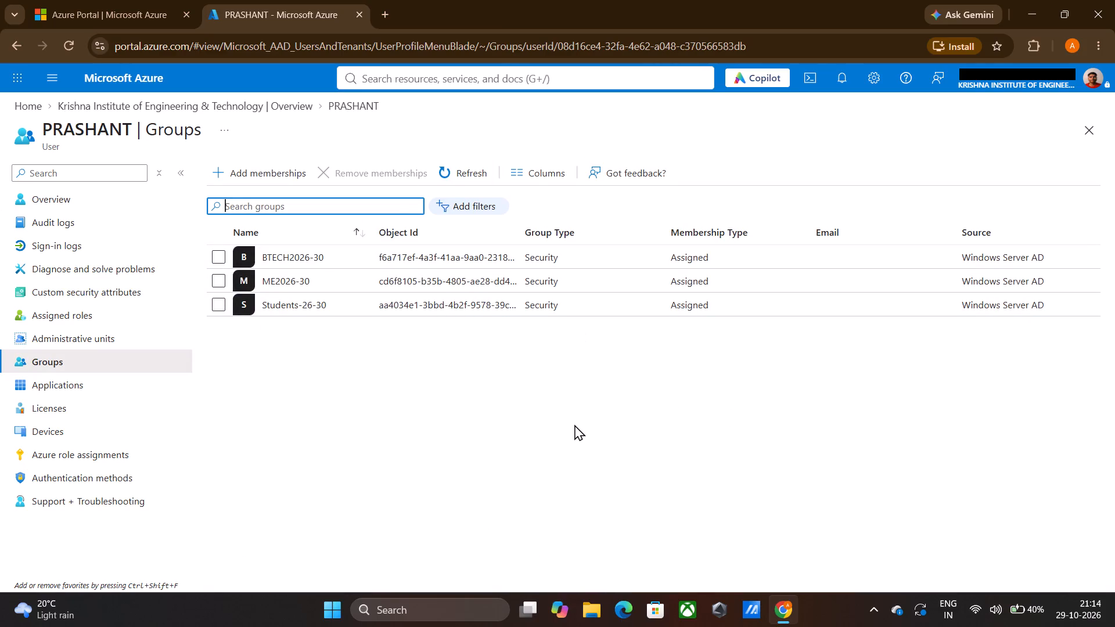
key("Print")
left_click_drag(0, 0, 1114, 626)
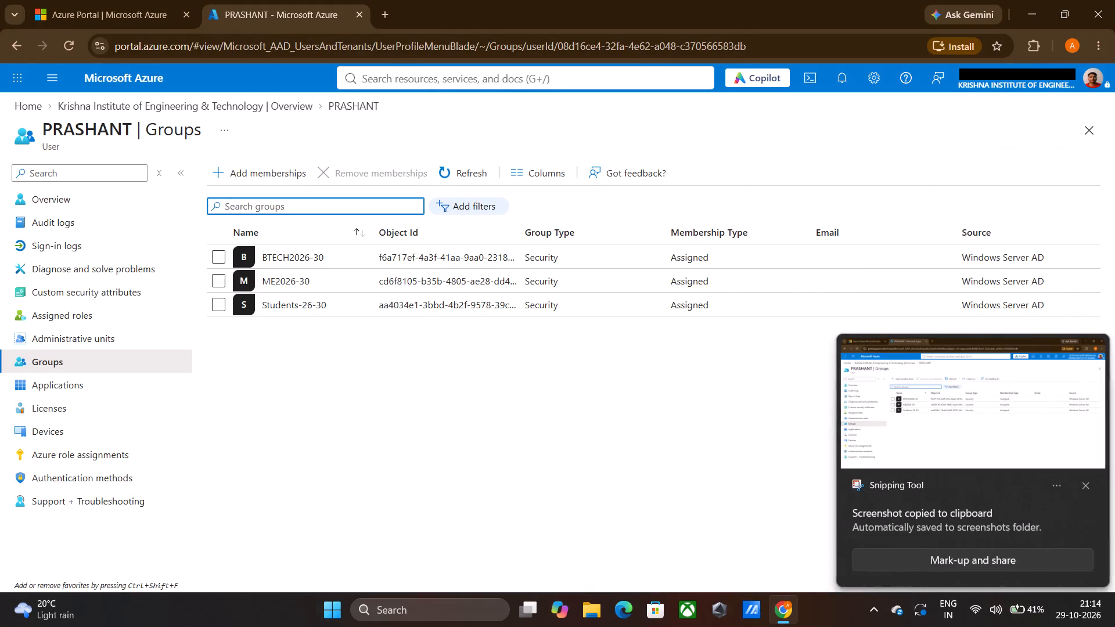
left_click(1088, 488)
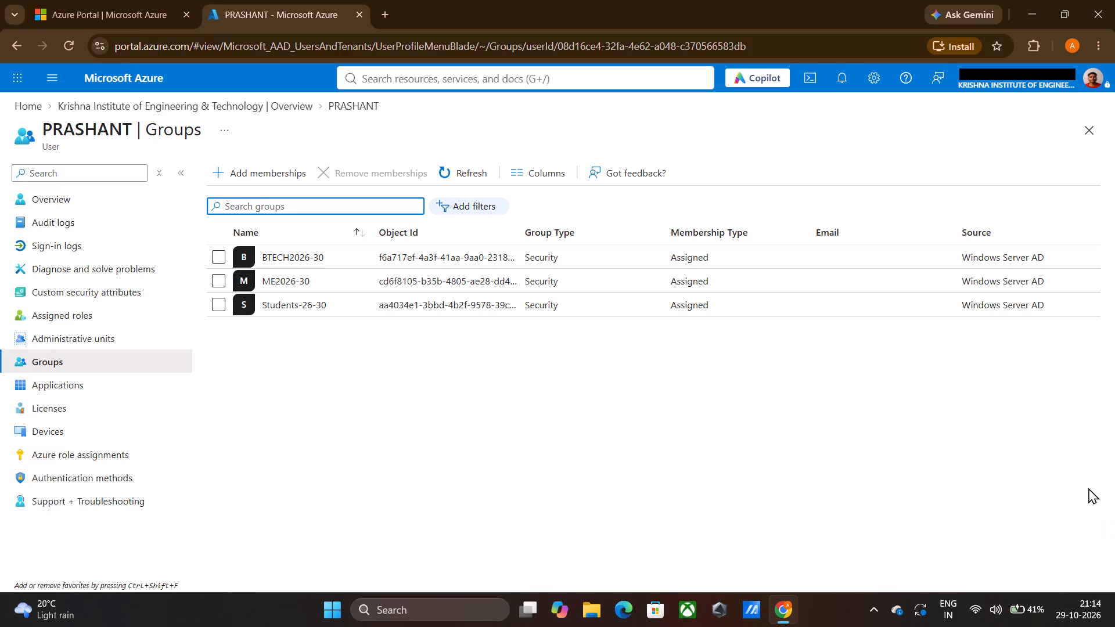
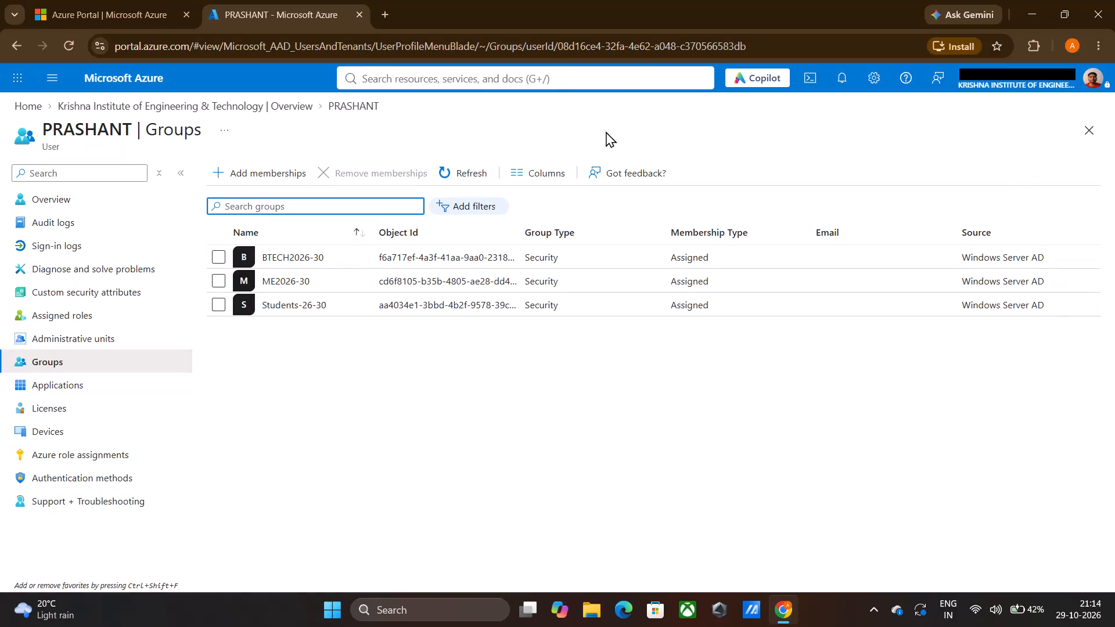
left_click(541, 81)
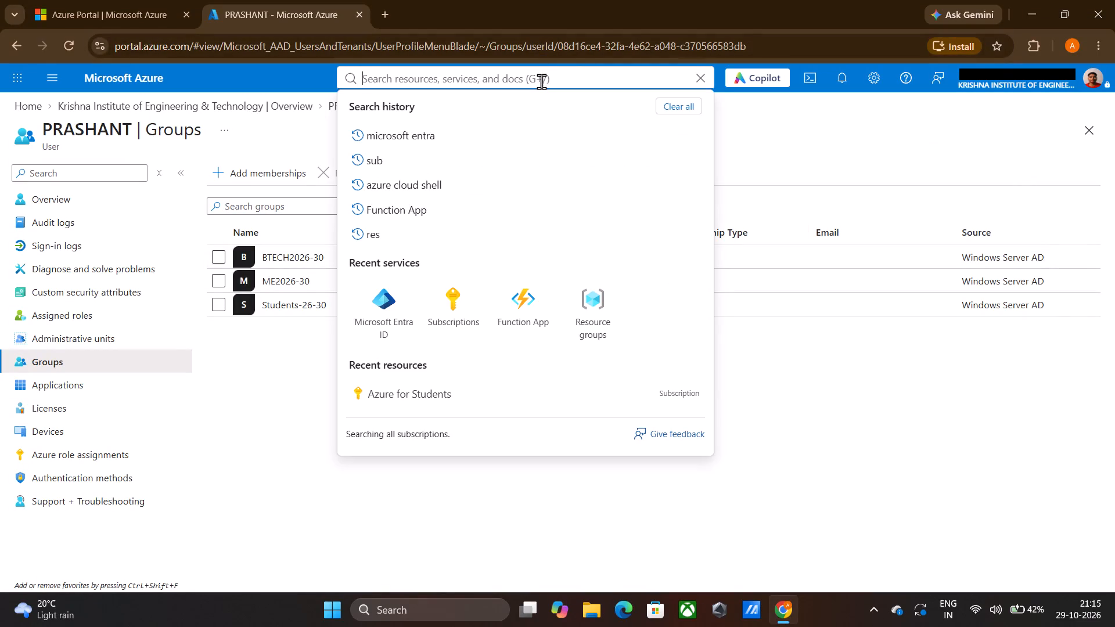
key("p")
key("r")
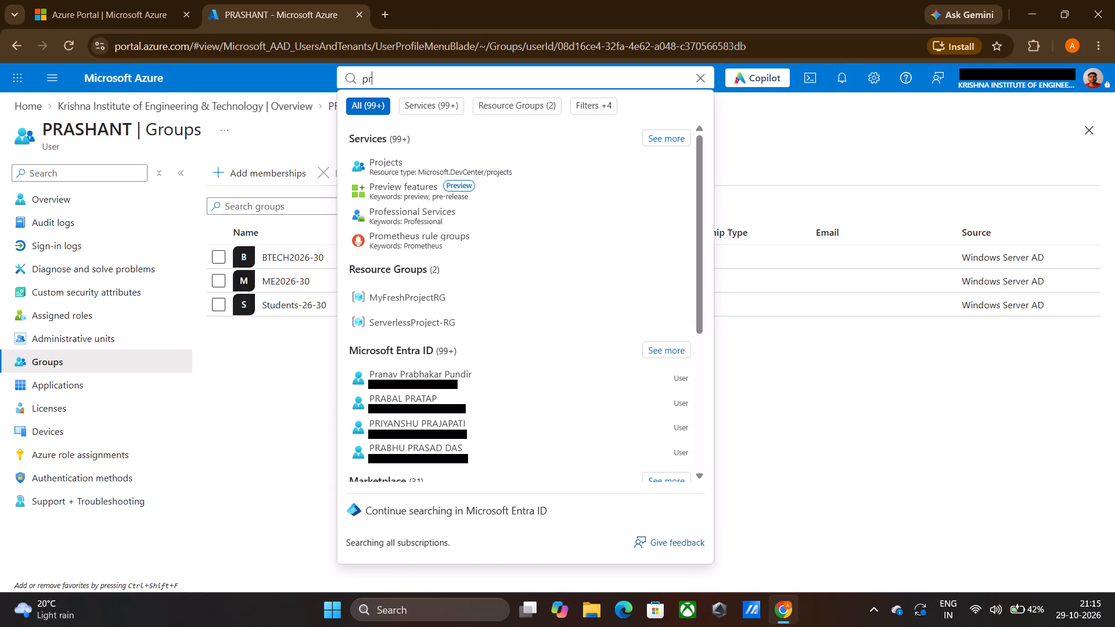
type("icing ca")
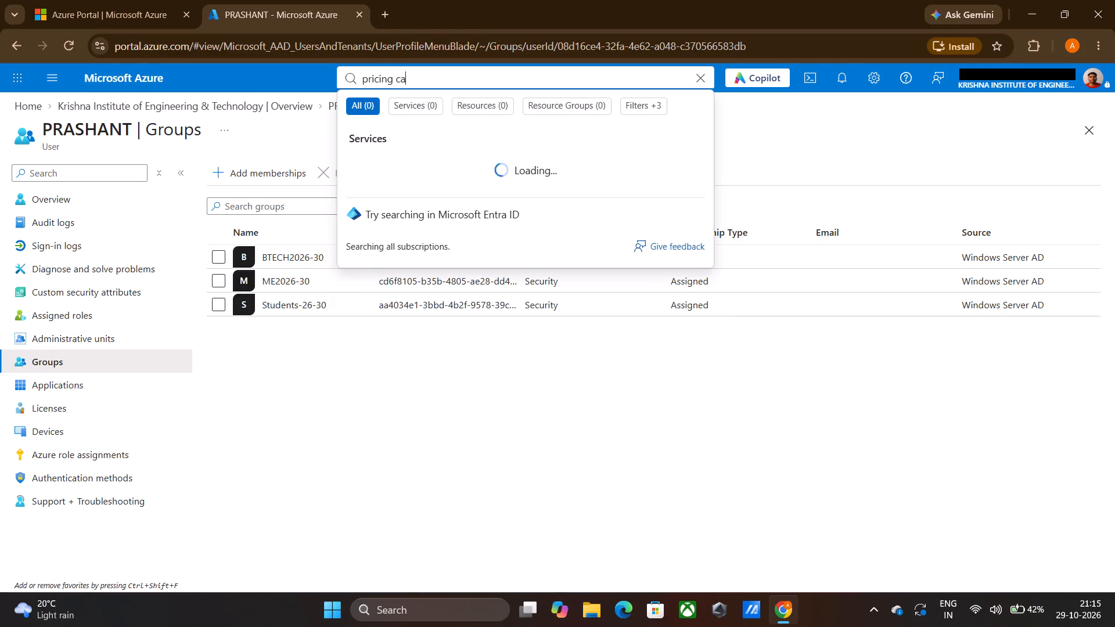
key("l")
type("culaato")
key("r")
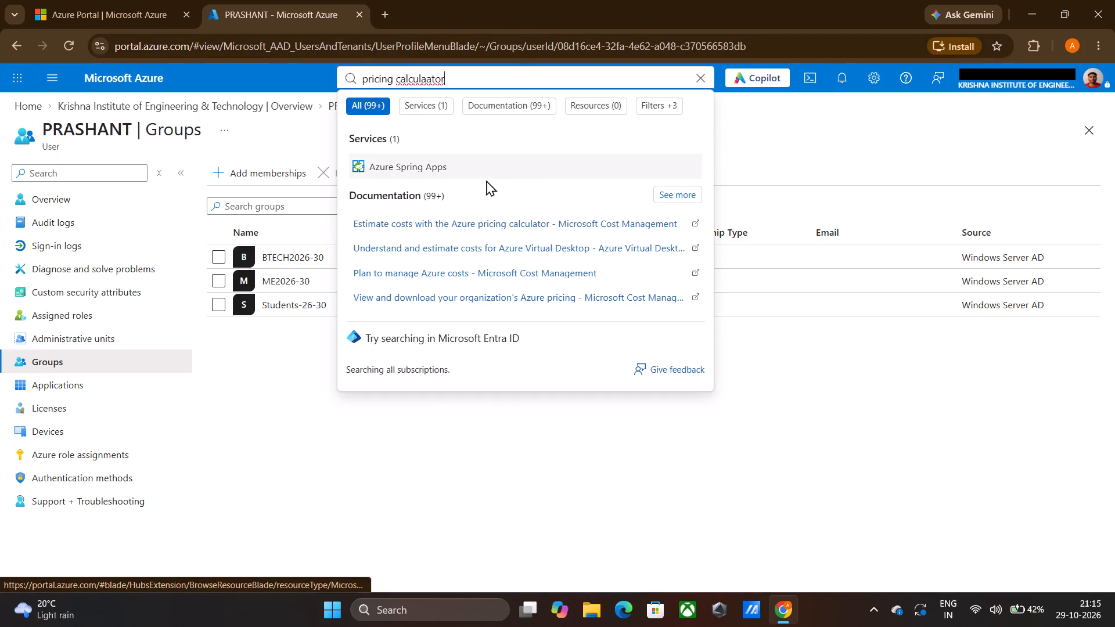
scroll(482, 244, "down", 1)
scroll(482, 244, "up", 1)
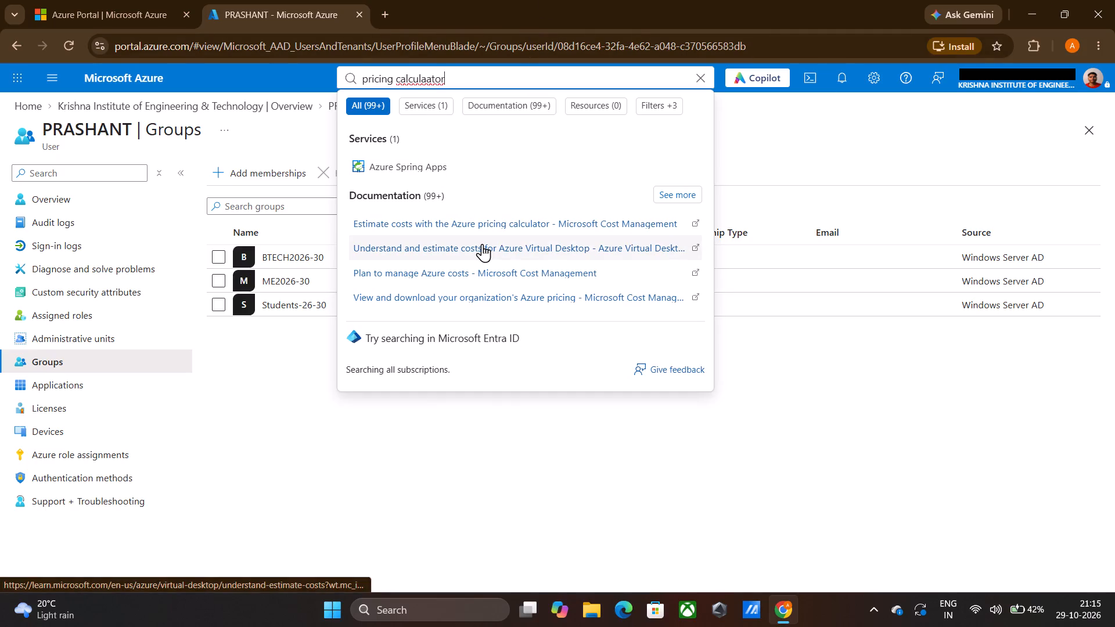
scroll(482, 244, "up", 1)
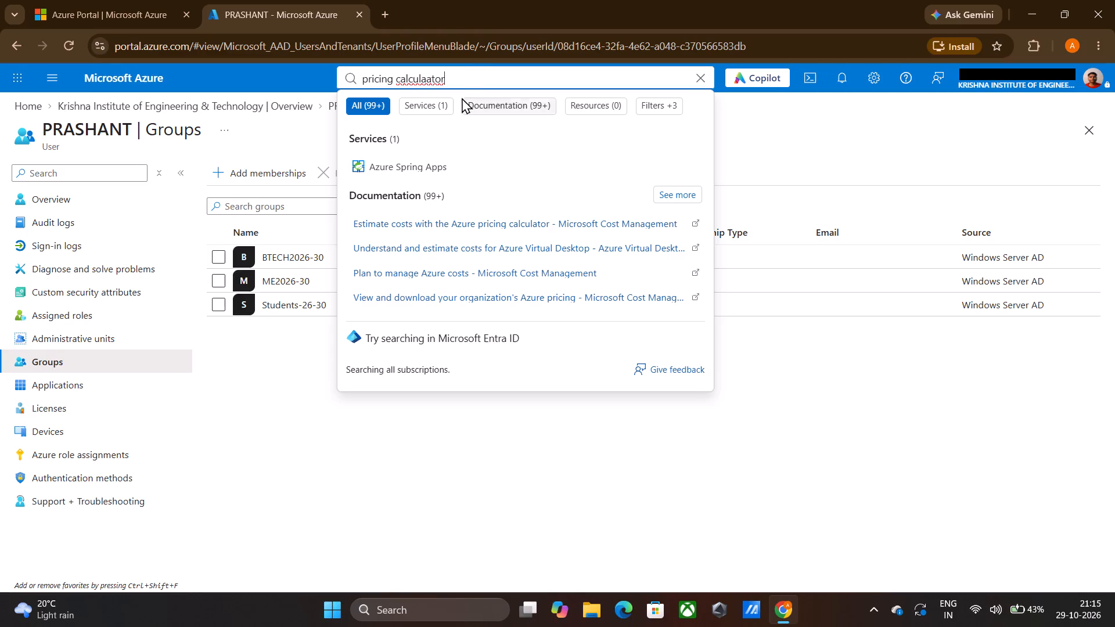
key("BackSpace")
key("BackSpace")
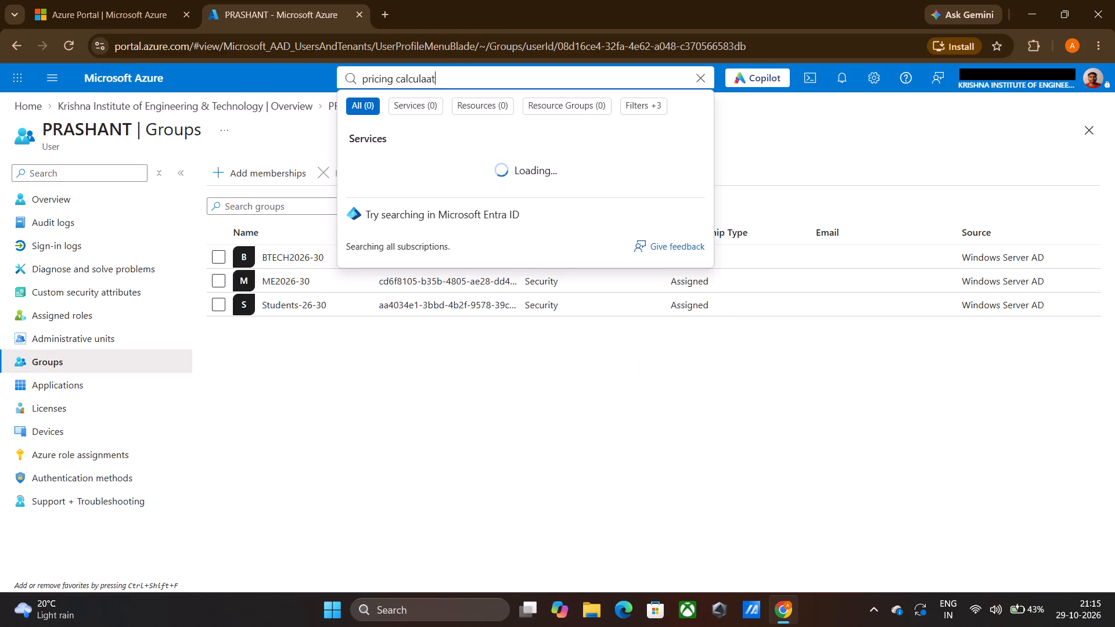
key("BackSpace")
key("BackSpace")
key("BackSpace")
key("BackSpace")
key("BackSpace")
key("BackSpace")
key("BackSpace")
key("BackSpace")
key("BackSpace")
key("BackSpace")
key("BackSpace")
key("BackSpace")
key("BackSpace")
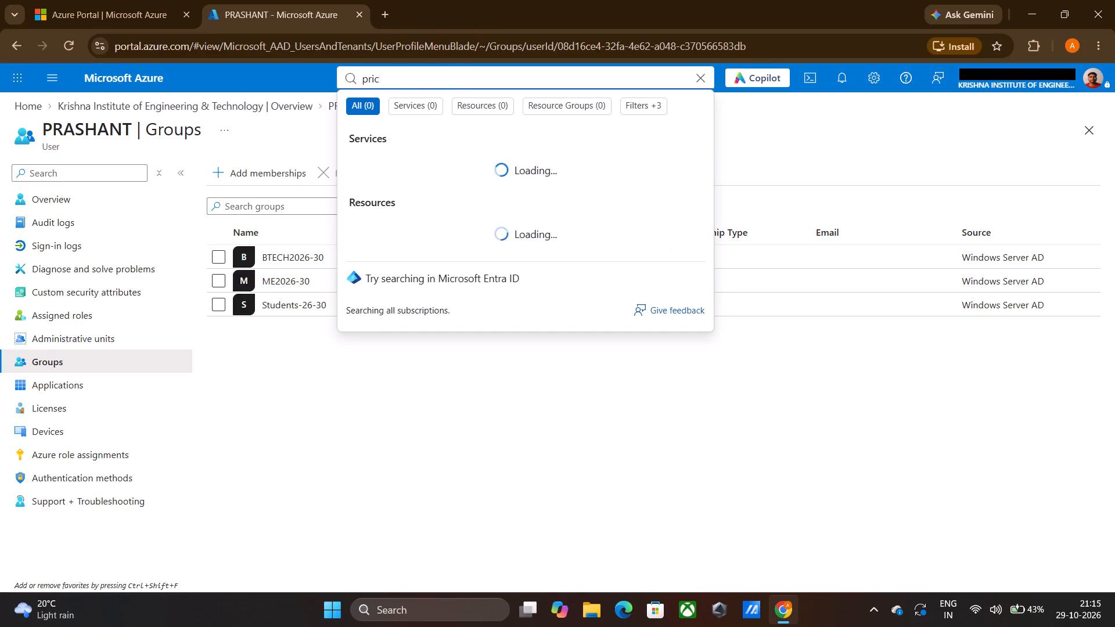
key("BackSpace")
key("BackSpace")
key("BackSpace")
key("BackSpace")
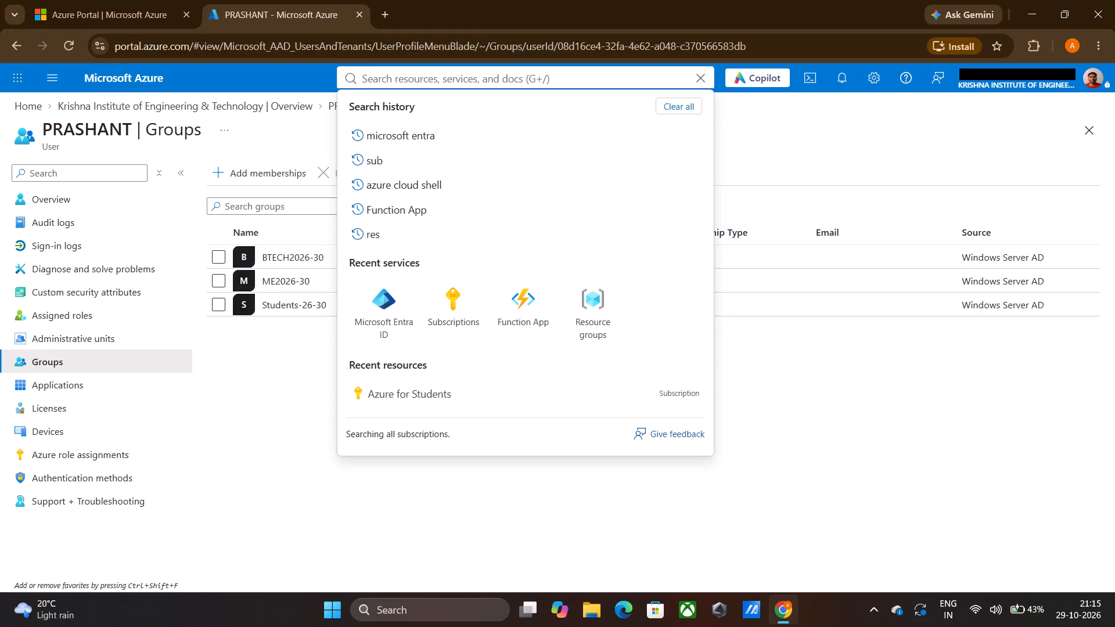
Search the portal's resources, services and documentation for "pricing calculator".
key("p")
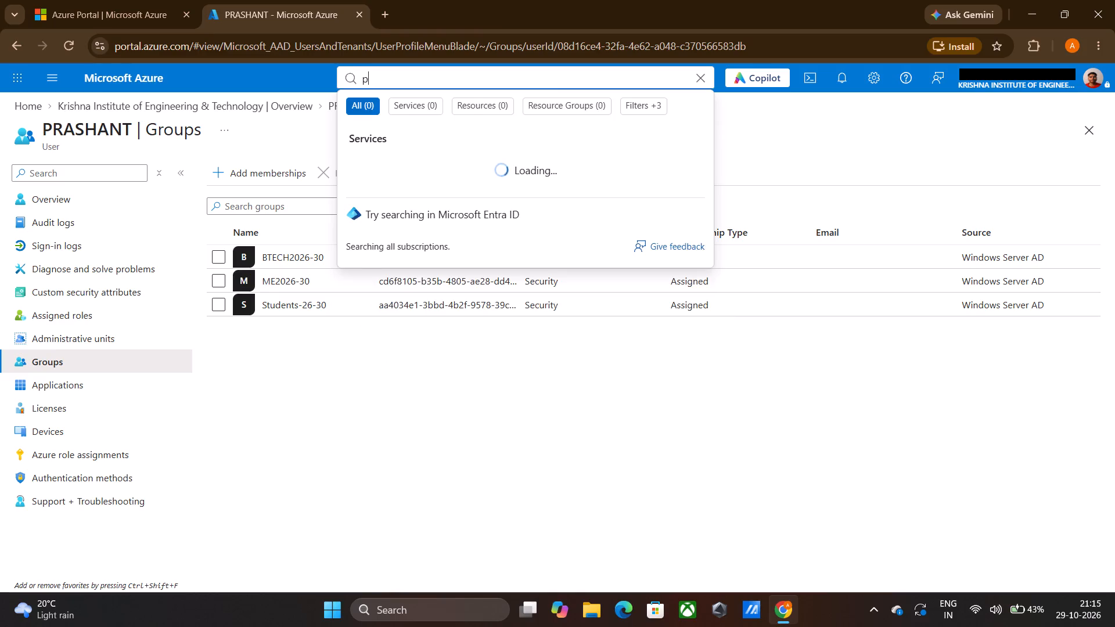
type("ri")
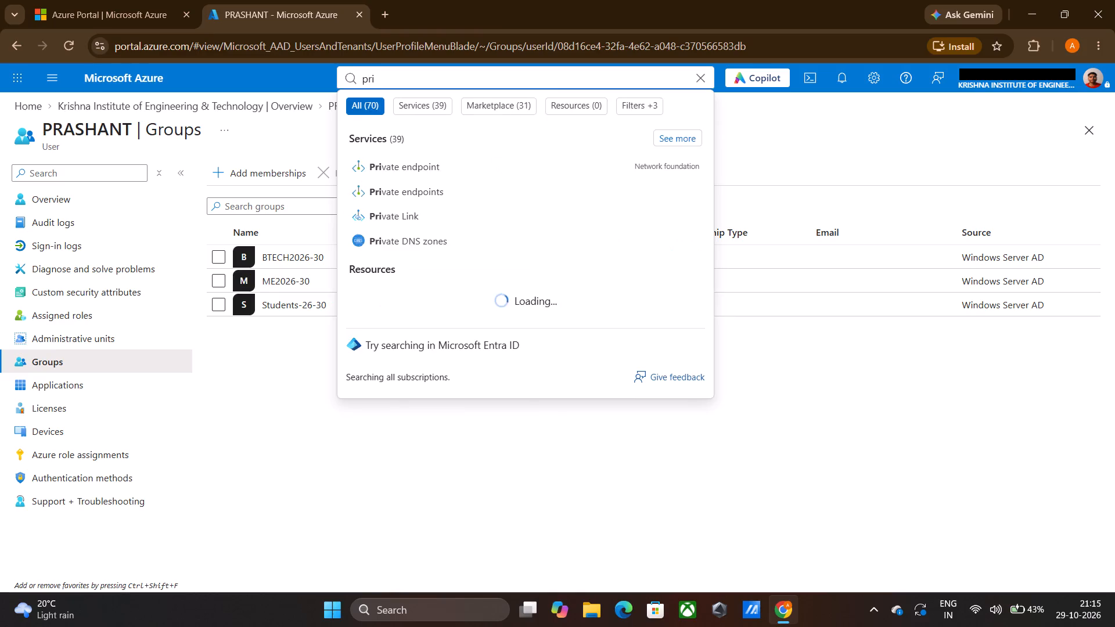
type("cing ca")
type("lculator")
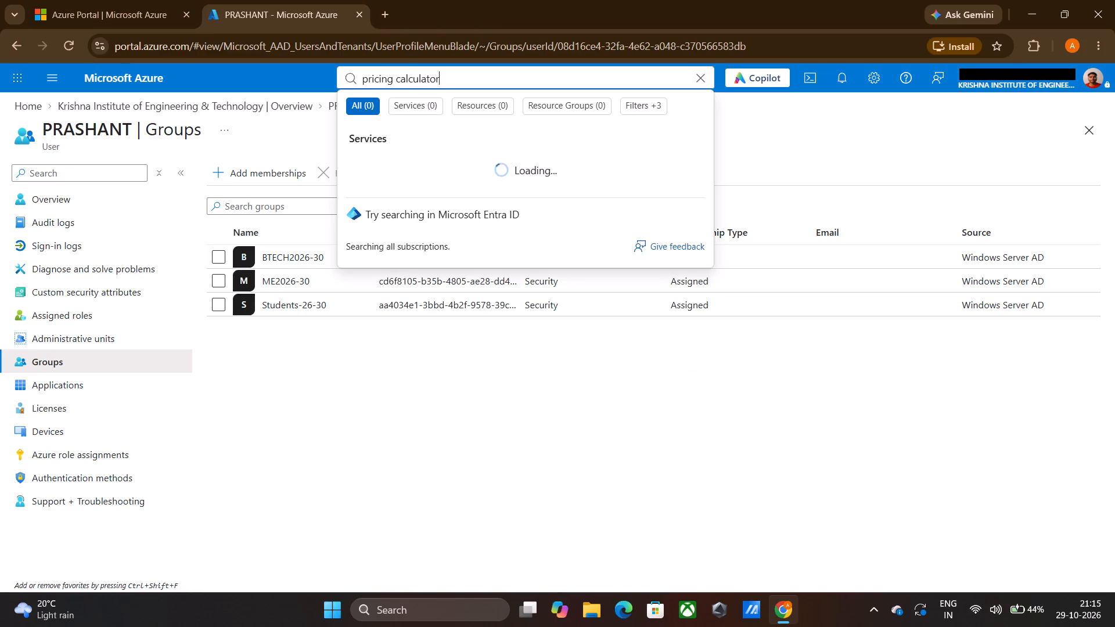
Examine the service and documentation results of the pricing calculator search for an entry that leads to the calculator.
scroll(488, 216, "down", 1)
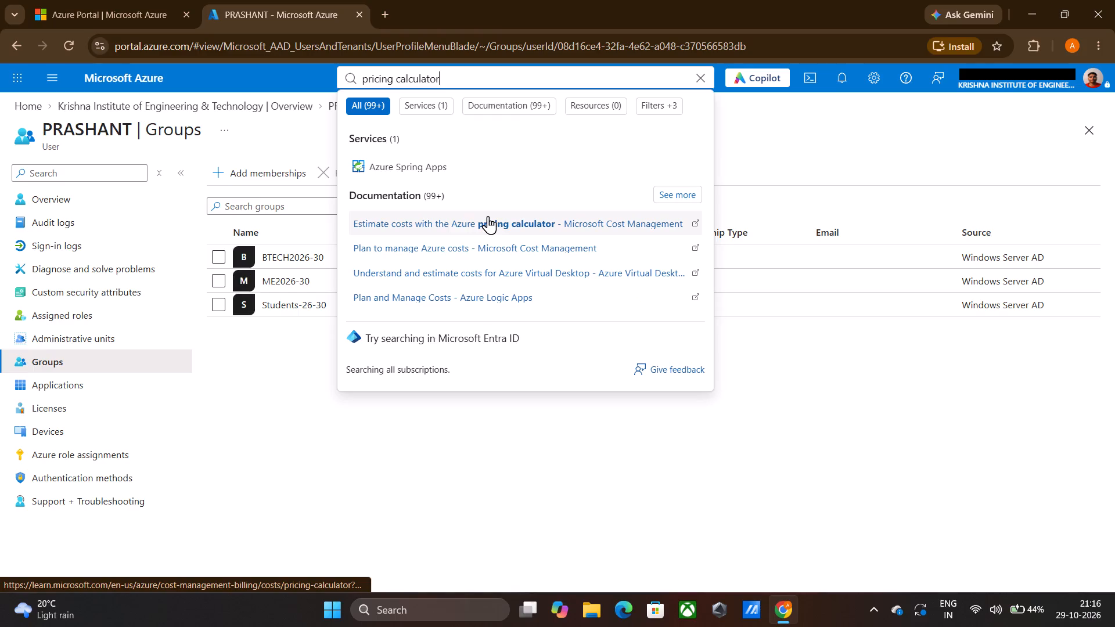
scroll(488, 216, "down", 1)
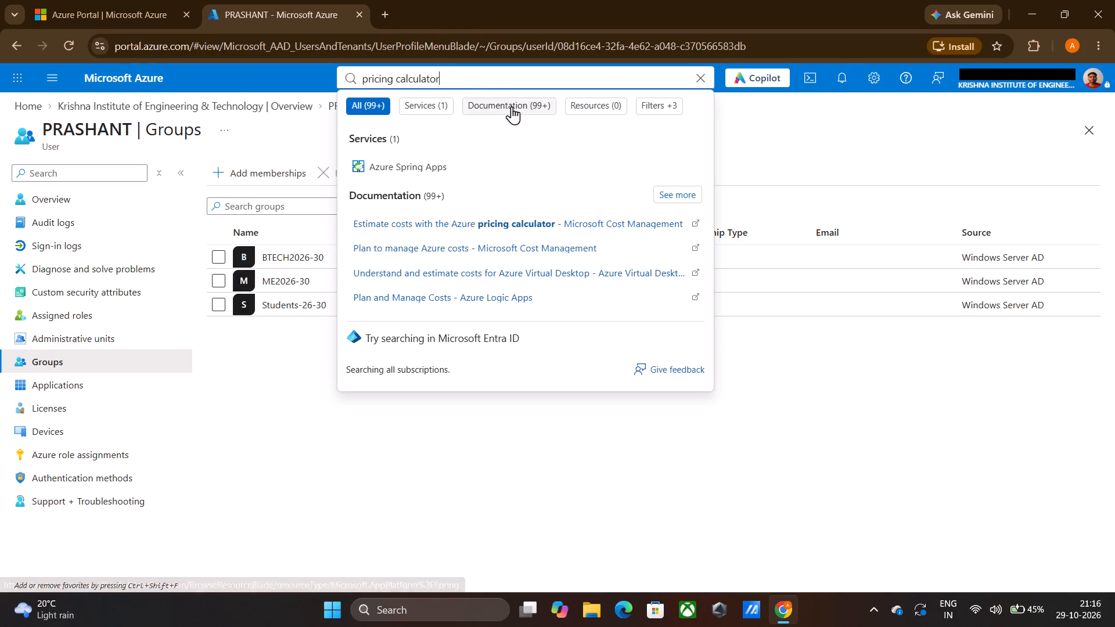
scroll(488, 263, "down", 2)
scroll(488, 263, "up", 1)
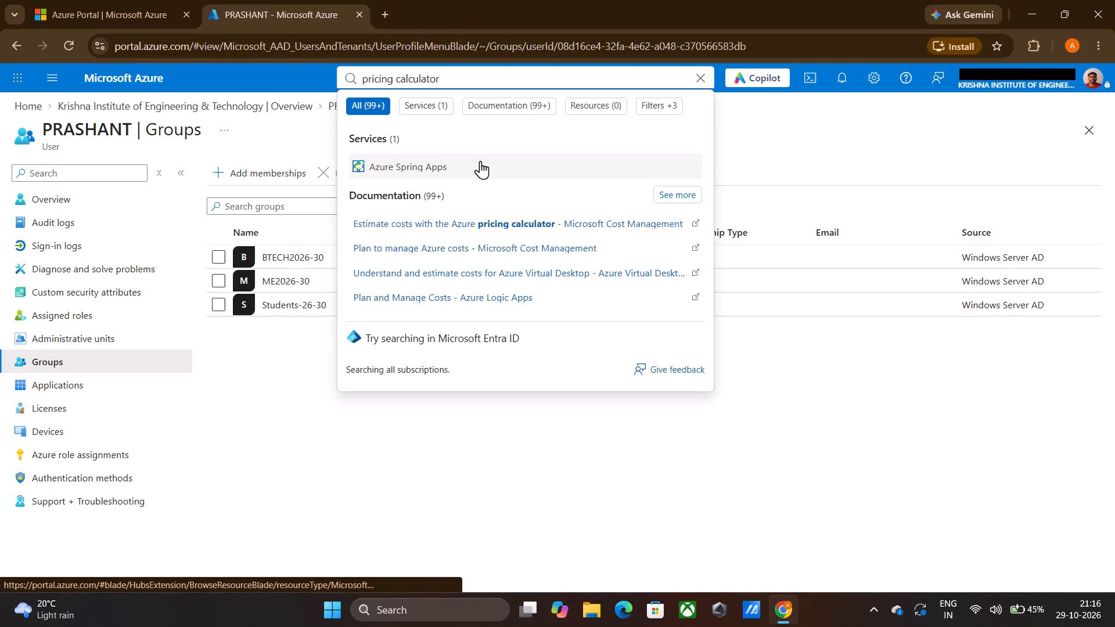
scroll(480, 161, "down", 1)
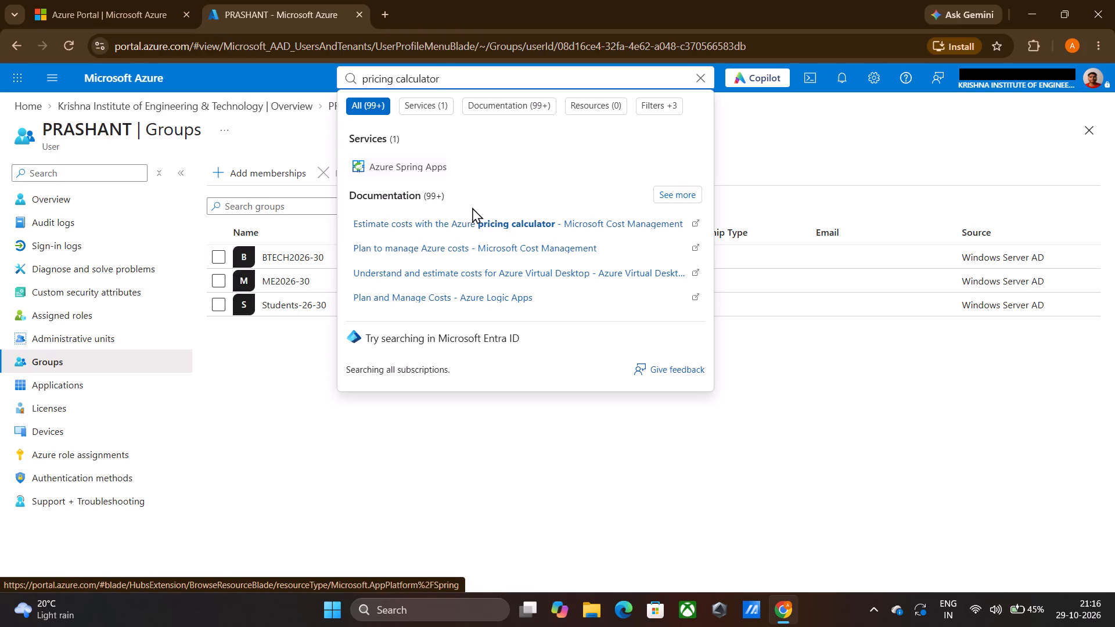
scroll(479, 292, "down", 2)
scroll(445, 240, "up", 2)
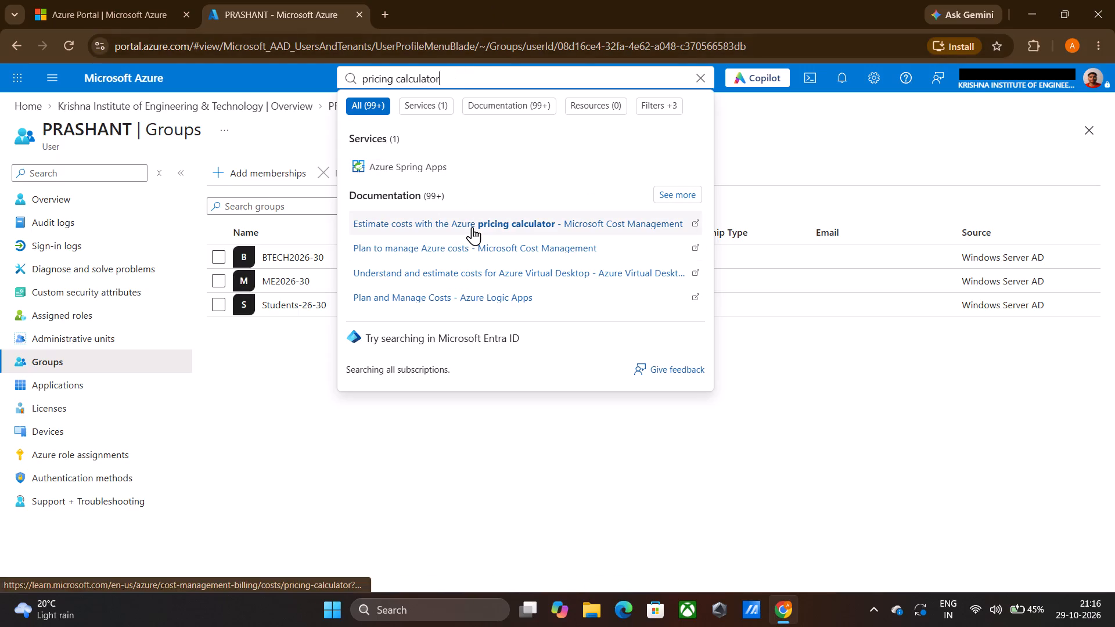
scroll(472, 227, "down", 1)
scroll(472, 227, "up", 2)
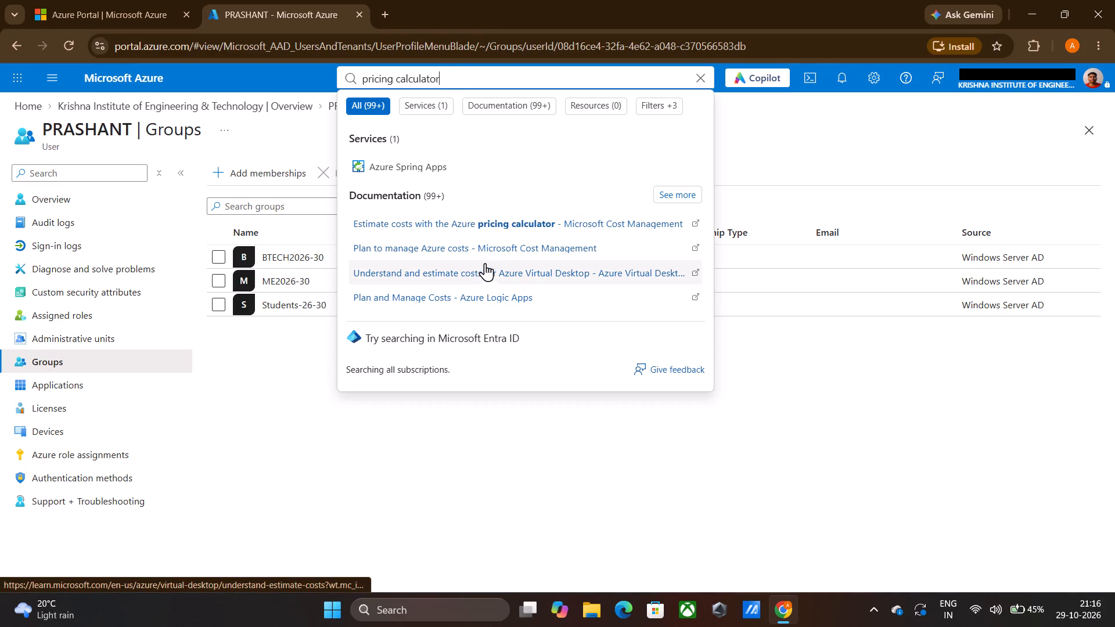
scroll(490, 266, "down", 1)
scroll(490, 266, "up", 1)
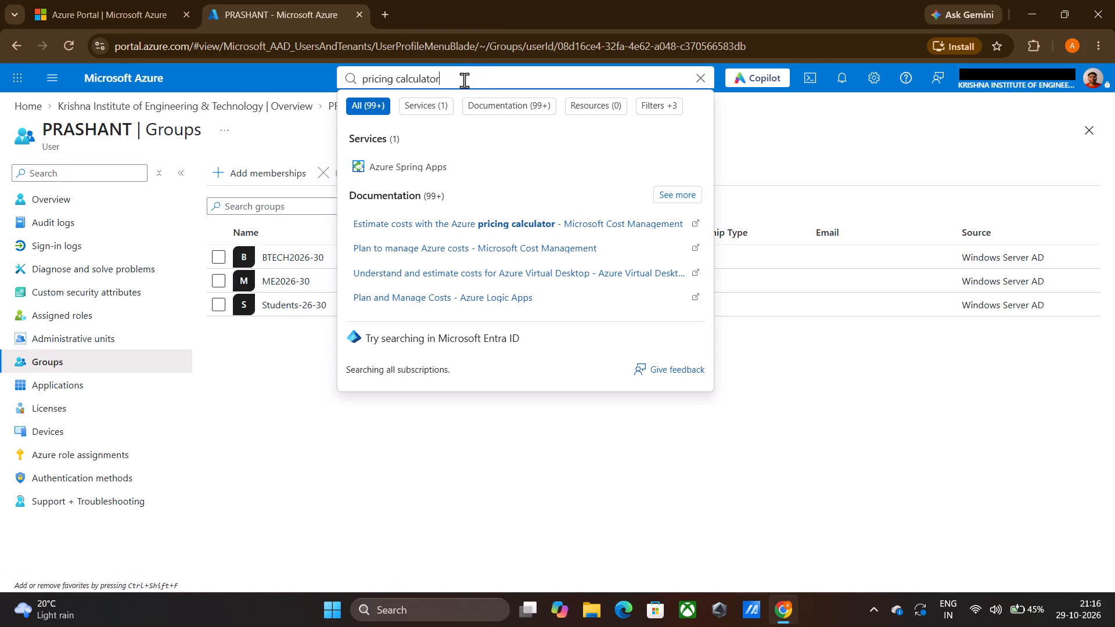
left_click(464, 81)
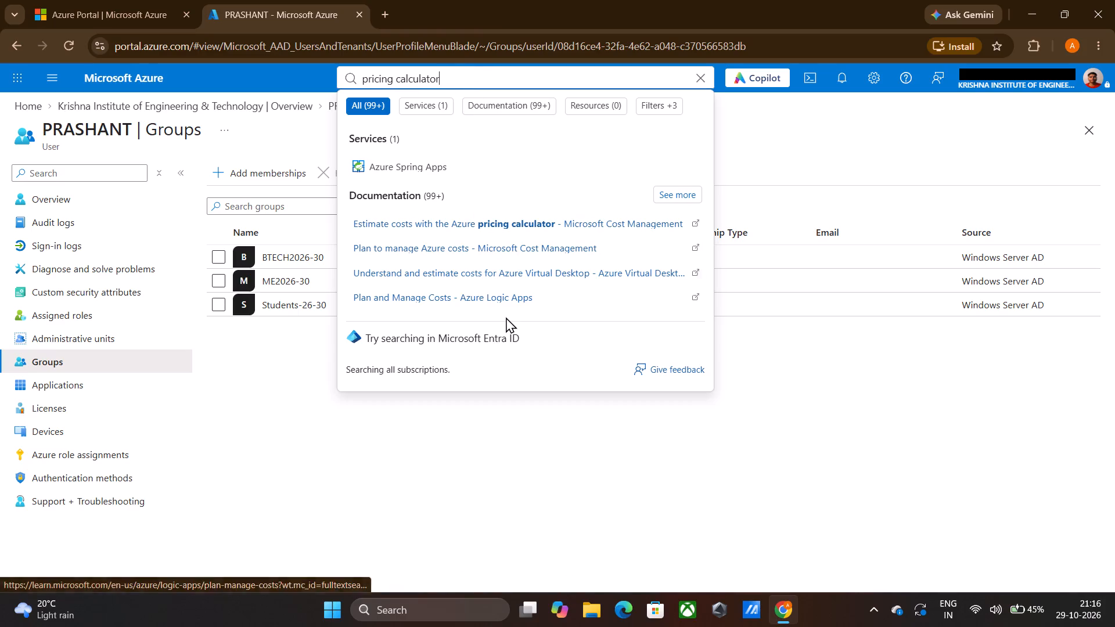
scroll(506, 317, "down", 1)
scroll(506, 317, "up", 2)
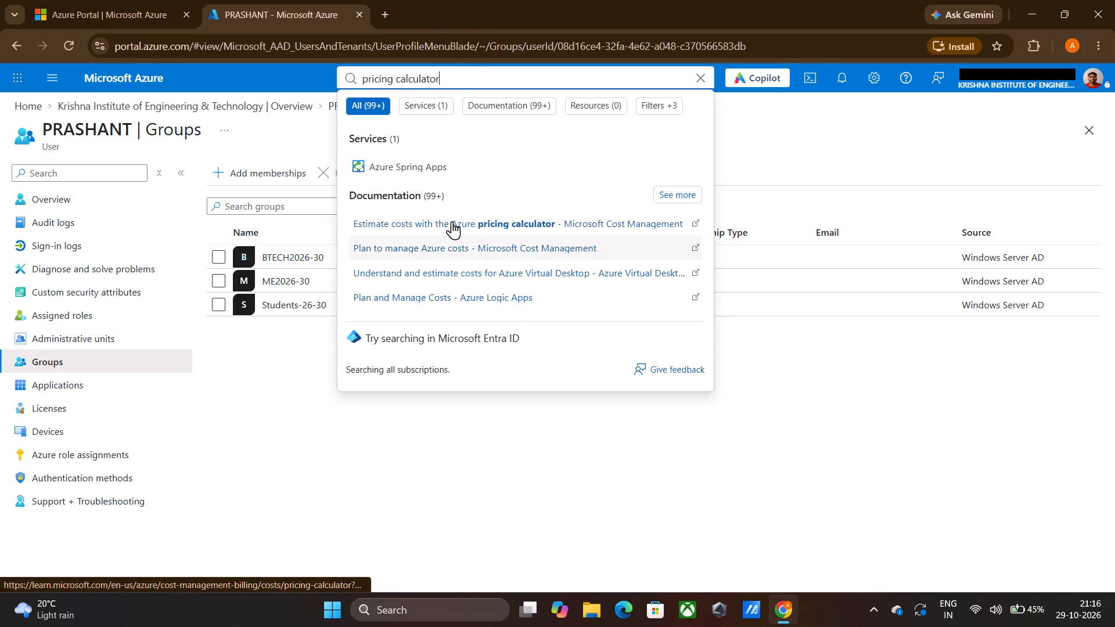
scroll(501, 237, "up", 2)
scroll(501, 237, "down", 1)
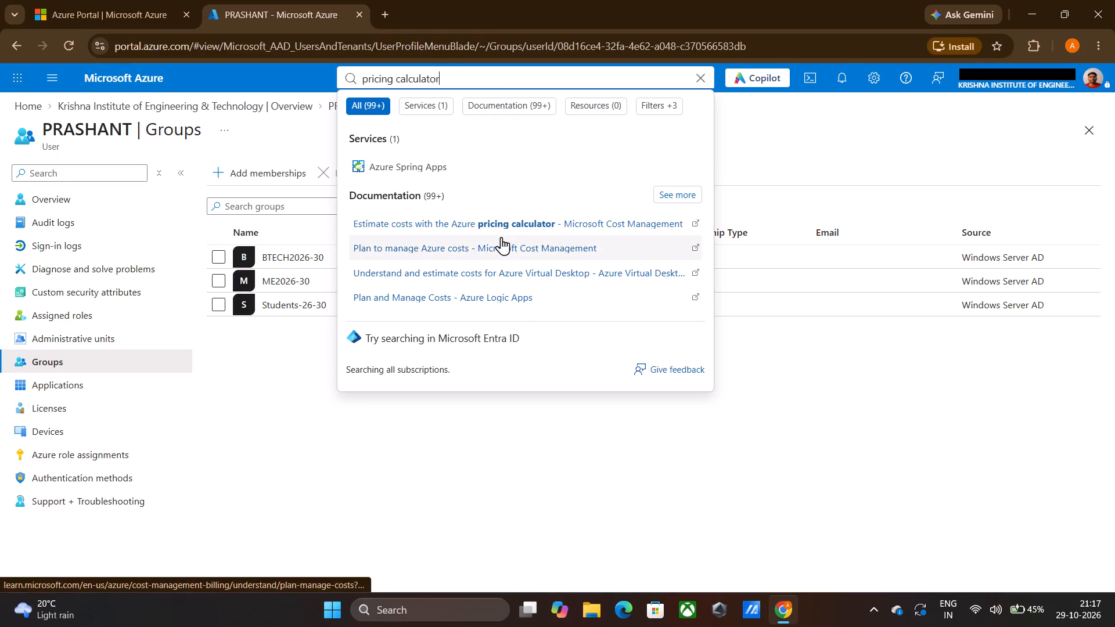
scroll(501, 237, "up", 2)
scroll(501, 237, "down", 2)
scroll(501, 237, "up", 2)
scroll(501, 237, "down", 2)
scroll(501, 237, "up", 2)
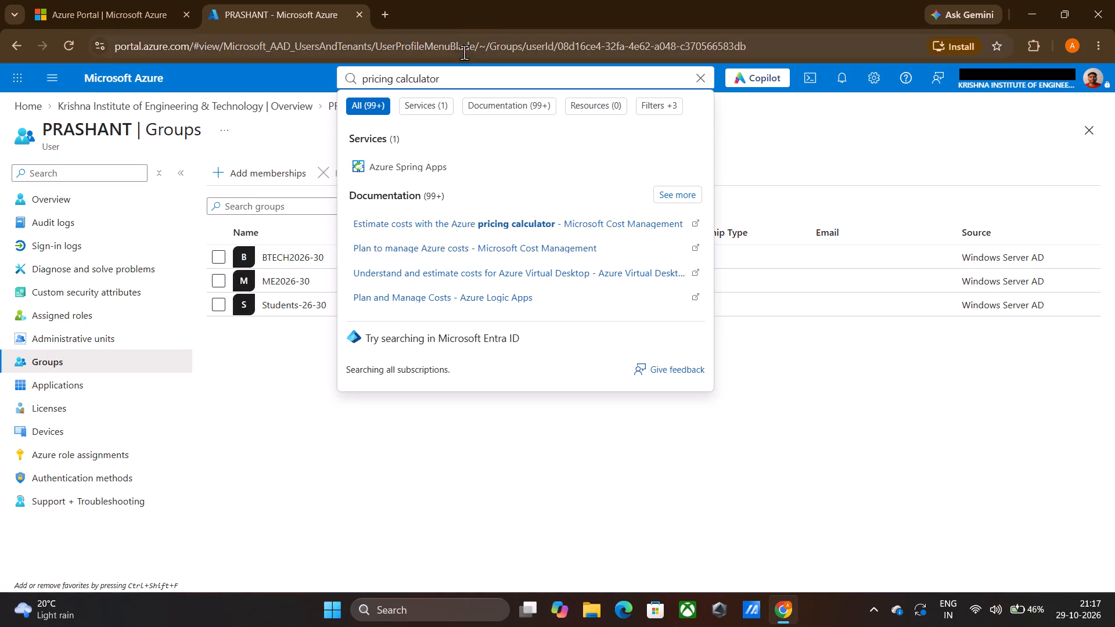
left_click(458, 82)
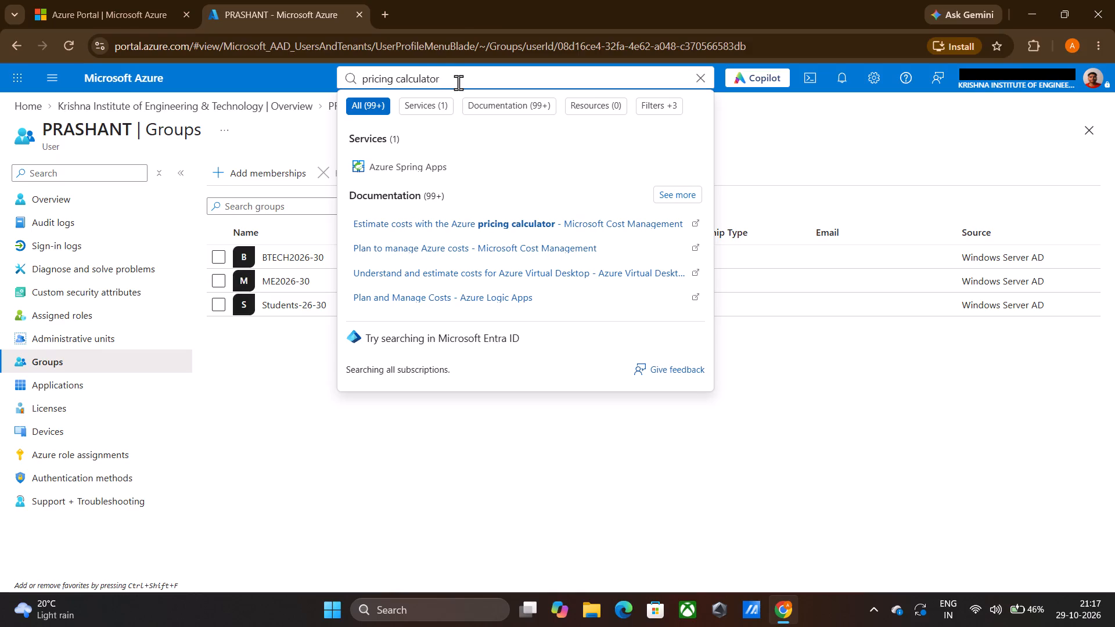
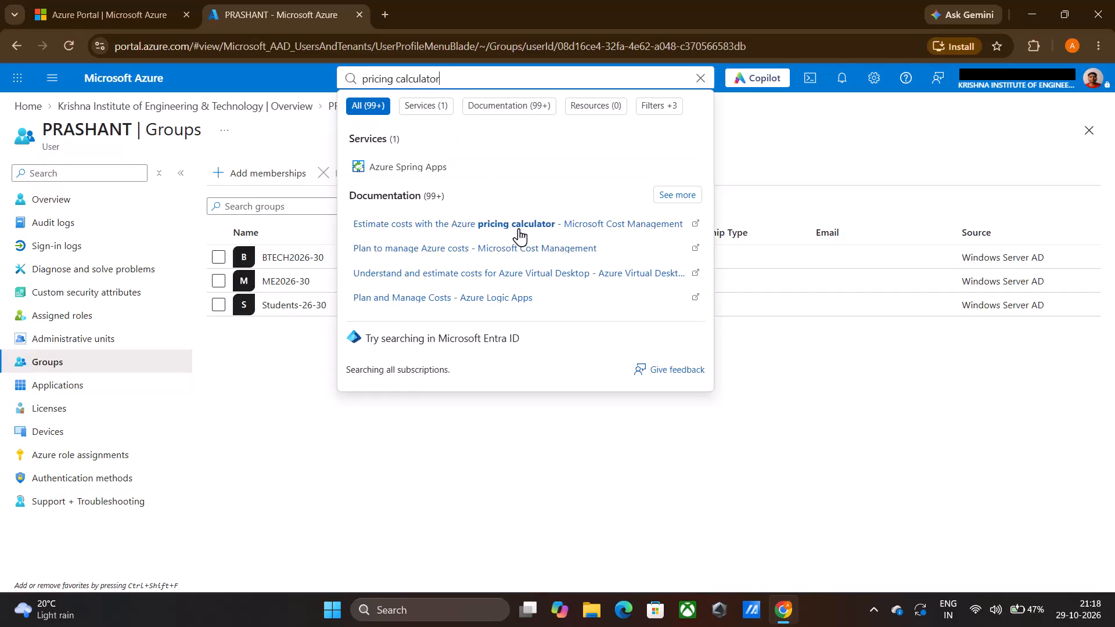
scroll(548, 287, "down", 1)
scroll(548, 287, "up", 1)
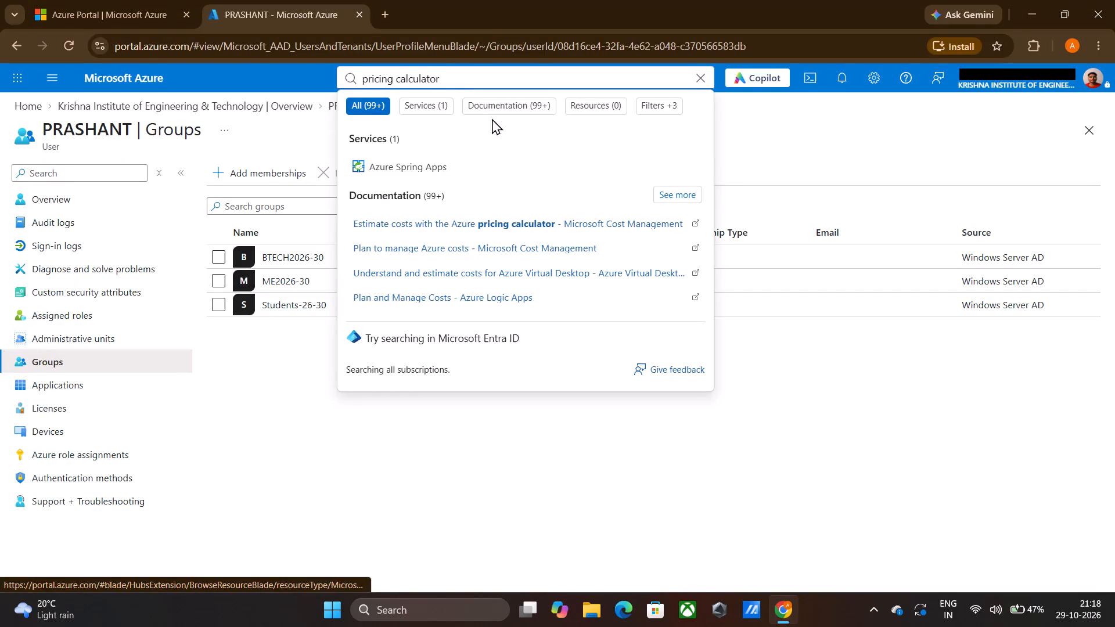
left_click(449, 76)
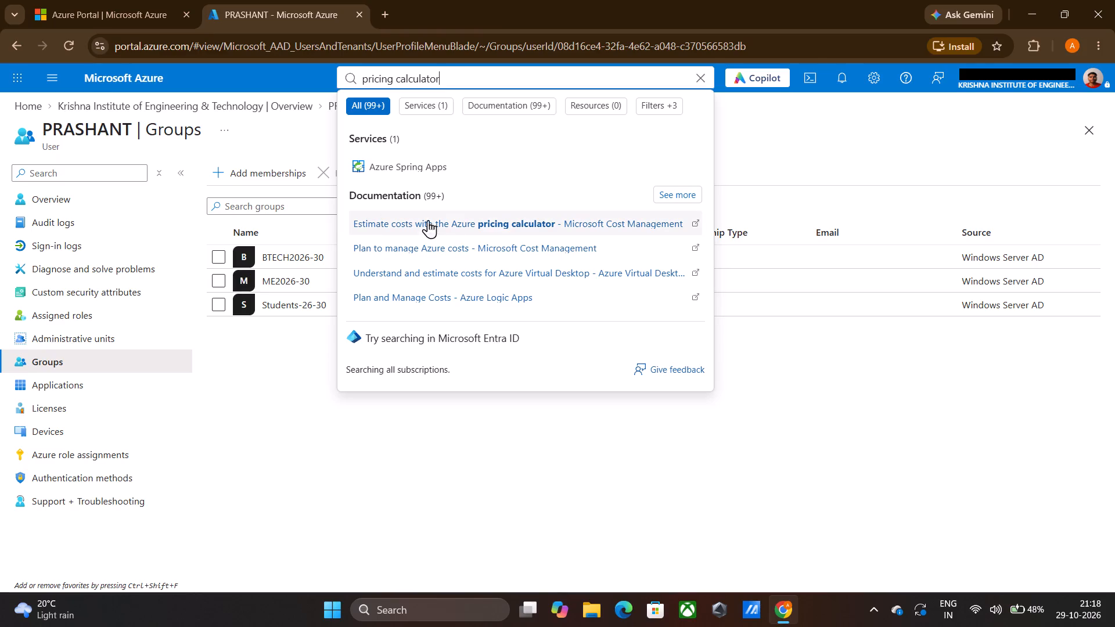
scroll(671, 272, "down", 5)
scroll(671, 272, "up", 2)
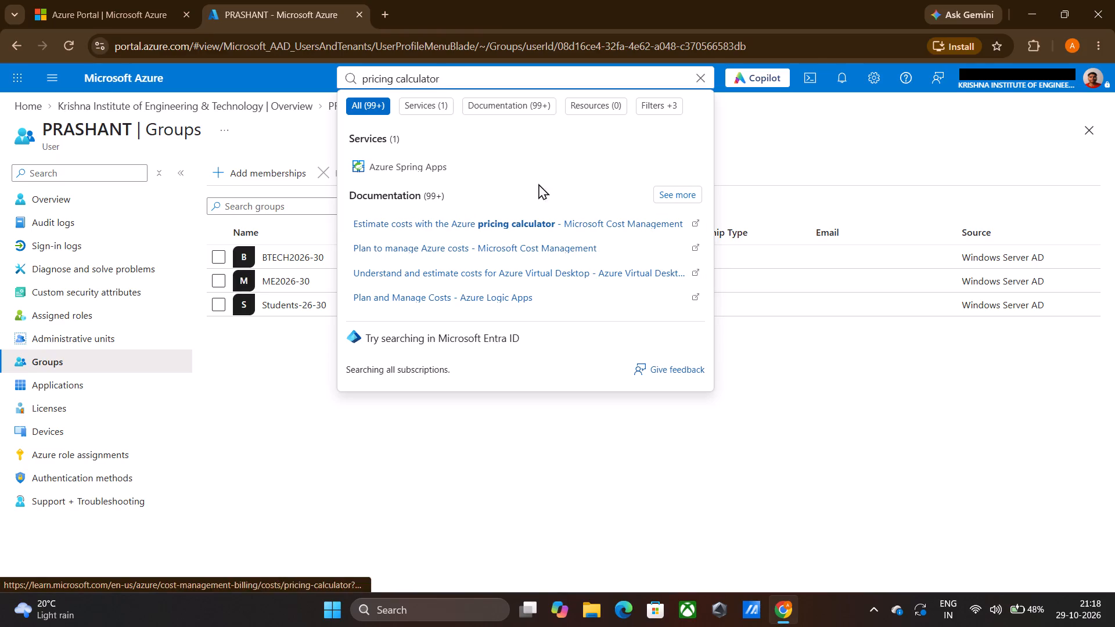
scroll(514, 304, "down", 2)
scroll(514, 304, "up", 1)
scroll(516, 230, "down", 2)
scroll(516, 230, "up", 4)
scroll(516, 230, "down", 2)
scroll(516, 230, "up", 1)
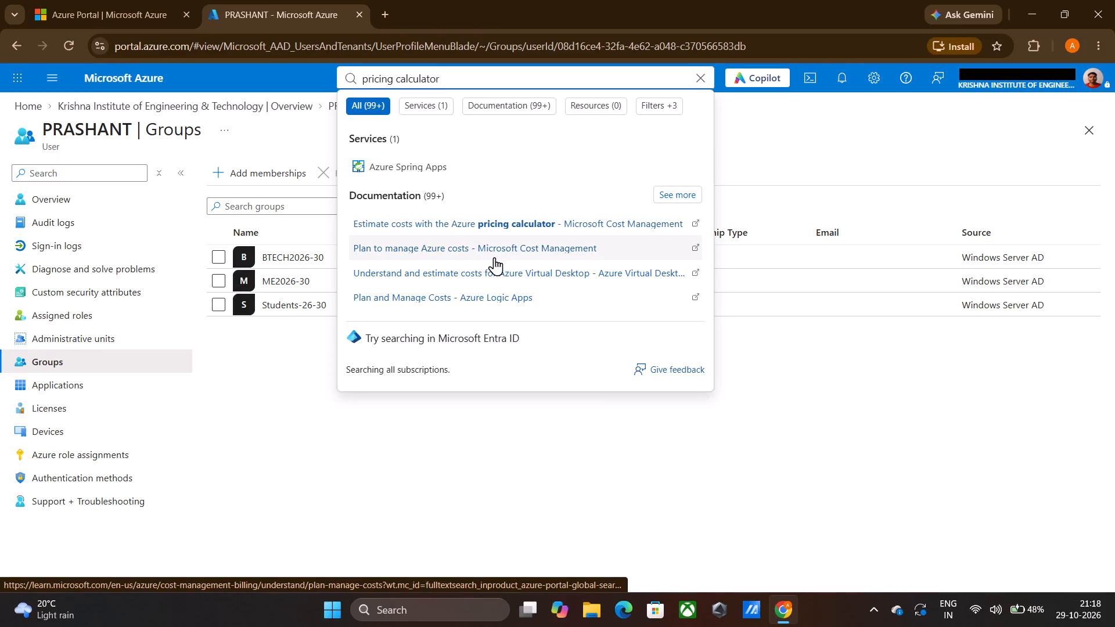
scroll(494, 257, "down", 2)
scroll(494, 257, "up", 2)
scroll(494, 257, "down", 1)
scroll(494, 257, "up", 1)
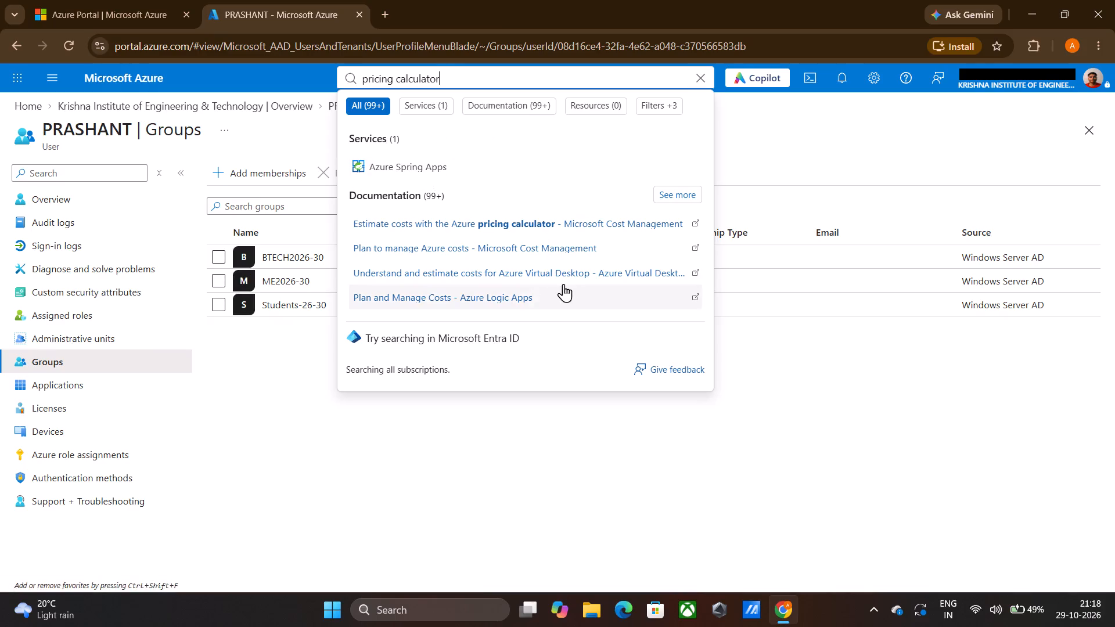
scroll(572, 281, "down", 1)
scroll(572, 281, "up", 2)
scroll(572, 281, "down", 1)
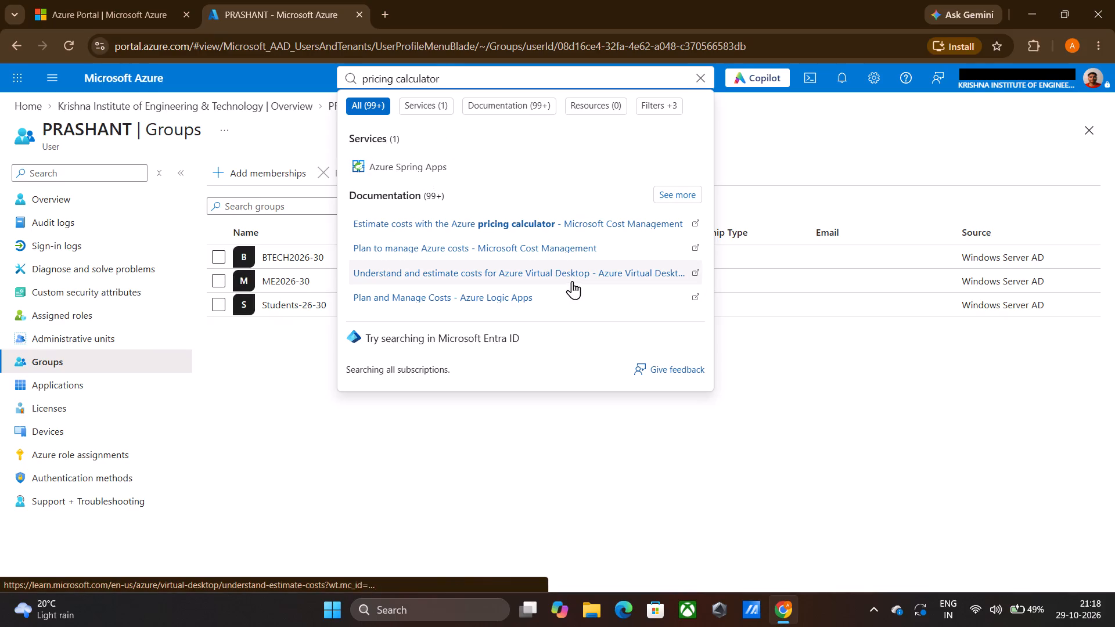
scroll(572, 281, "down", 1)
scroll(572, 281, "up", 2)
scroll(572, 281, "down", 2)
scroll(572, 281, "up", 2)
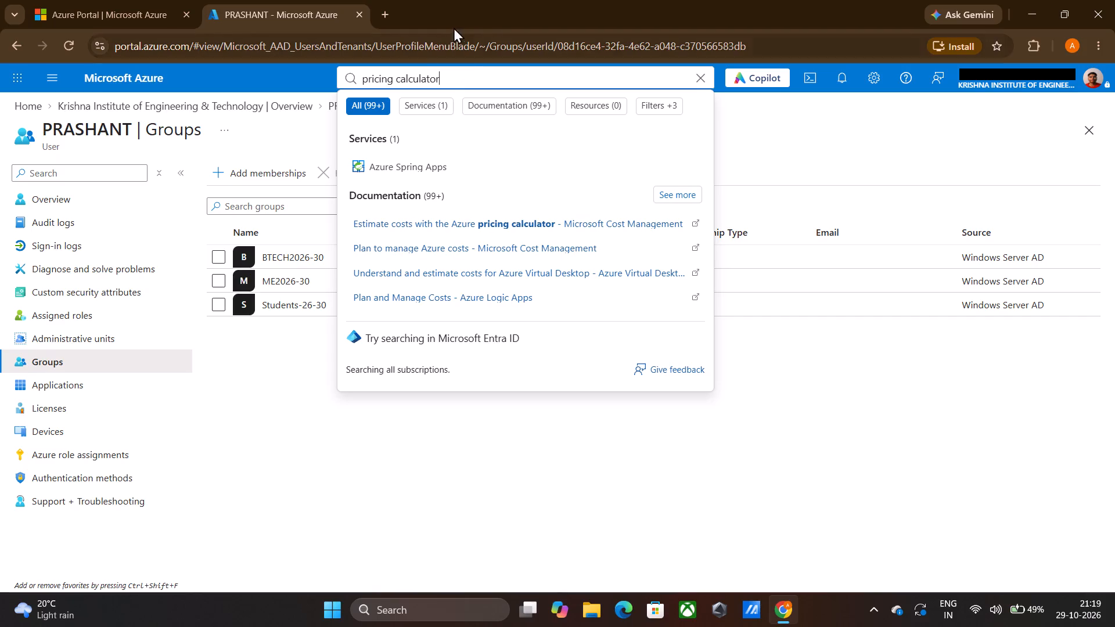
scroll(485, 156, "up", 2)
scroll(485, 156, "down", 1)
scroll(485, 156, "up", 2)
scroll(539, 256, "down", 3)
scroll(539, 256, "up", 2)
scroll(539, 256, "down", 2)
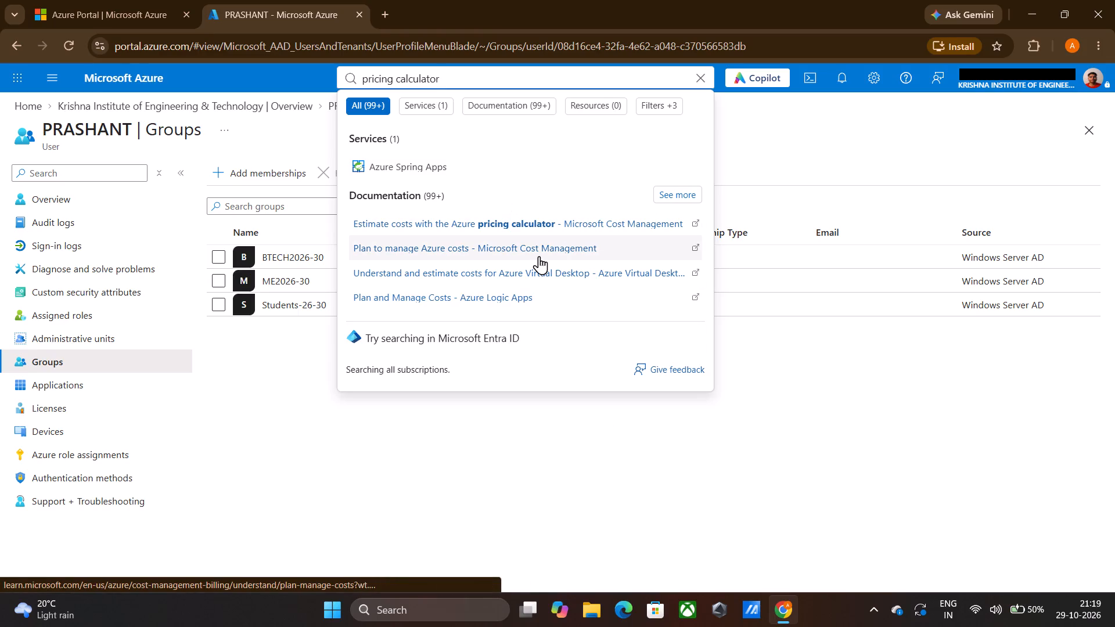
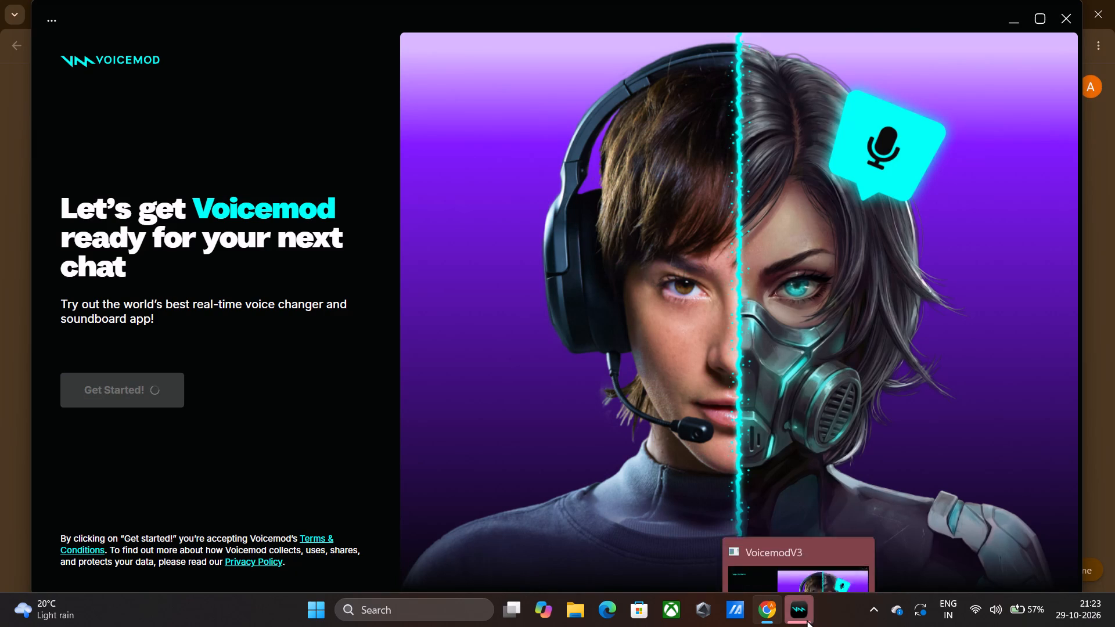
Close the Voicemod window.
left_click(867, 484)
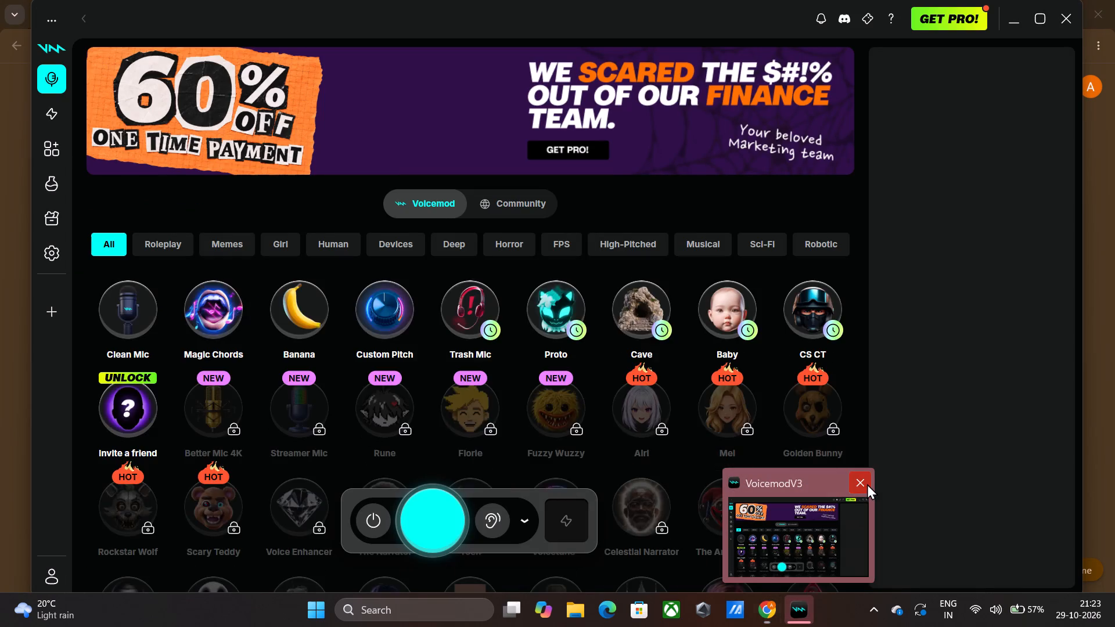
Search Google for "azure pricing calculator" and open Microsoft's Pricing Calculator page from the results.
left_click(488, 276)
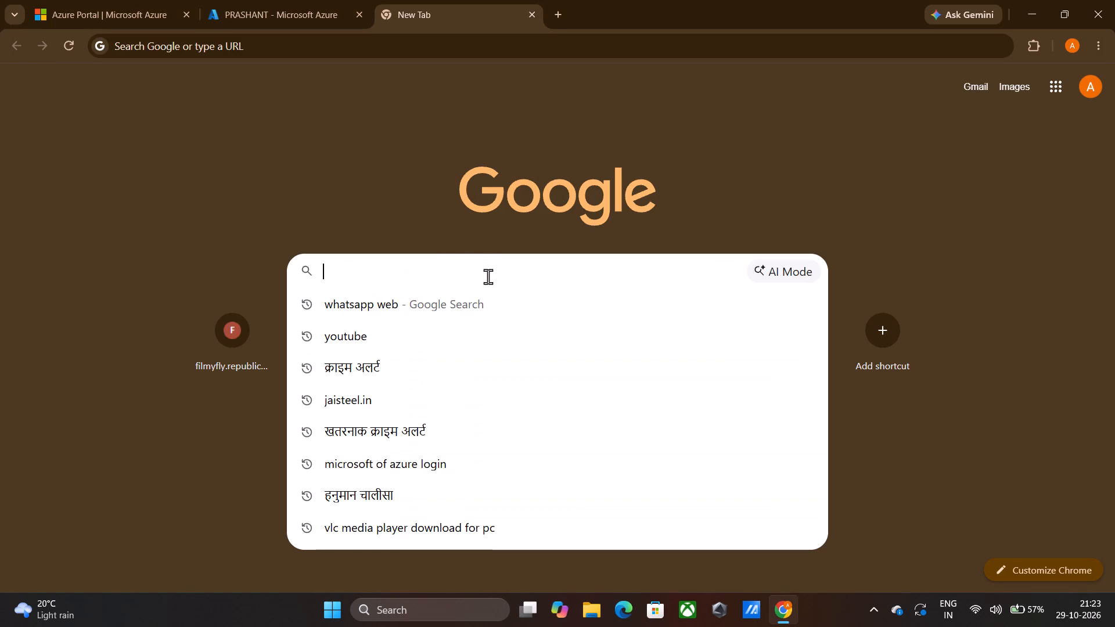
type("azur")
type("e")
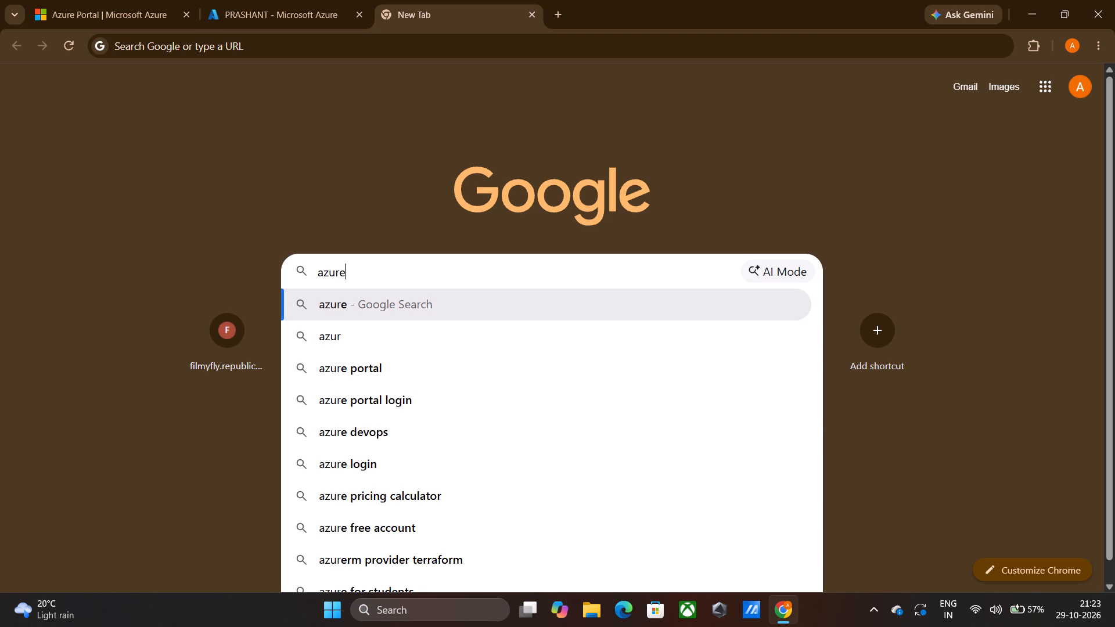
key("space")
type("pricing c")
key("a")
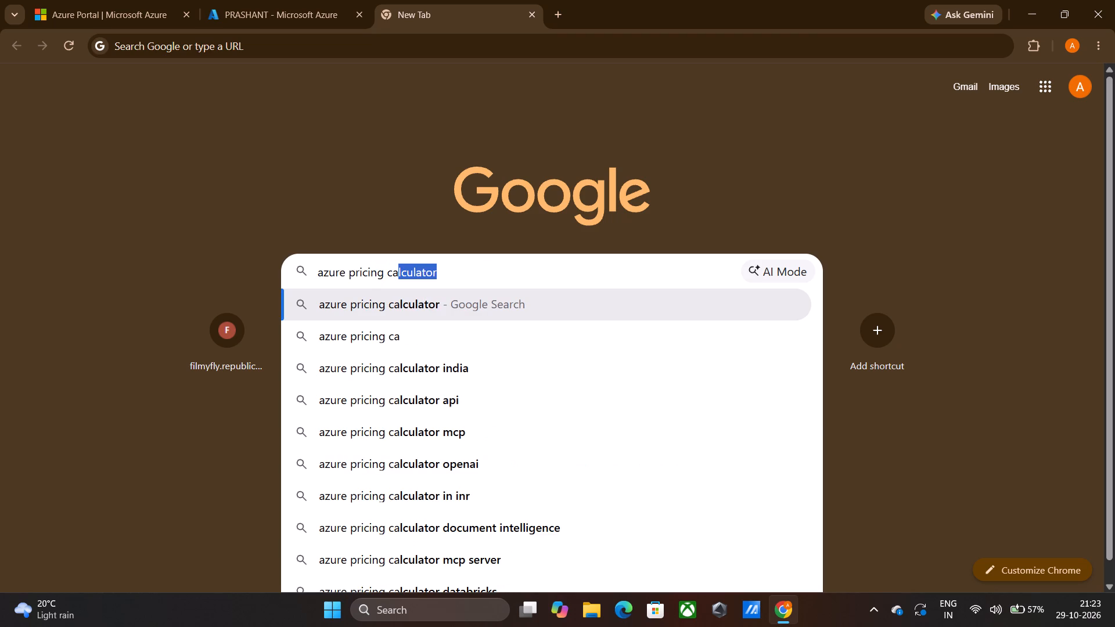
left_click(470, 305)
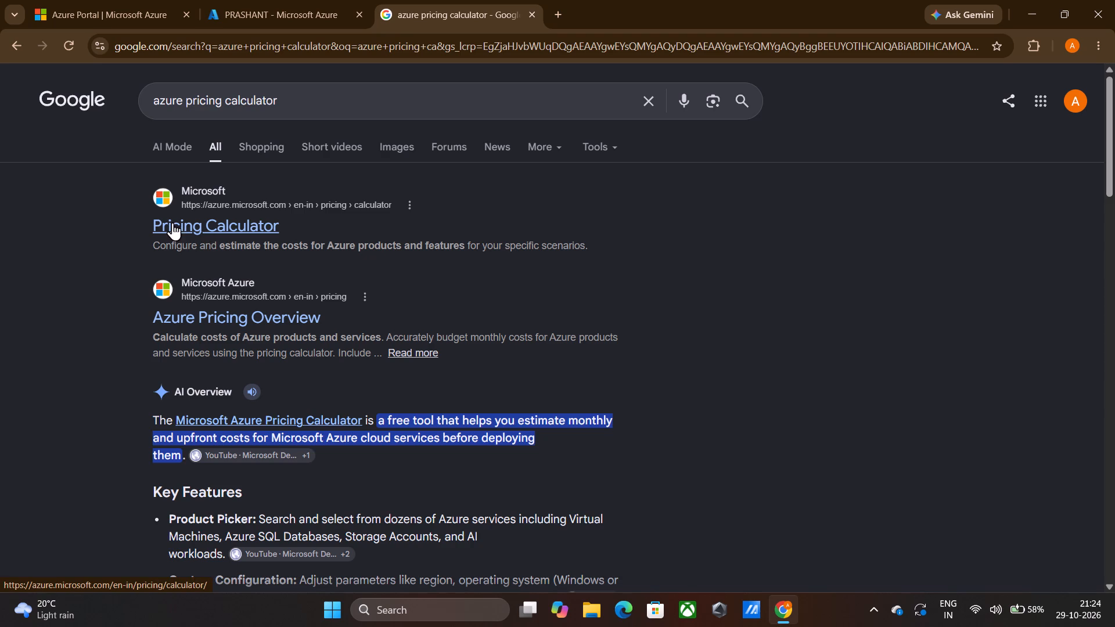
left_click(195, 228)
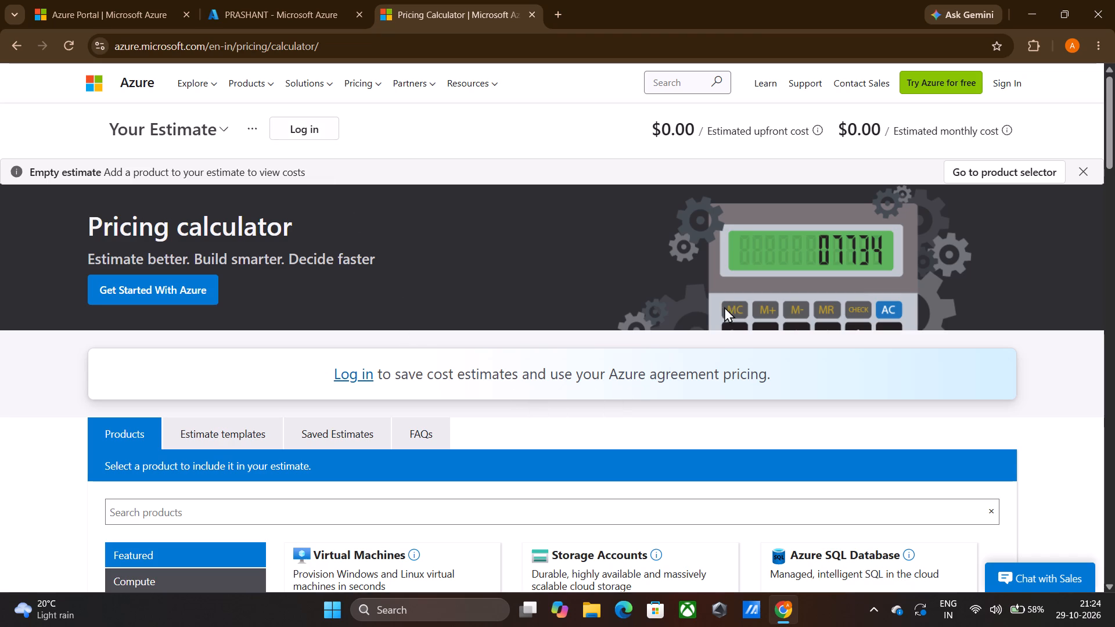
Add Virtual Machines from the featured products to the estimate.
scroll(733, 305, "down", 2)
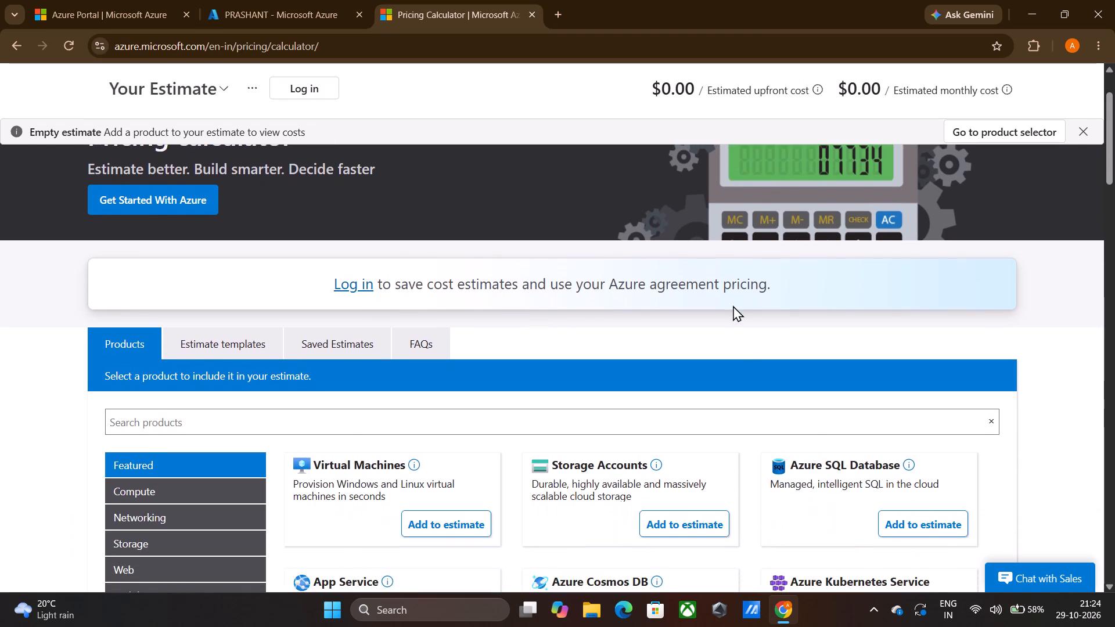
scroll(733, 305, "down", 2)
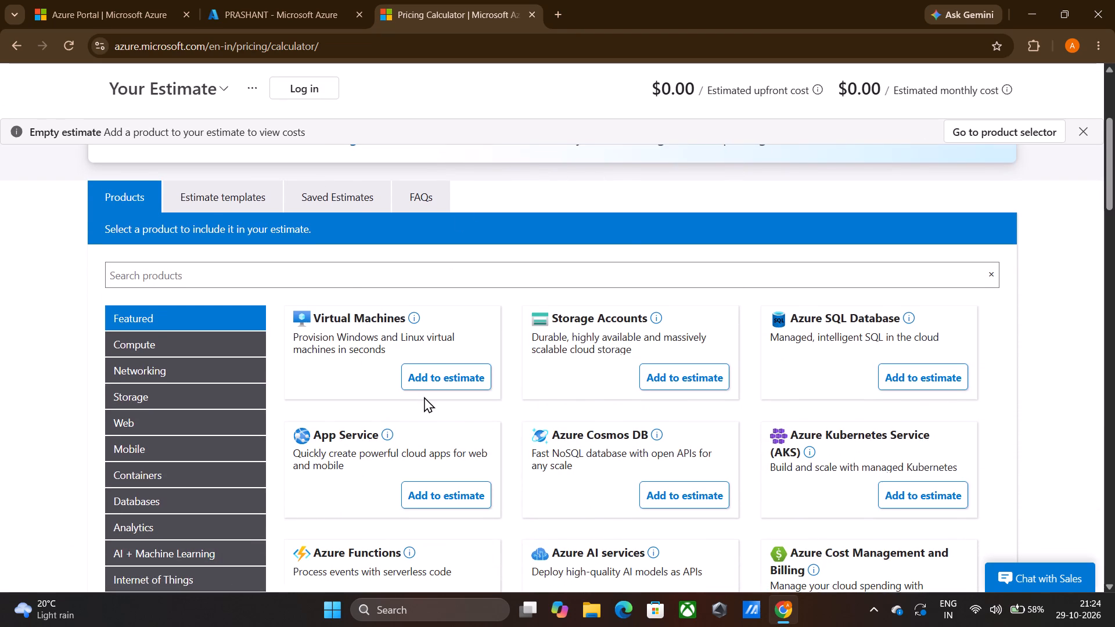
scroll(424, 397, "down", 1)
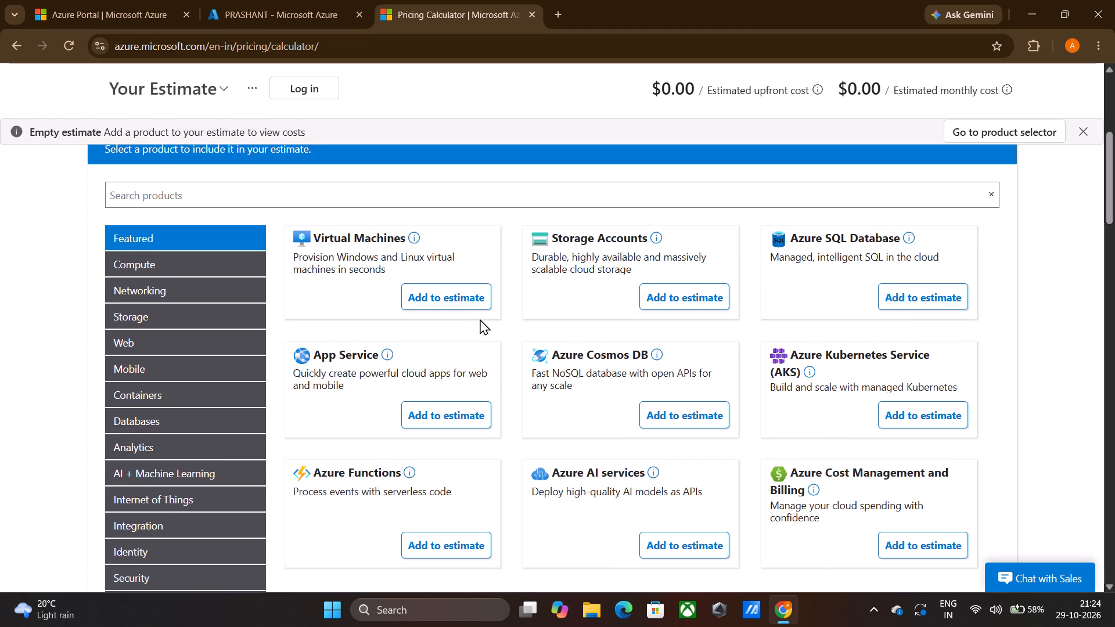
left_click(429, 295)
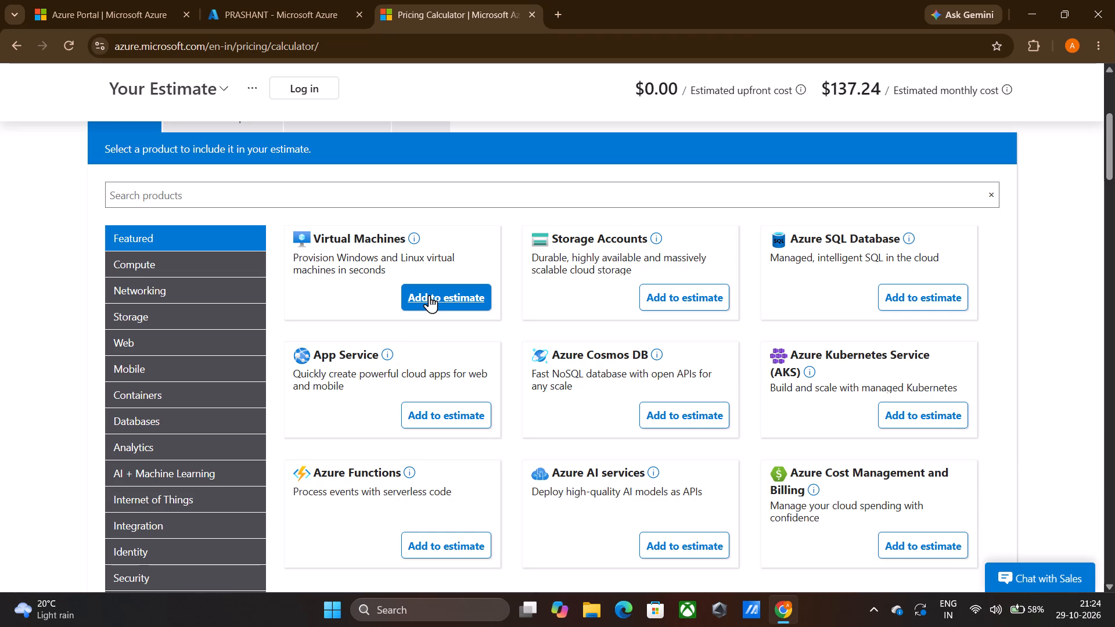
Examine the estimate's cost summary and the featured products on the pricing calculator page.
scroll(429, 295, "up", 1)
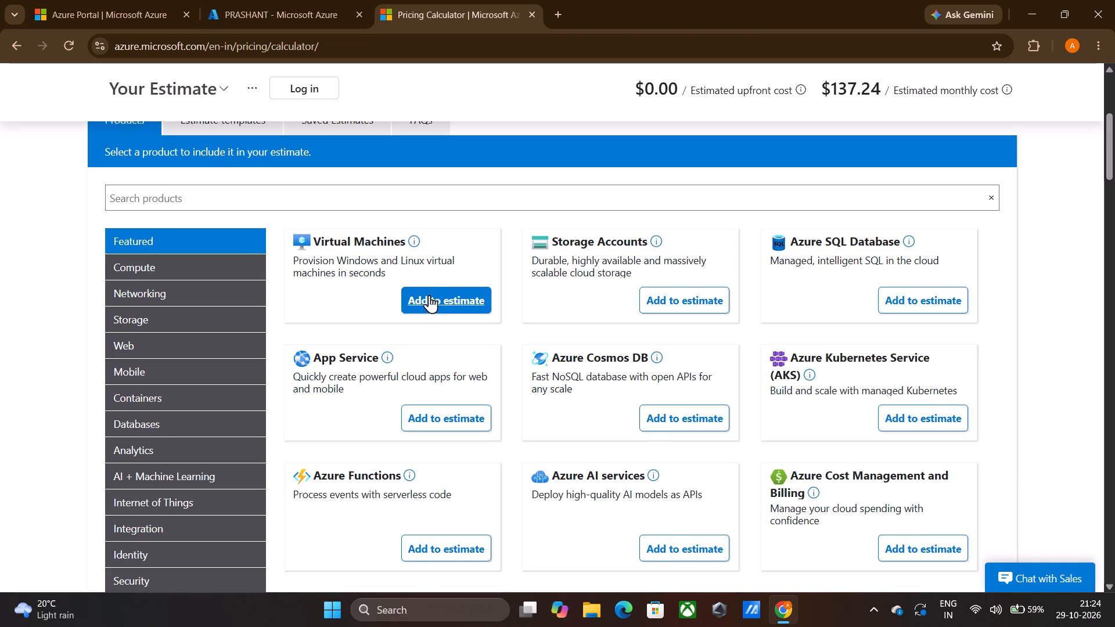
scroll(429, 295, "up", 4)
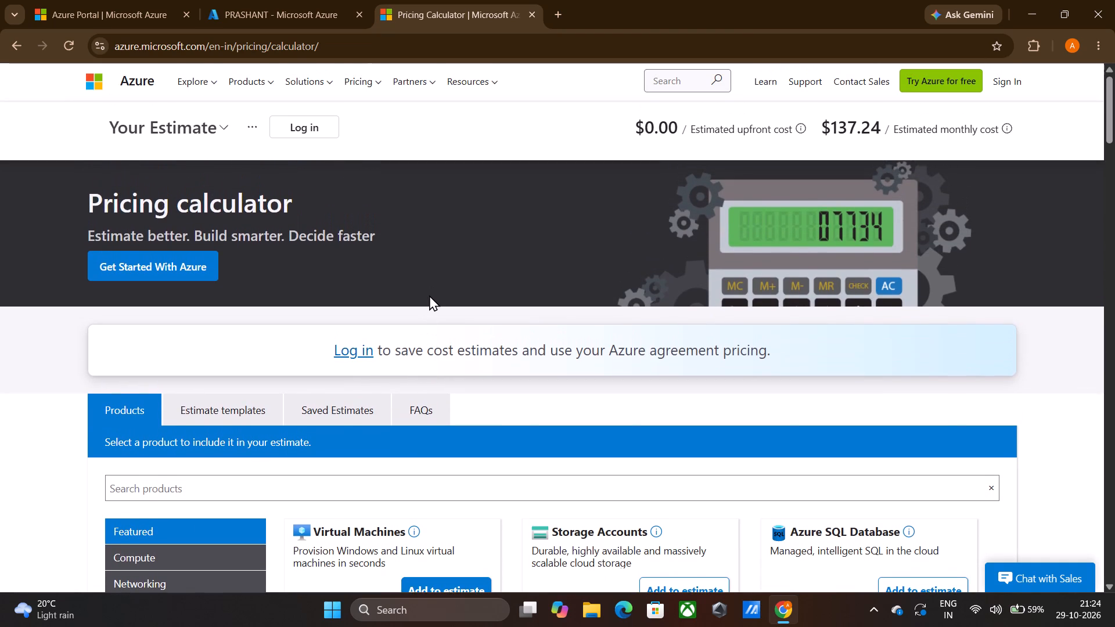
scroll(429, 295, "up", 2)
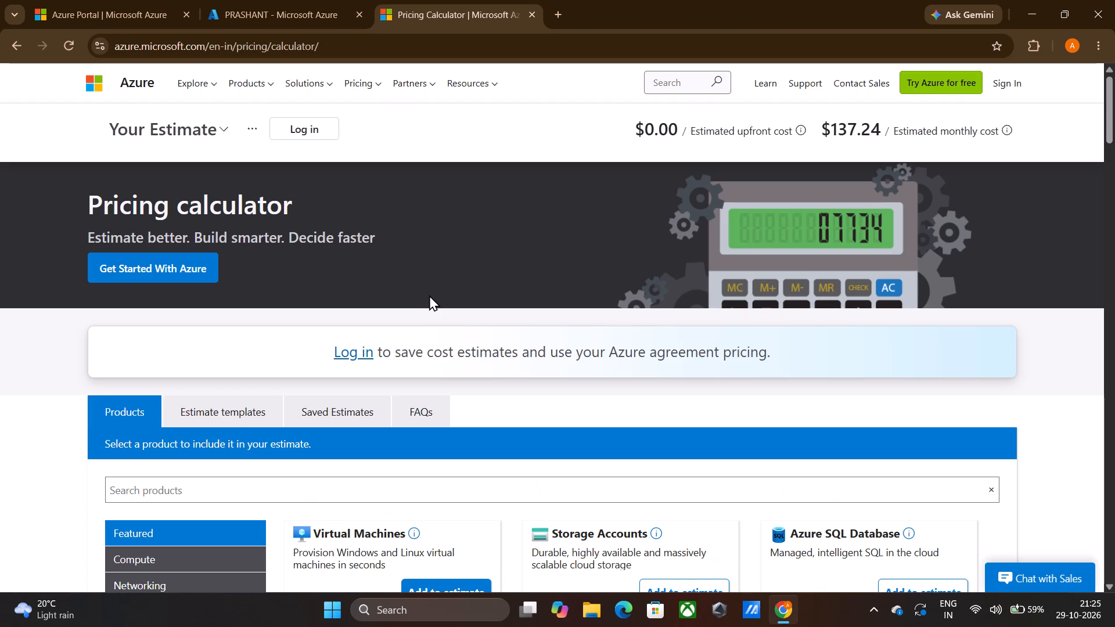
scroll(429, 295, "down", 1)
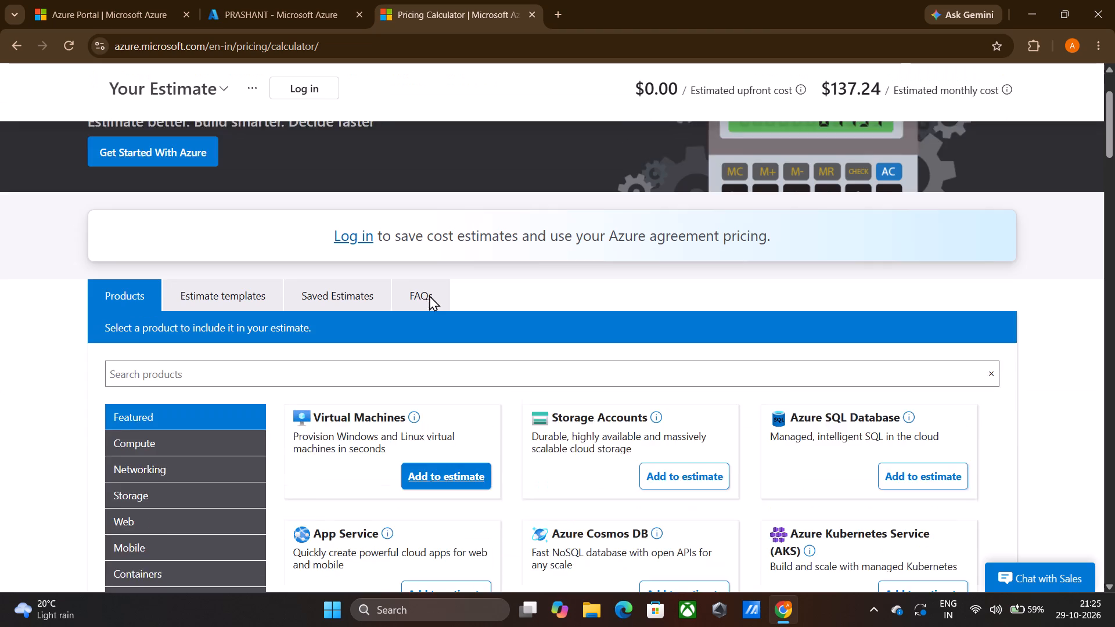
scroll(429, 295, "down", 2)
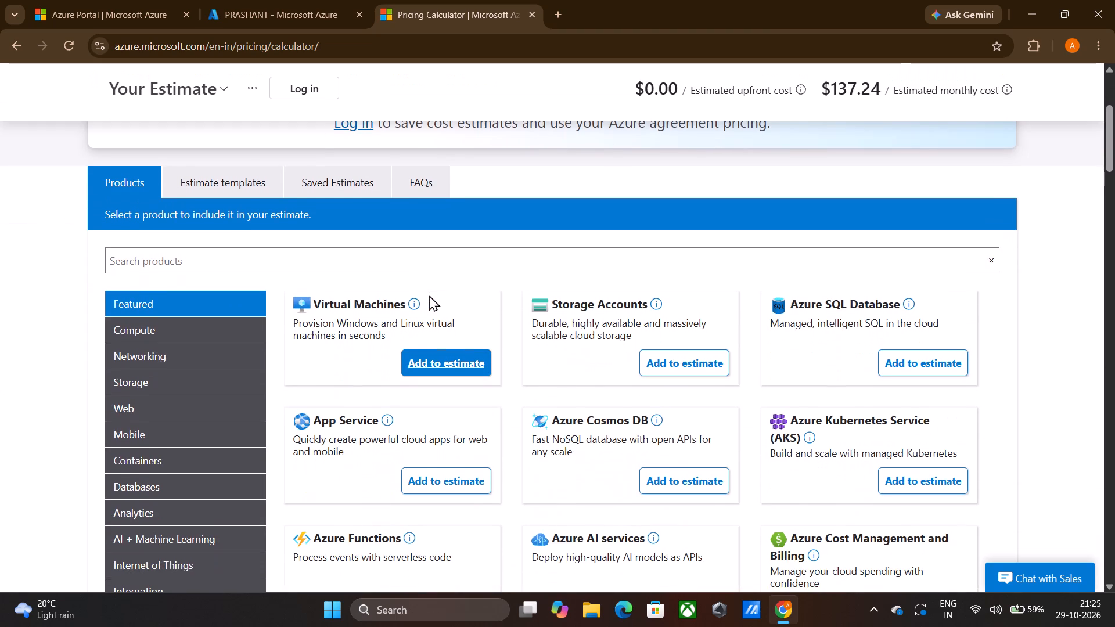
scroll(429, 295, "down", 2)
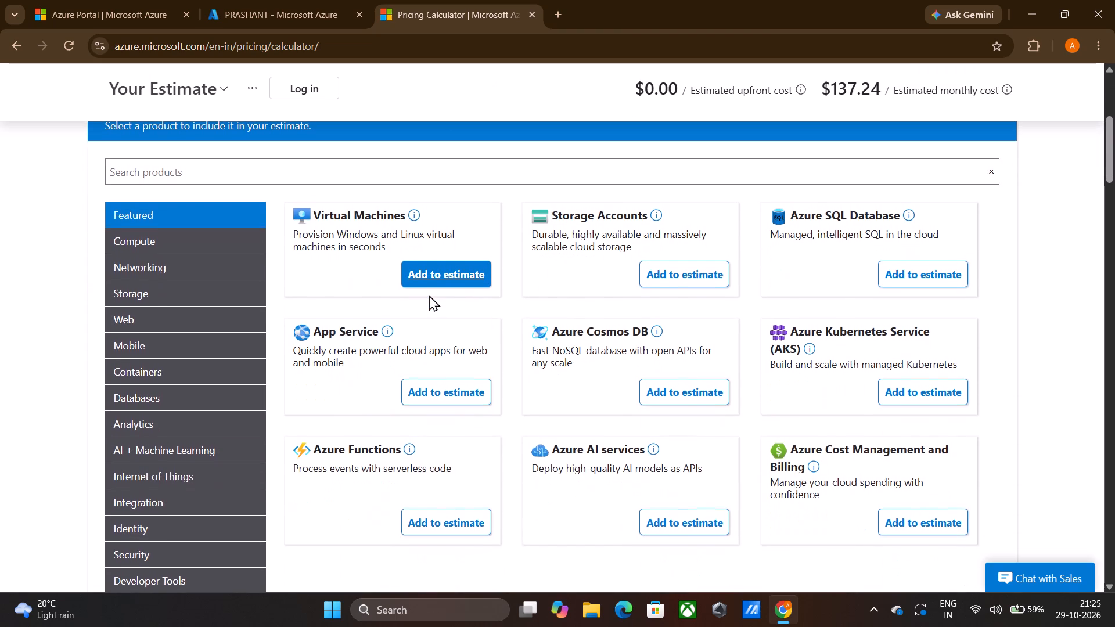
scroll(429, 295, "down", 1)
scroll(429, 295, "up", 2)
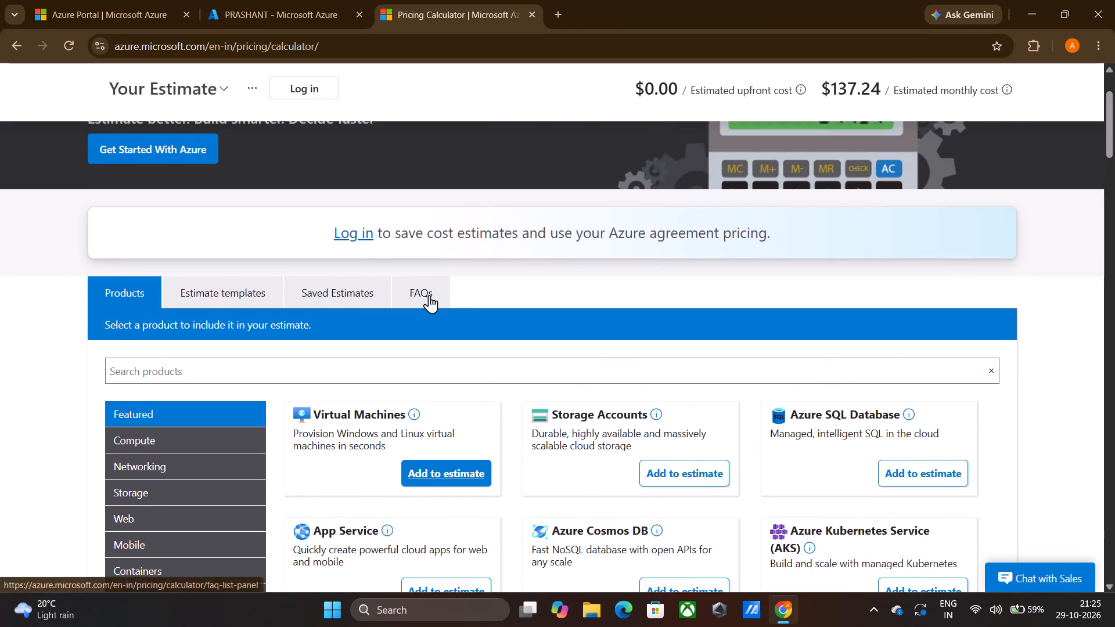
scroll(429, 295, "up", 1)
Set the region of the Virtual Machines estimate to Central India.
scroll(429, 295, "down", 3)
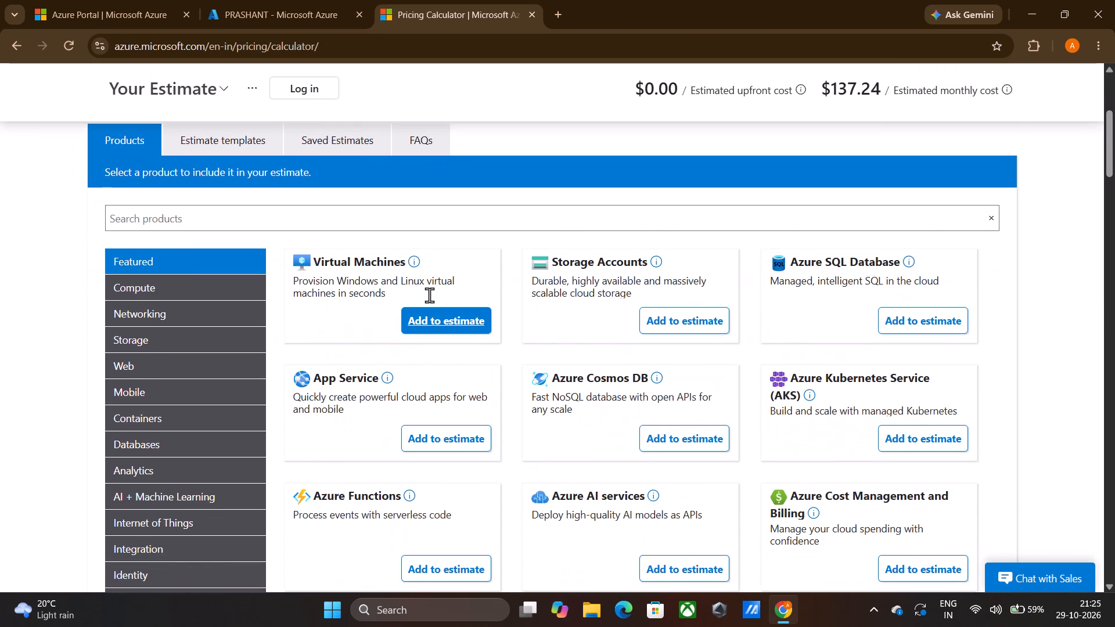
scroll(429, 295, "down", 3)
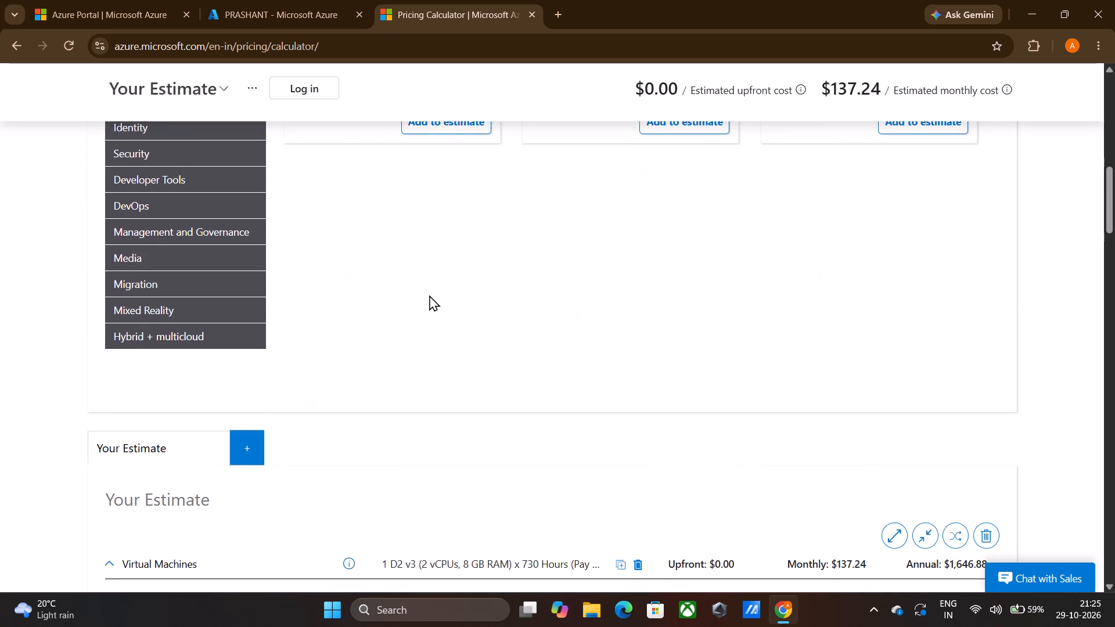
scroll(429, 295, "down", 3)
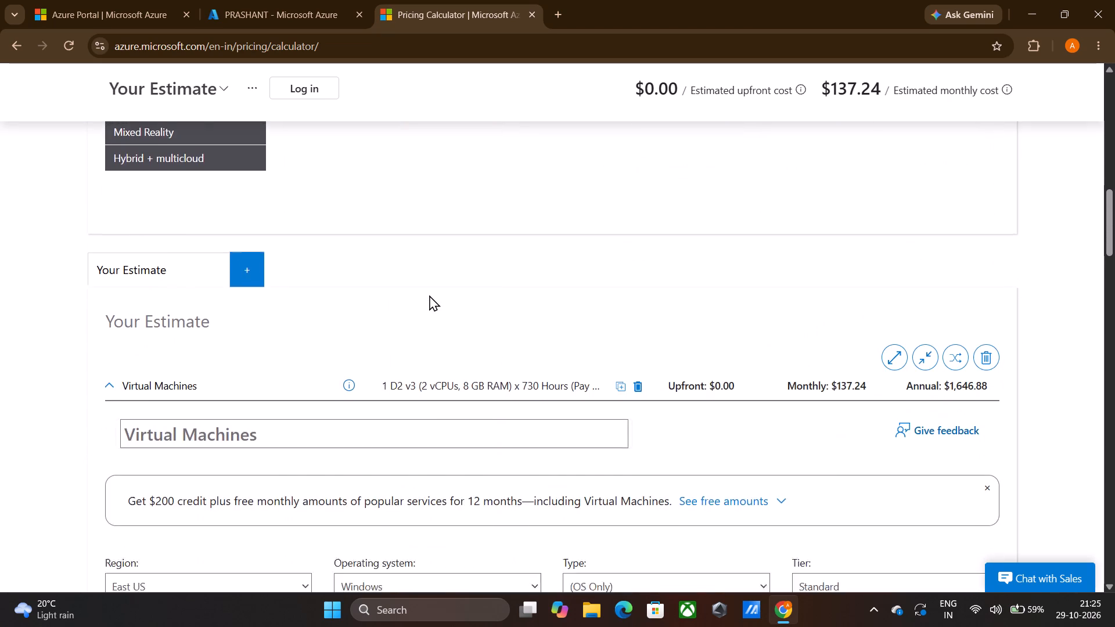
scroll(429, 295, "down", 2)
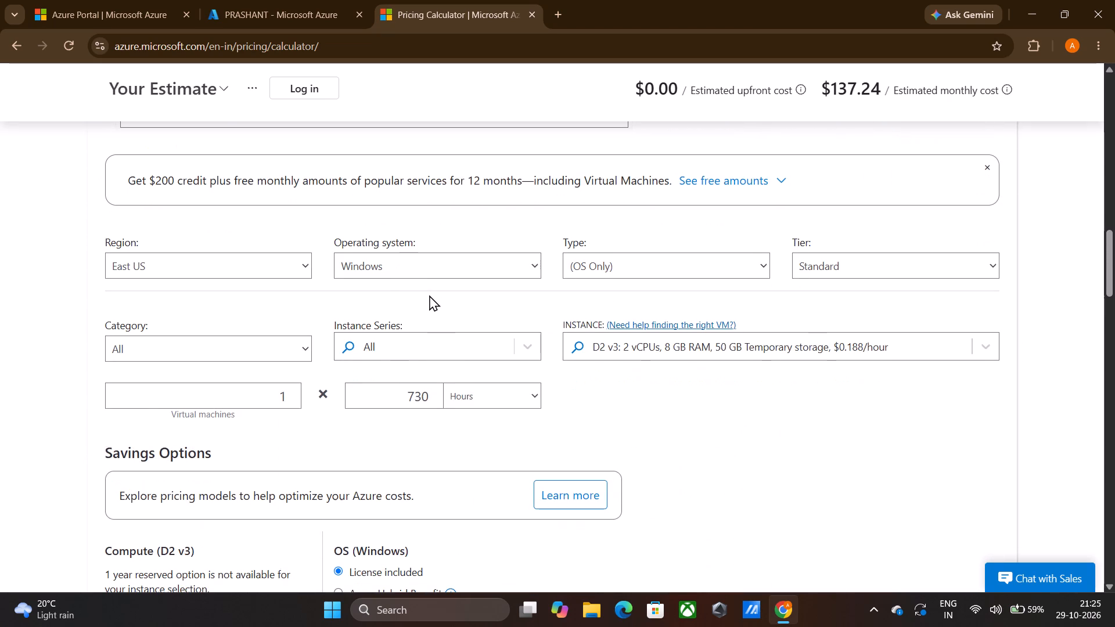
left_click(262, 258)
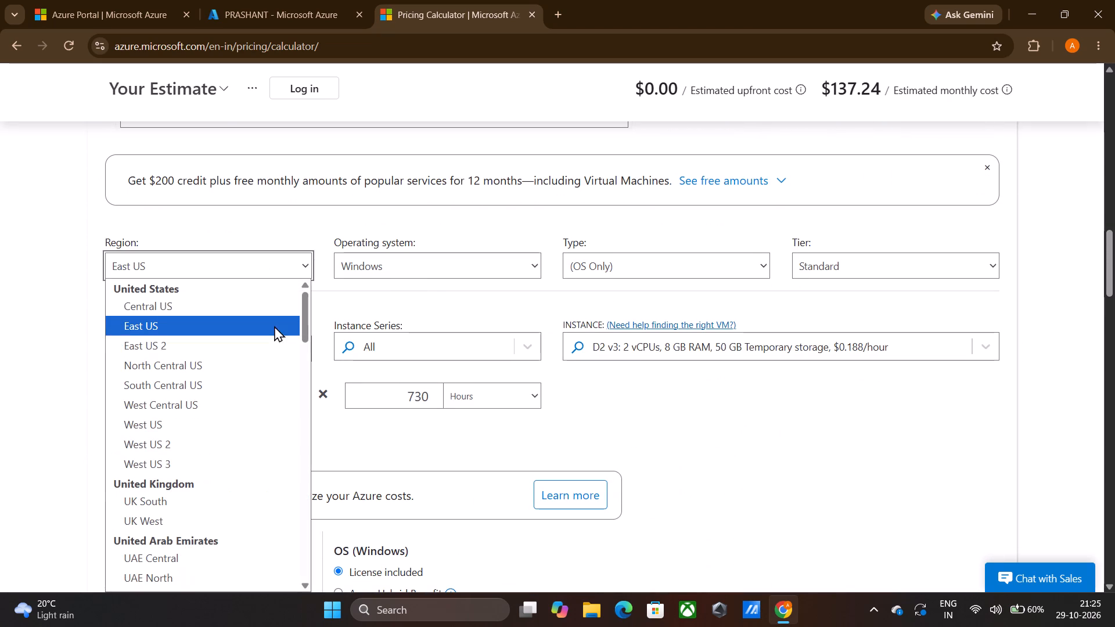
scroll(274, 397, "down", 1)
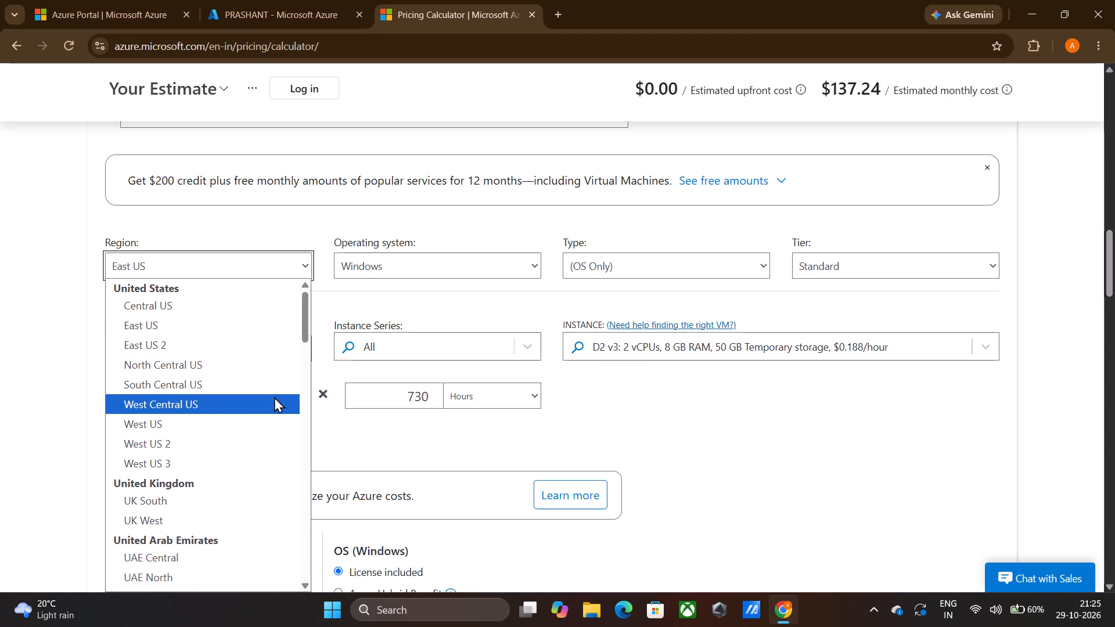
scroll(274, 397, "down", 3)
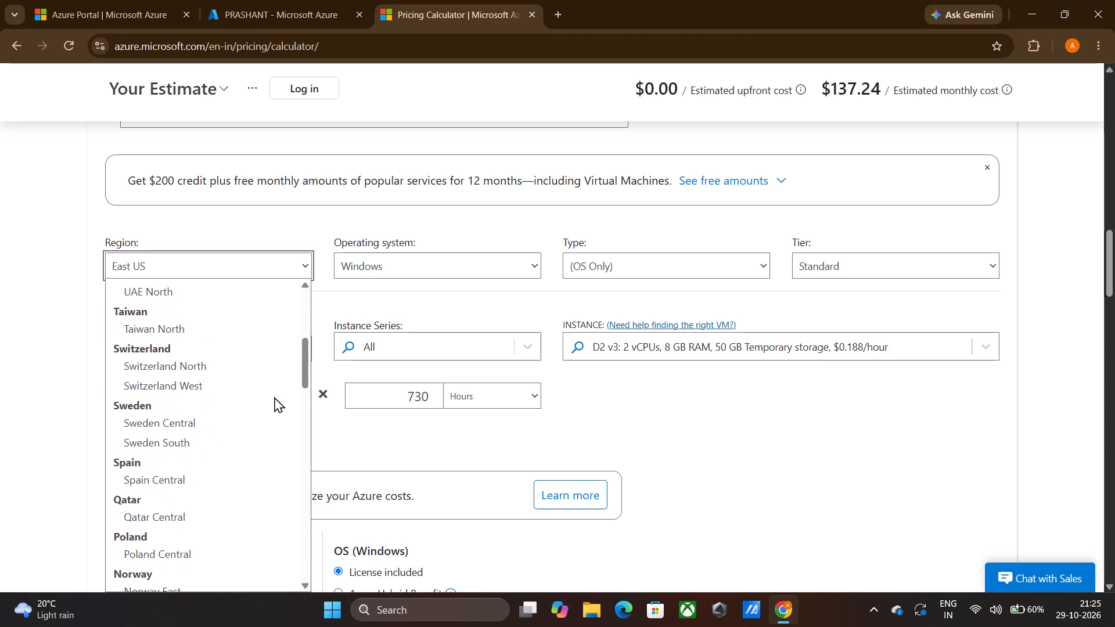
scroll(274, 397, "down", 3)
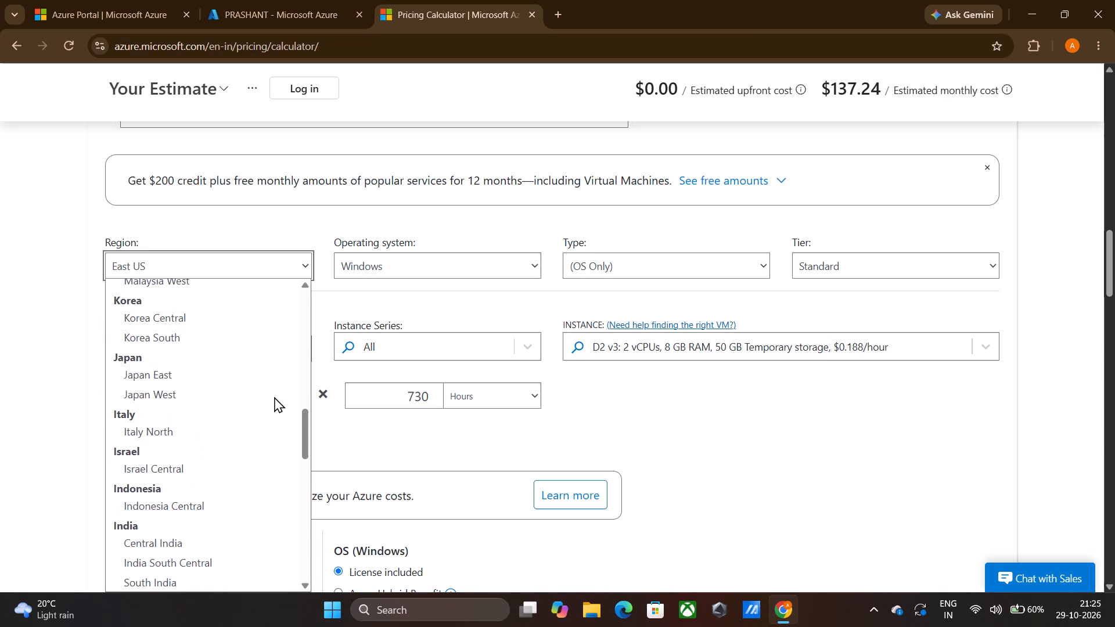
scroll(274, 397, "down", 2)
left_click(149, 413)
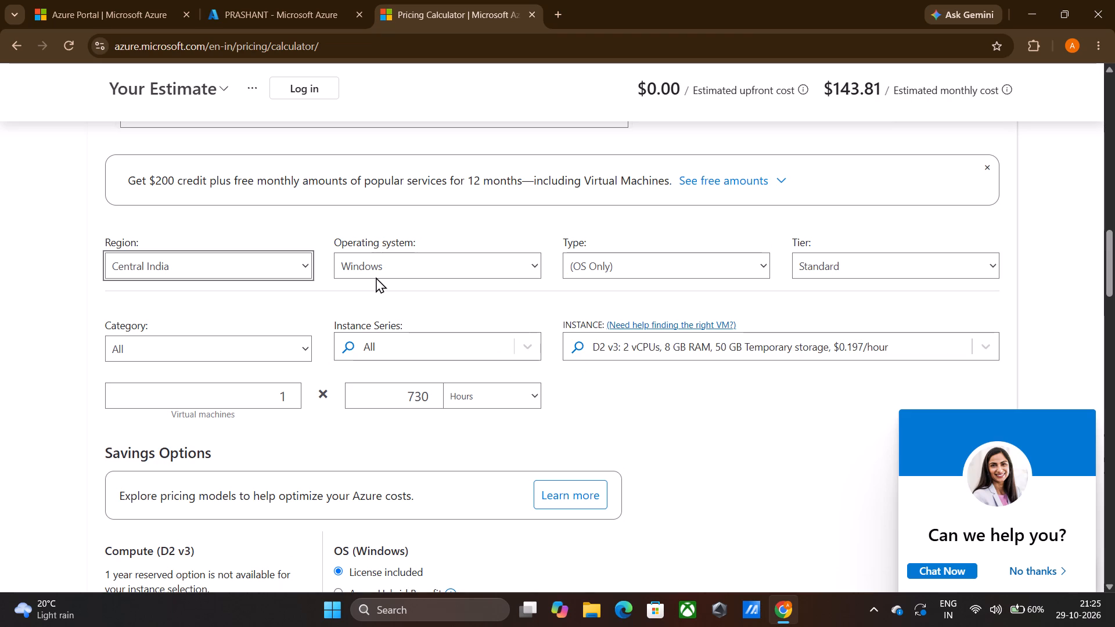
Set the virtual machine's operating system to Linux, with Ubuntu as the type and the Standard tier.
left_click(449, 265)
left_click(440, 287)
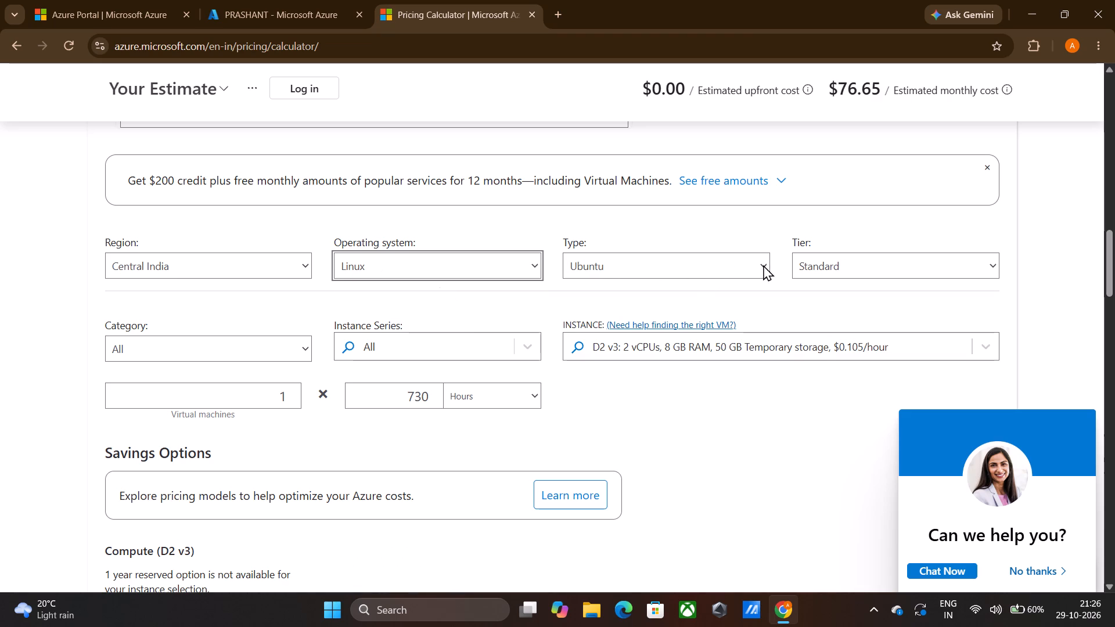
left_click(742, 254)
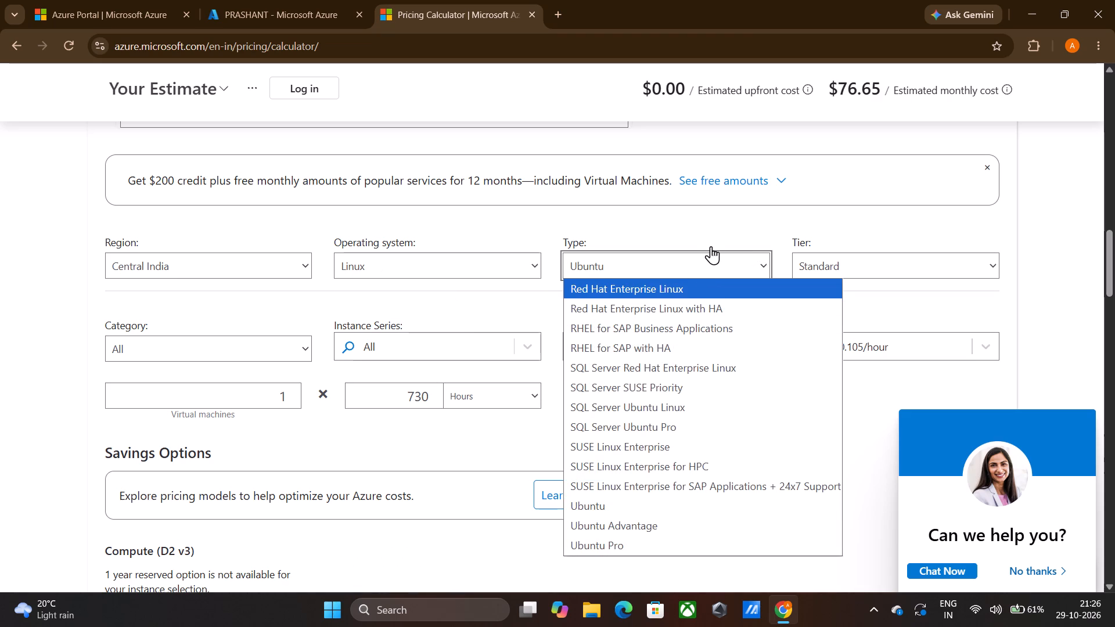
left_click(728, 275)
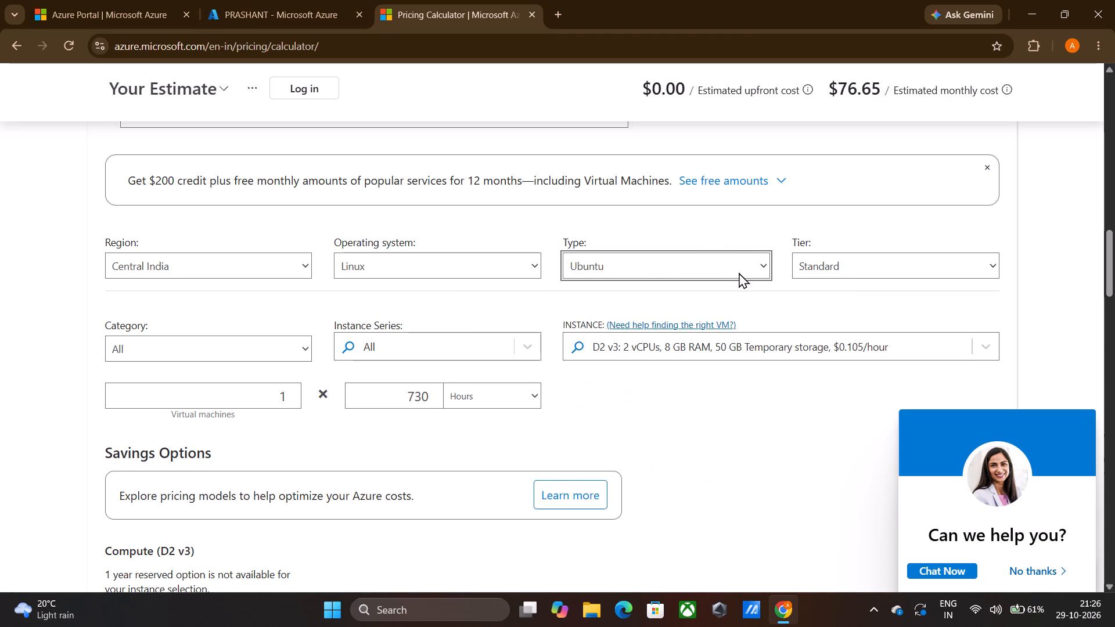
left_click(866, 265)
left_click(866, 265)
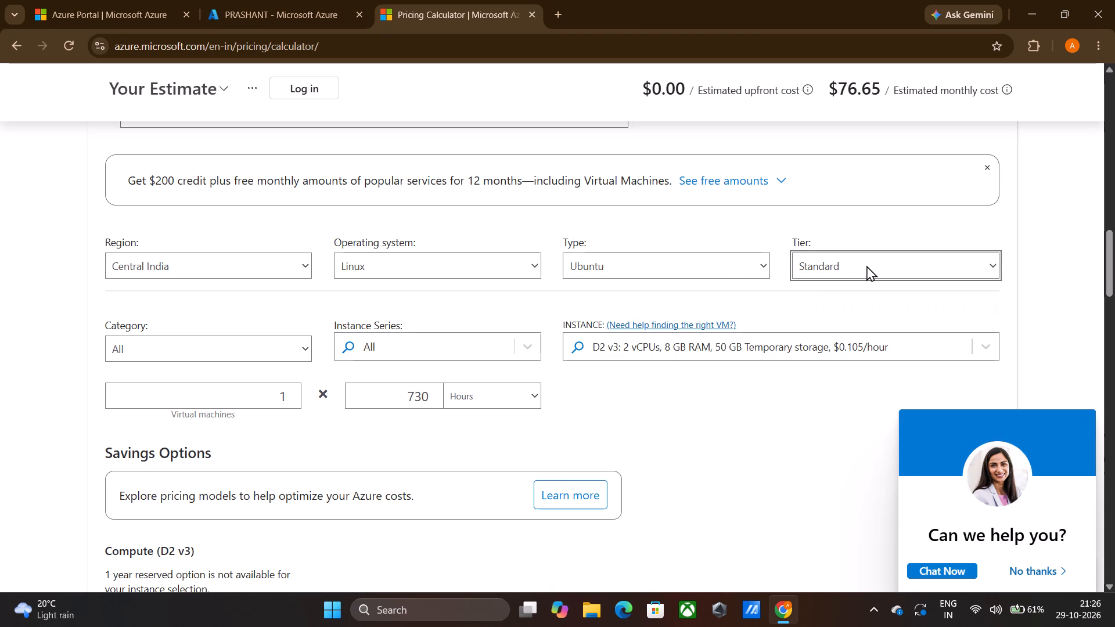
Set the virtual machine's category to General purpose.
scroll(469, 338, "down", 1)
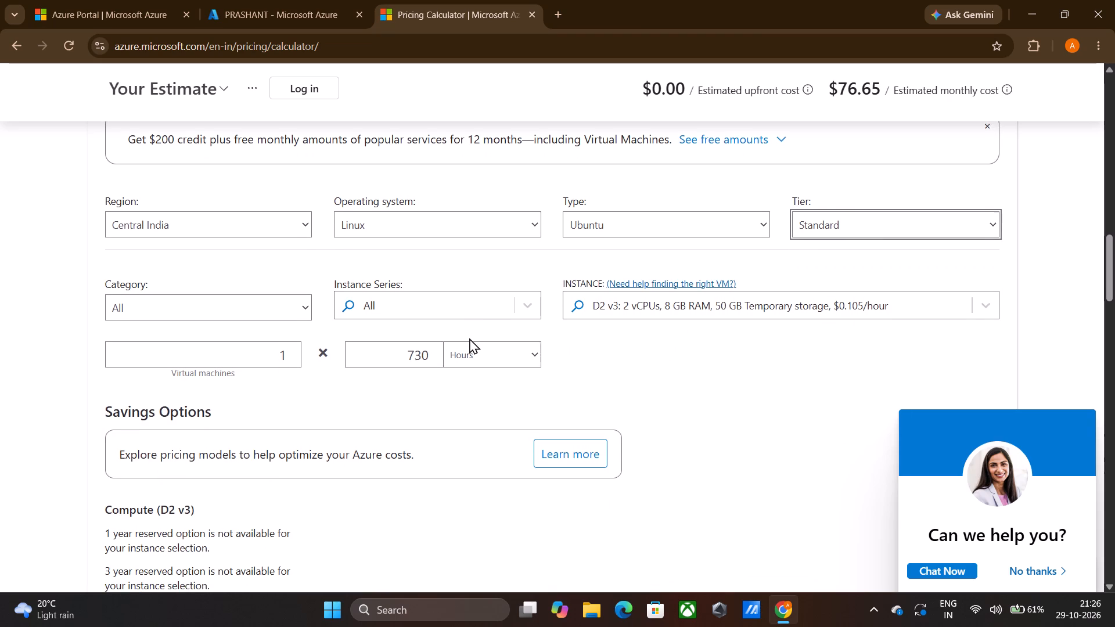
scroll(469, 338, "down", 1)
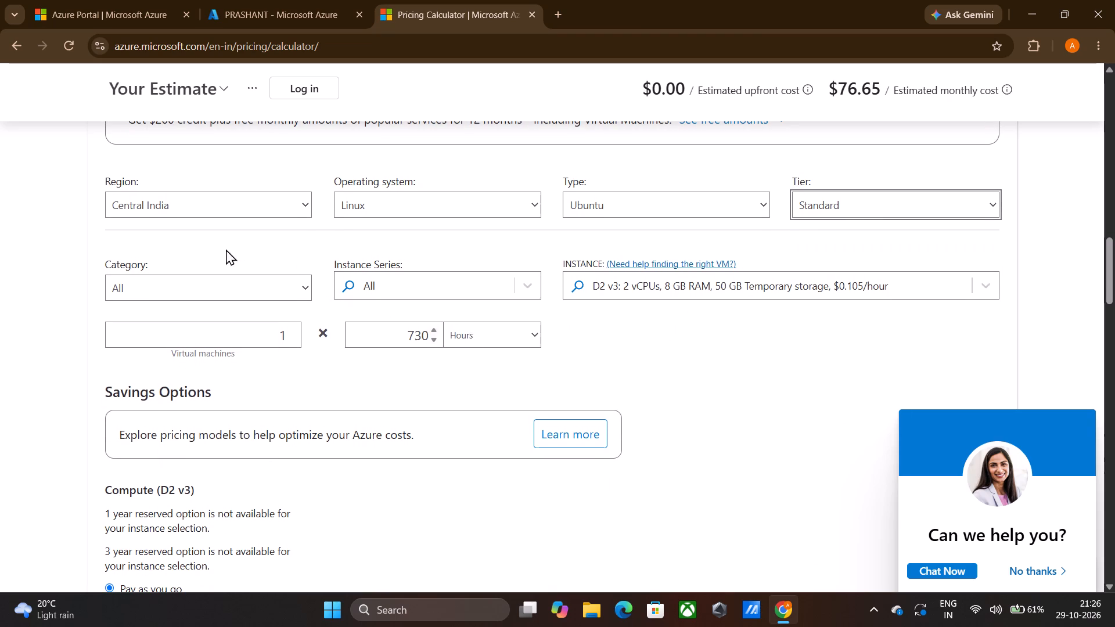
left_click(296, 287)
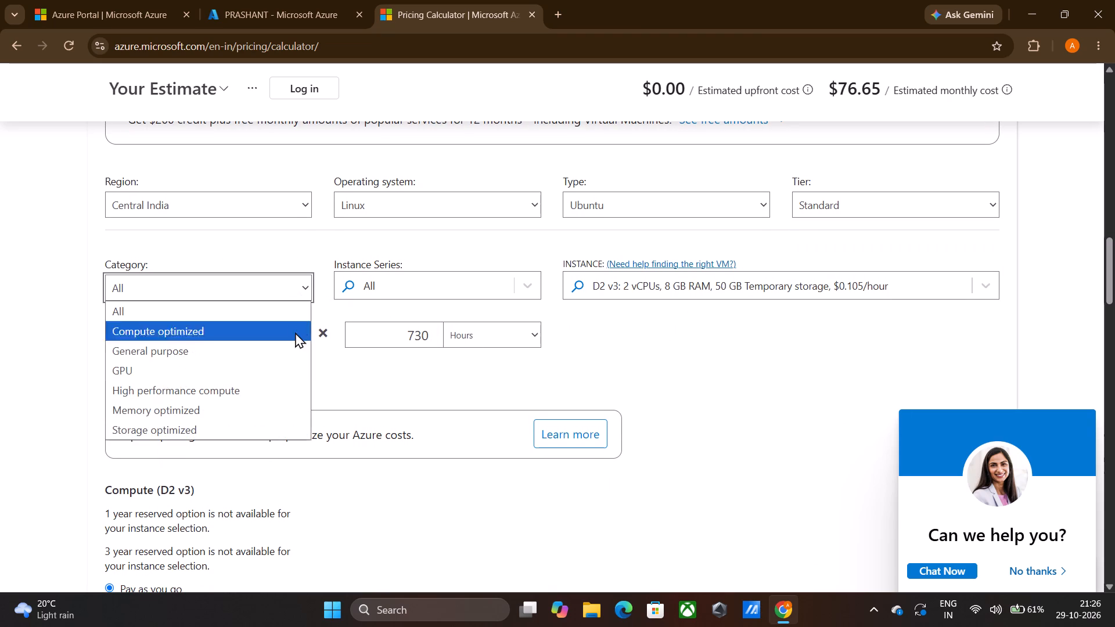
left_click(259, 354)
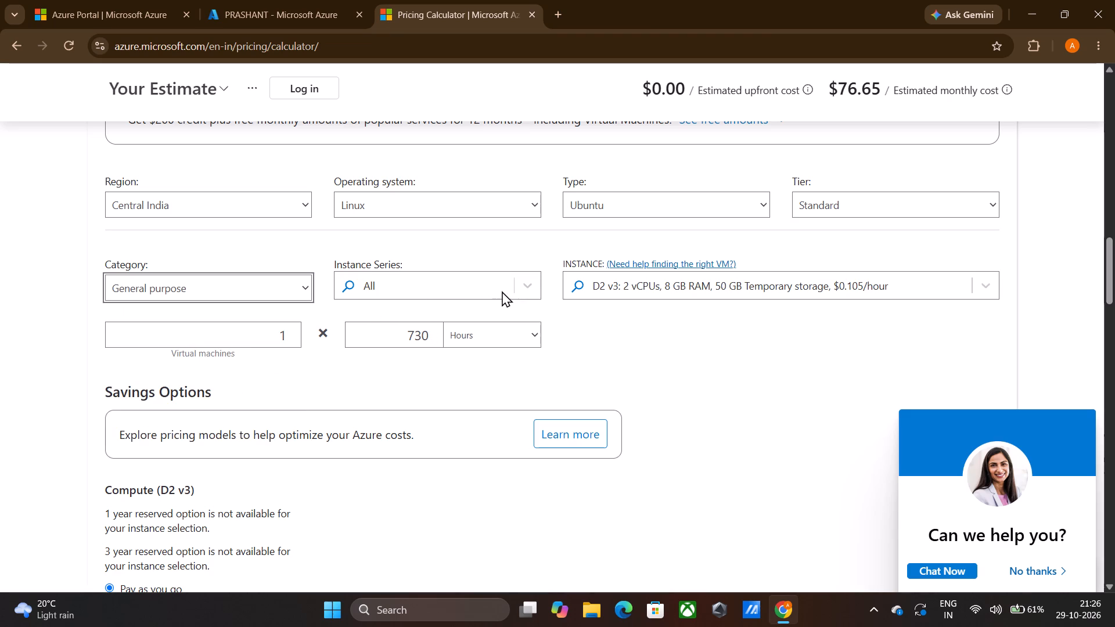
Set the virtual machine's instance series to Bs-series.
left_click(528, 290)
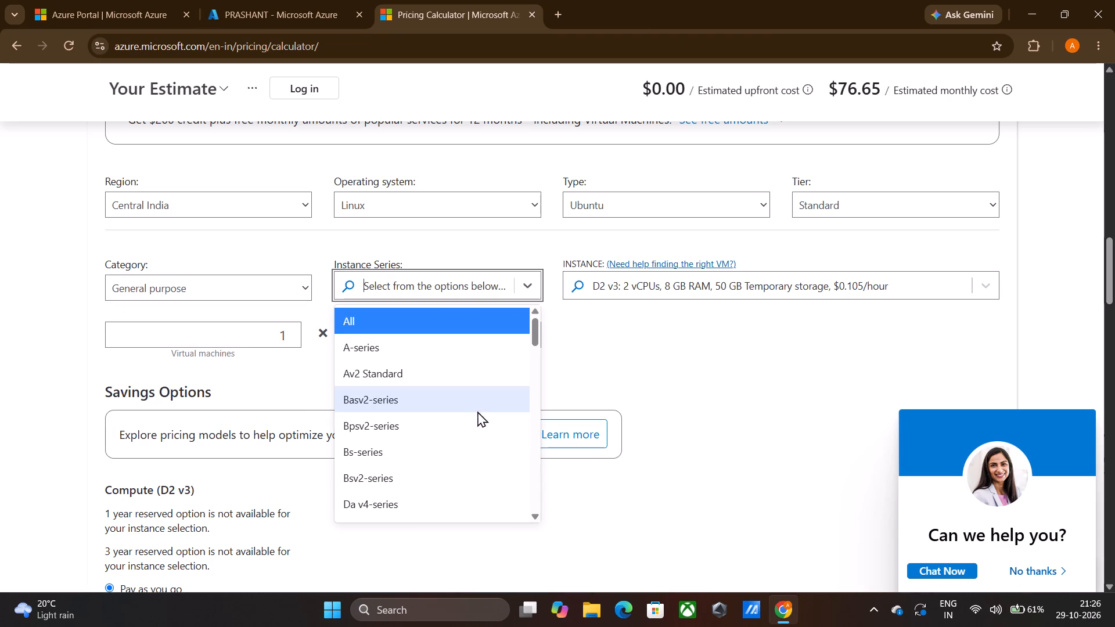
left_click(458, 450)
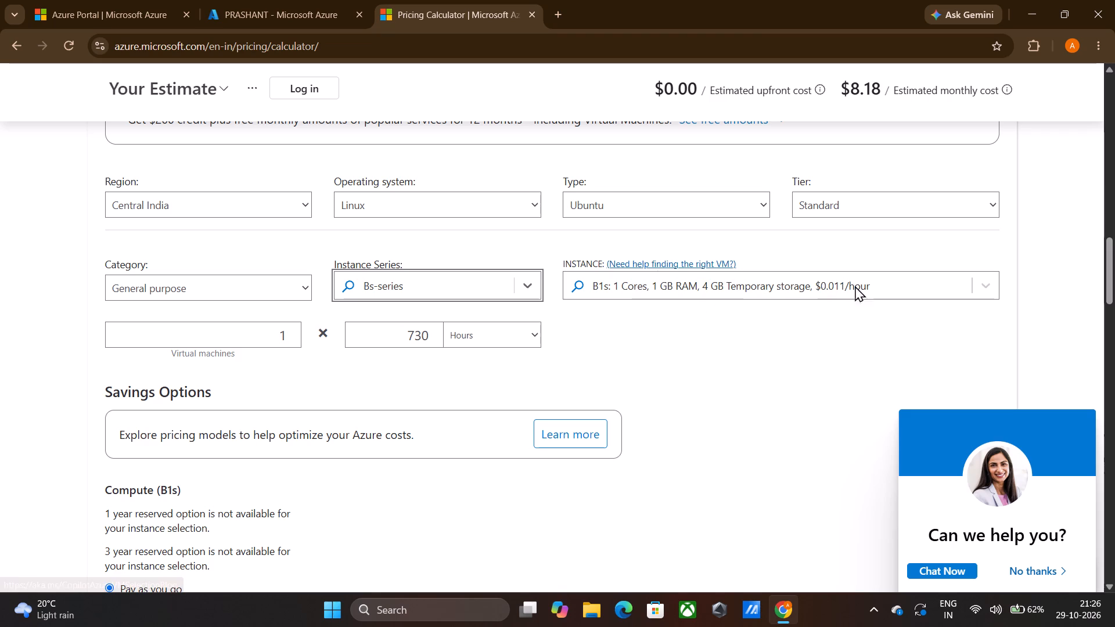
Choose the B1s instance with 1 core, 1 GB RAM and 4 GB temporary storage for the virtual machine.
left_click(983, 284)
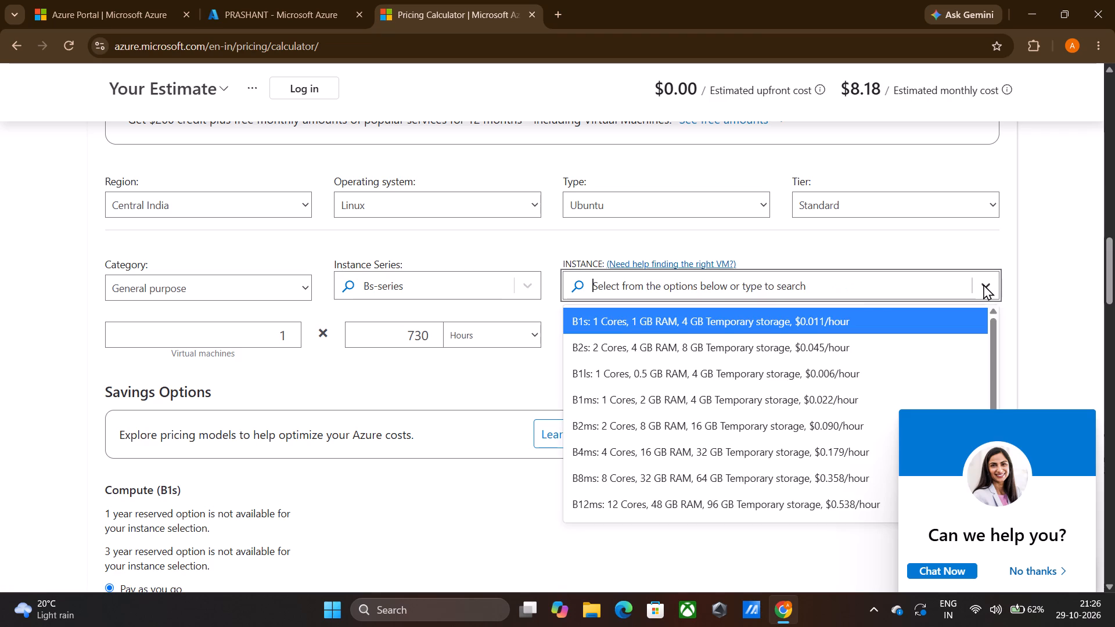
left_click(785, 325)
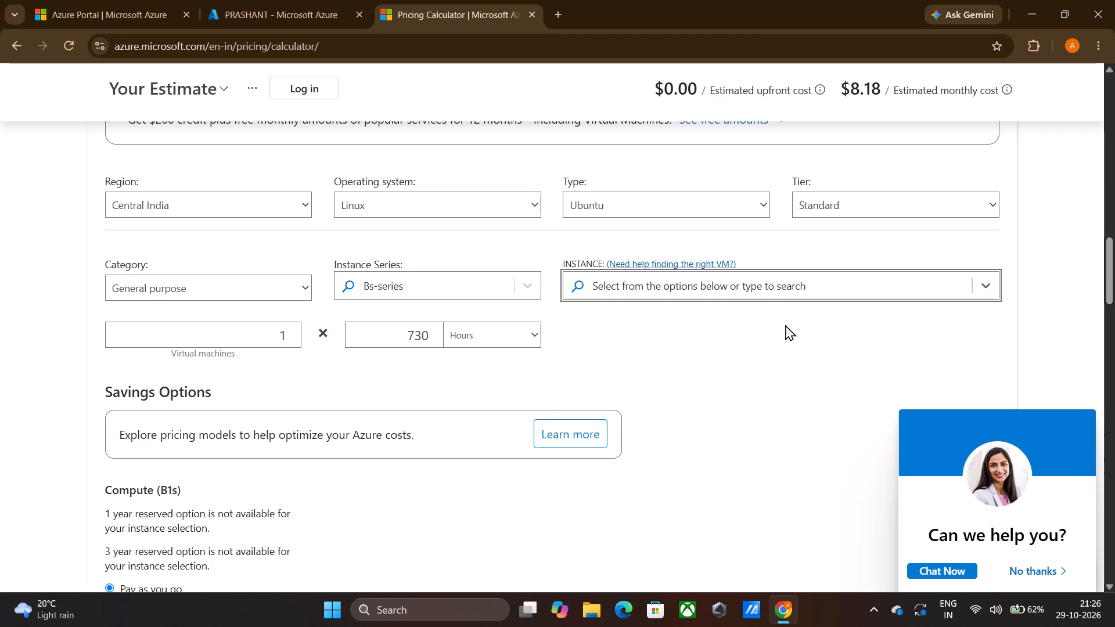
left_click(987, 278)
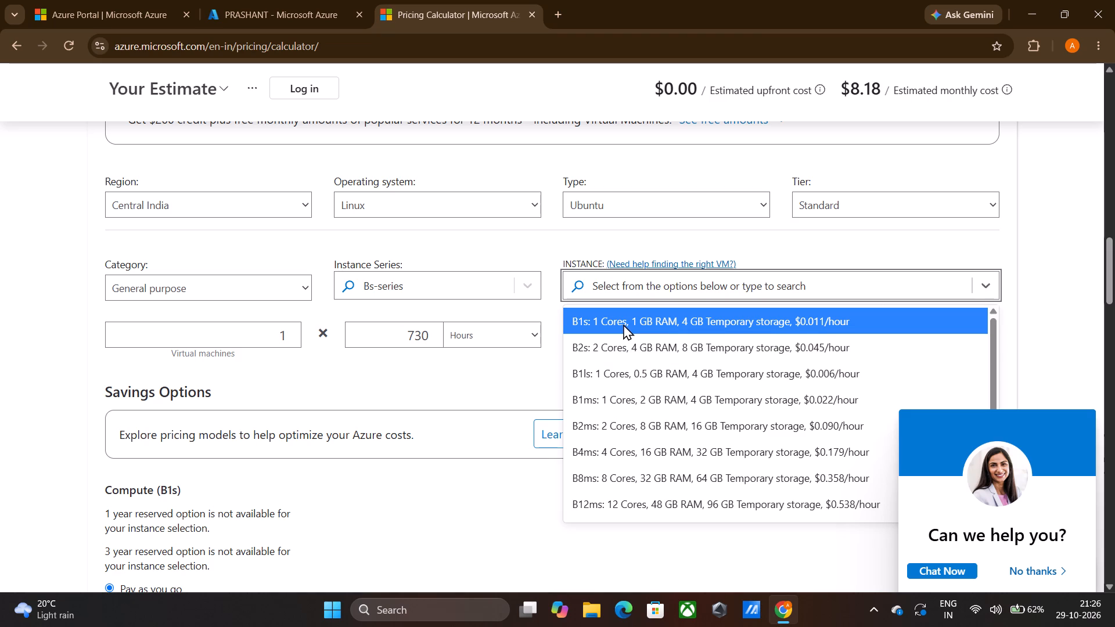
left_click(623, 324)
left_click(639, 278)
left_click(623, 323)
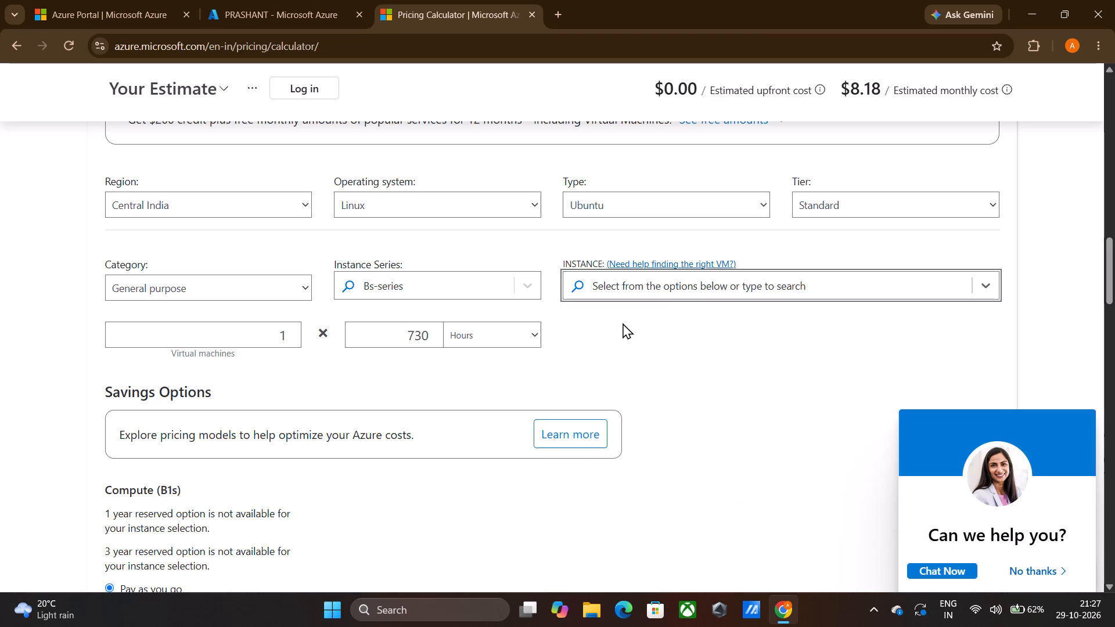
left_click(983, 283)
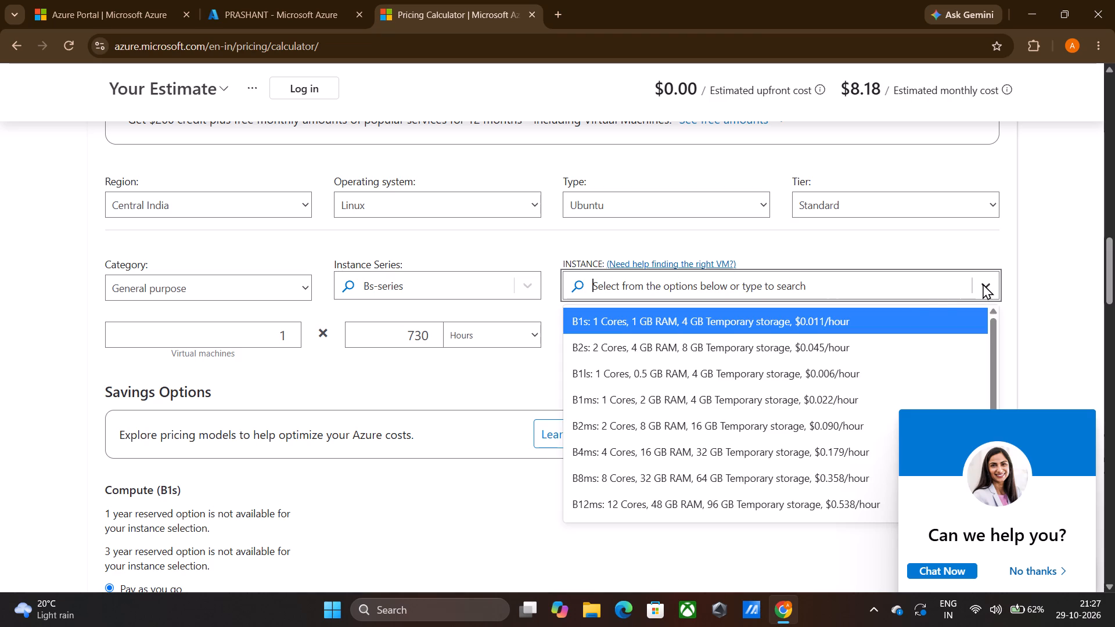
left_click(883, 324)
double_click(883, 324)
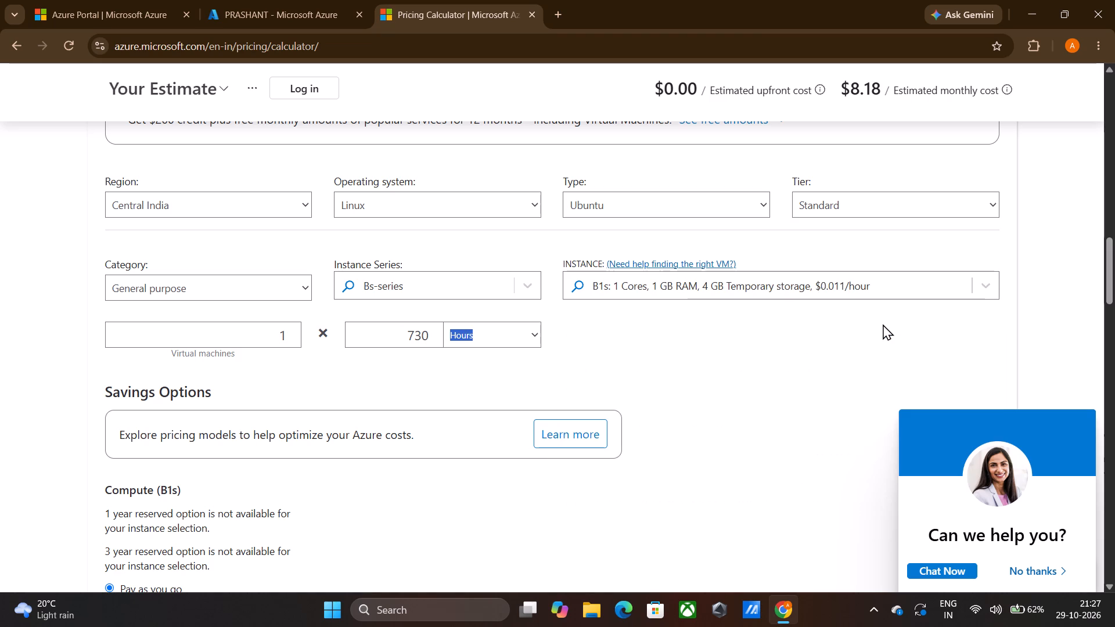
left_click(638, 361)
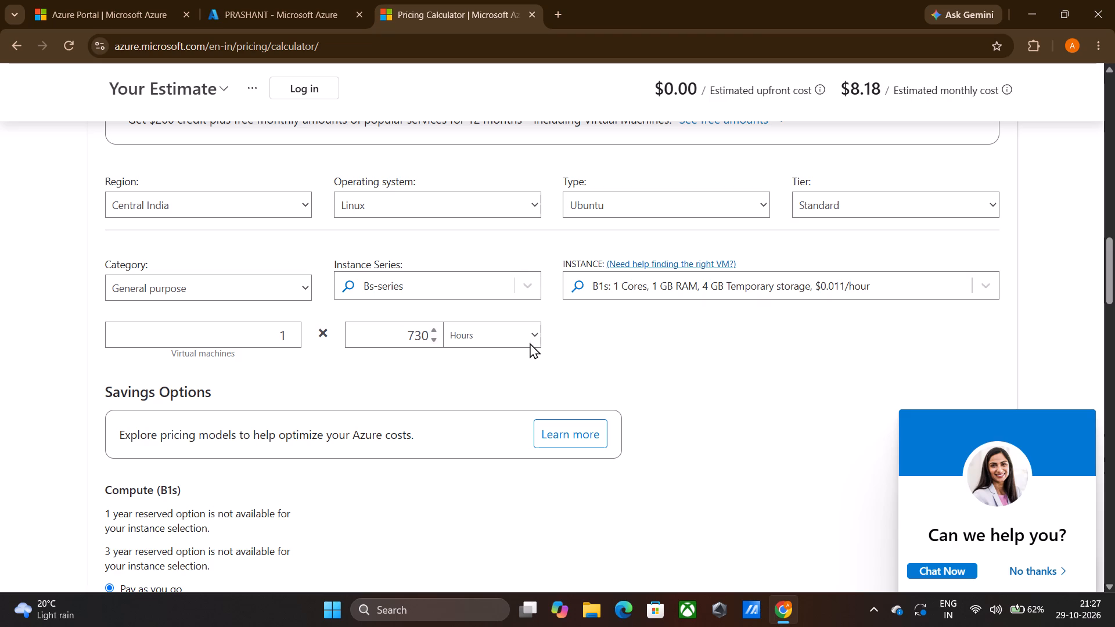
Set the virtual machine's usage to 720 hours.
left_click(421, 331)
key("BackSpace")
key("2")
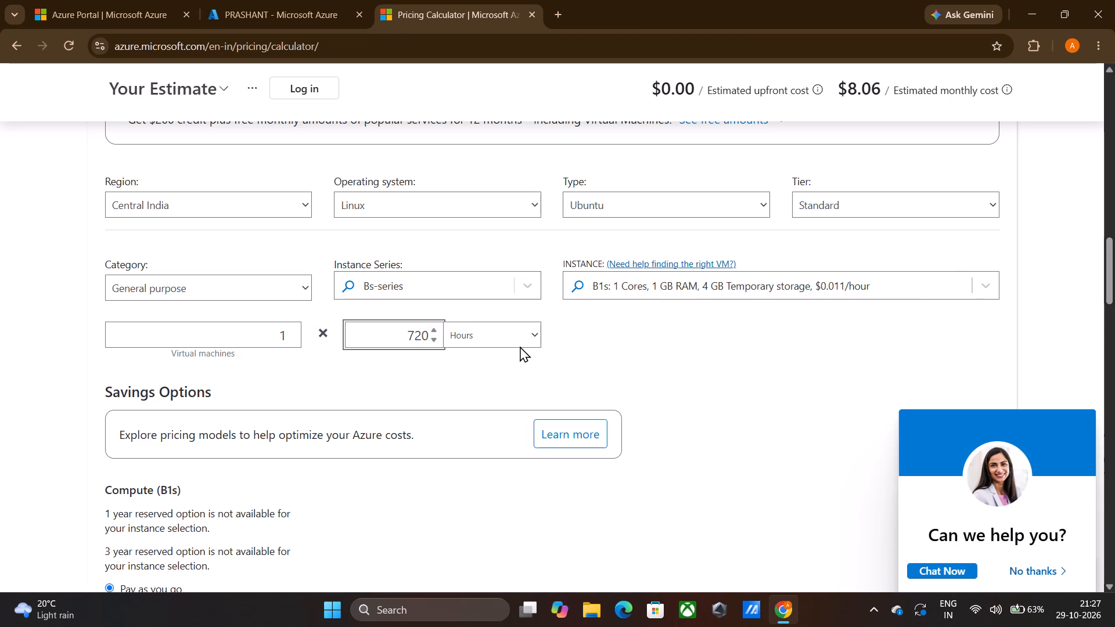
Examine the savings plan and reservation options, the additional cost sections and the cost totals of the virtual machine estimate.
scroll(551, 338, "down", 1)
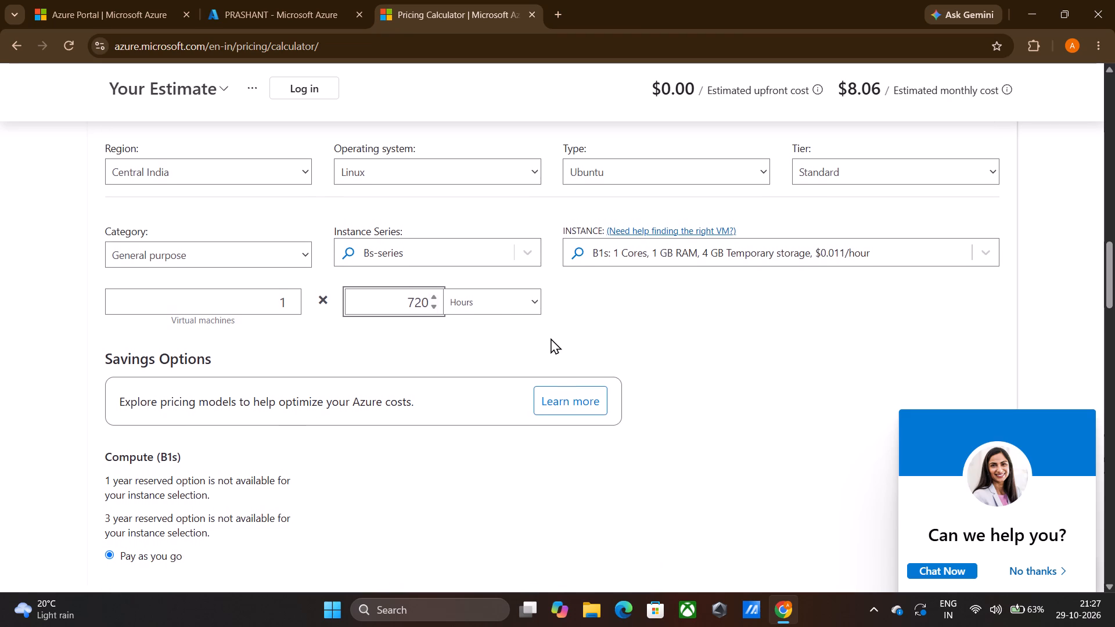
scroll(551, 338, "down", 1)
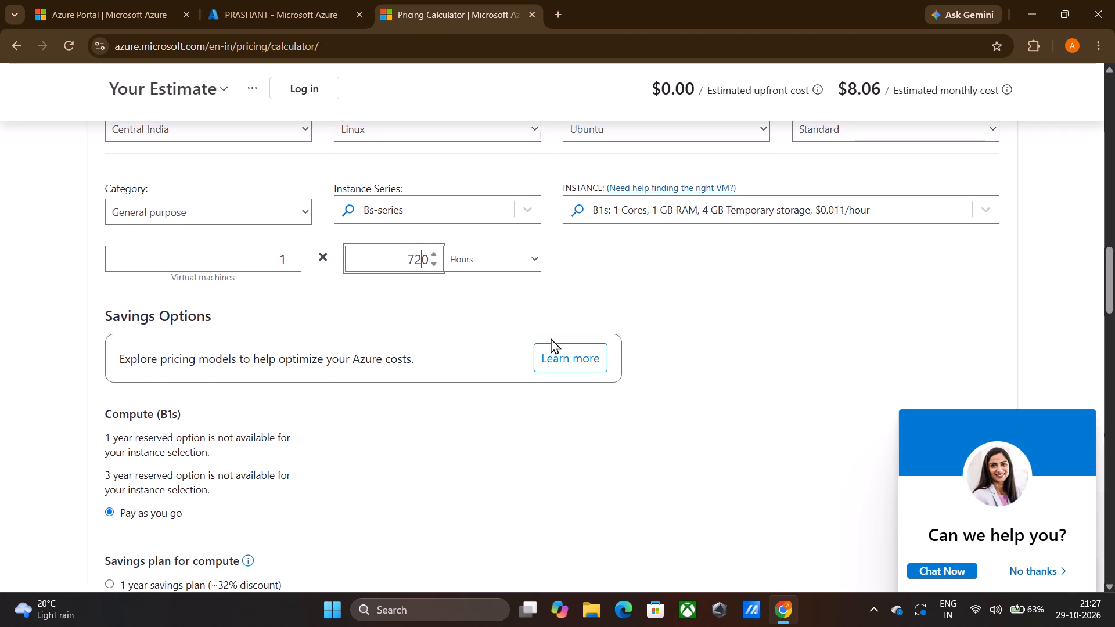
scroll(551, 338, "down", 2)
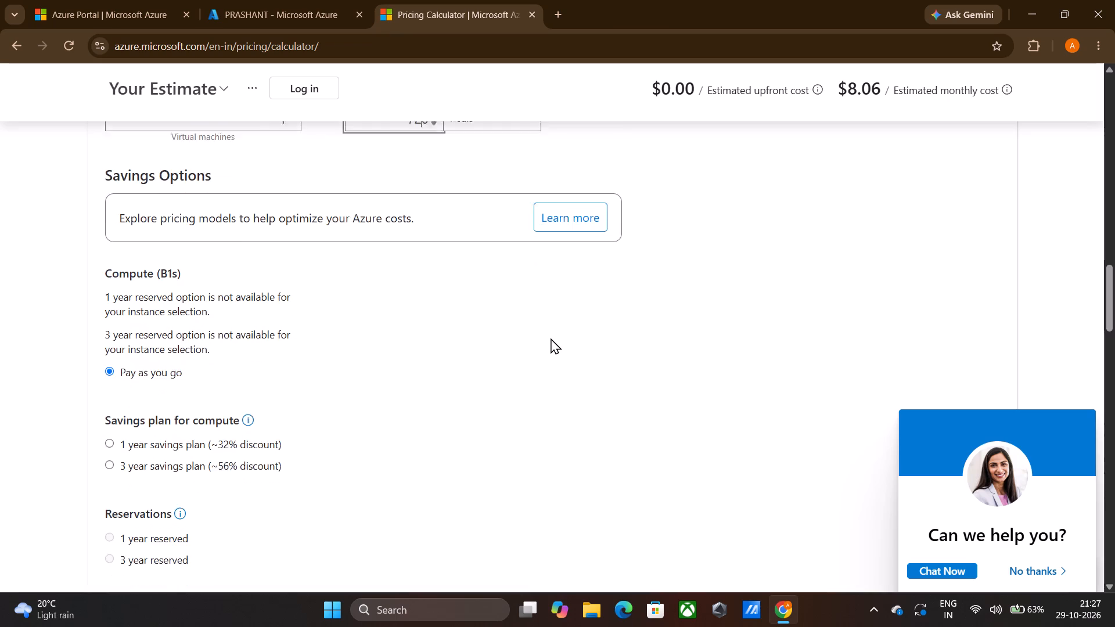
scroll(551, 338, "down", 2)
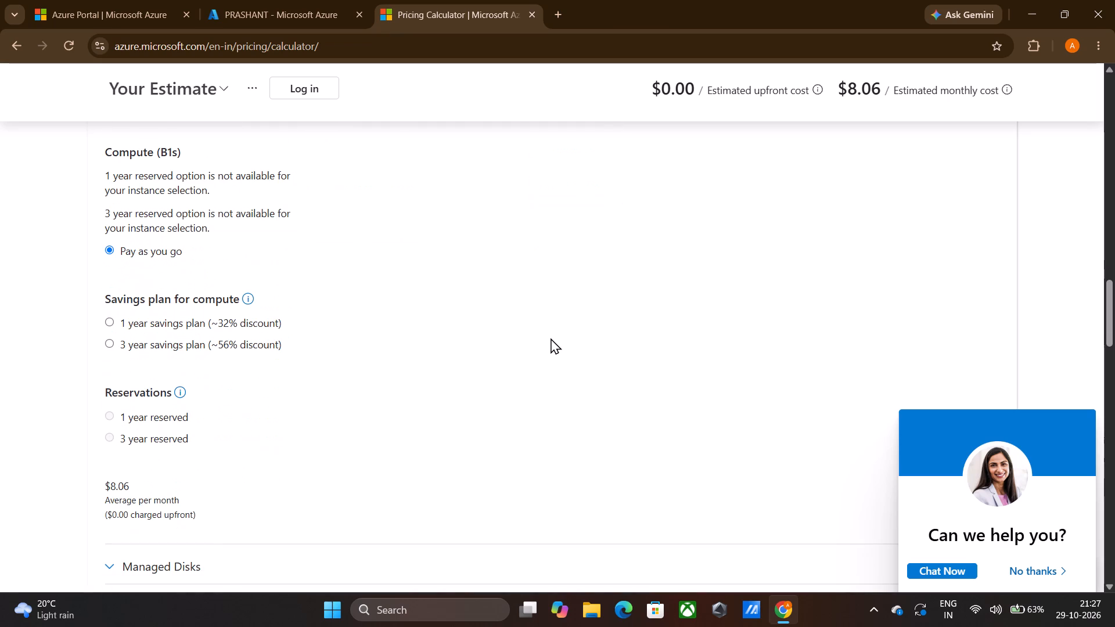
scroll(551, 338, "down", 1)
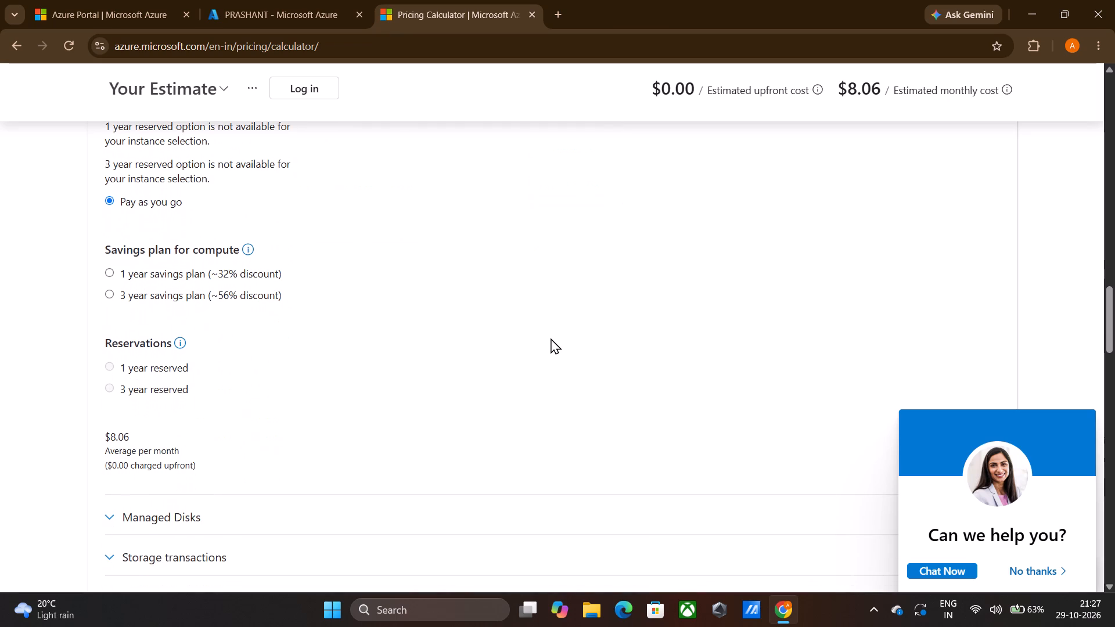
scroll(551, 338, "down", 2)
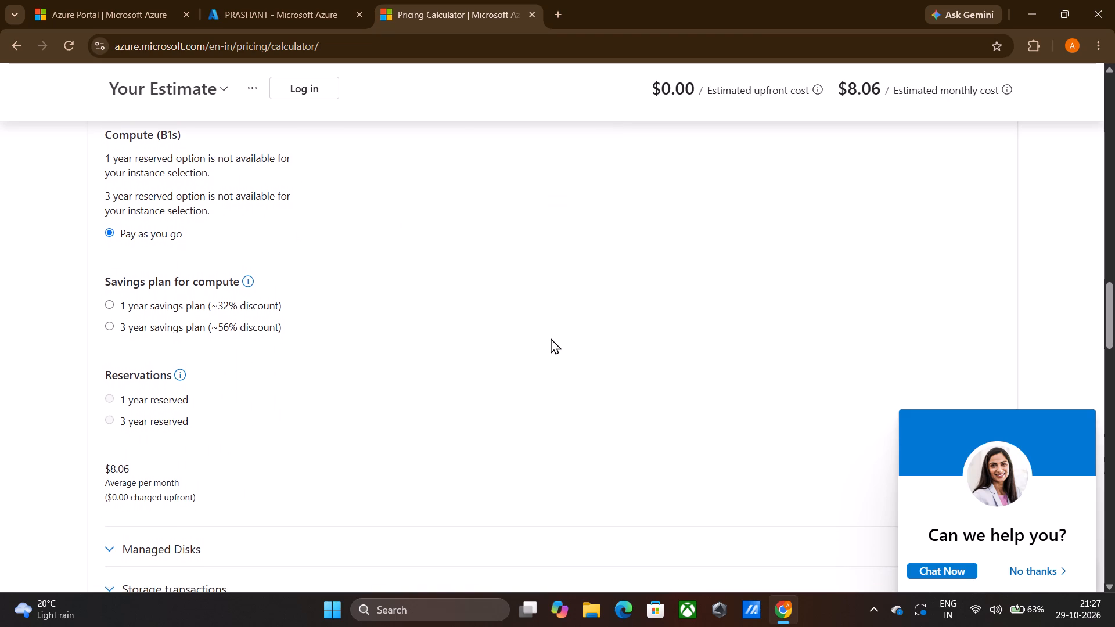
scroll(551, 338, "down", 1)
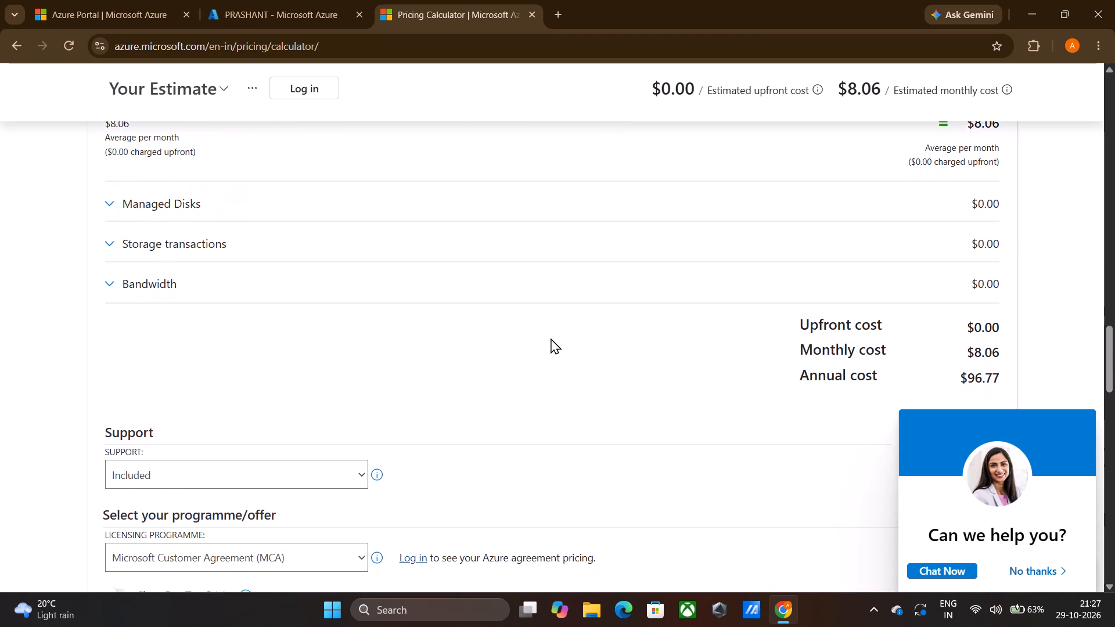
scroll(551, 338, "down", 1)
scroll(551, 338, "up", 2)
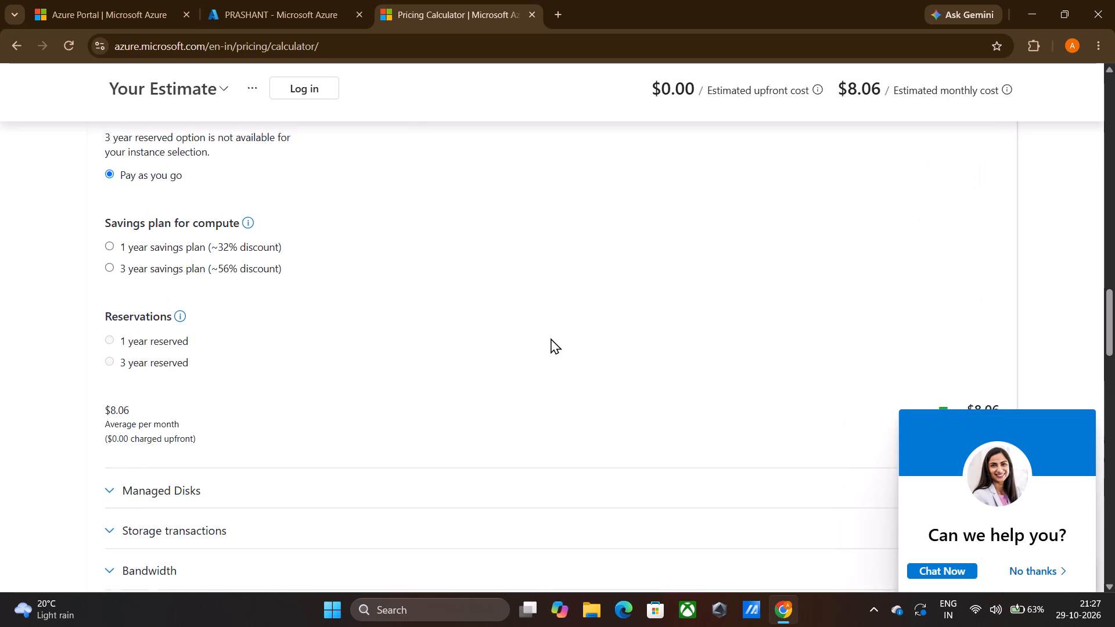
scroll(551, 338, "up", 2)
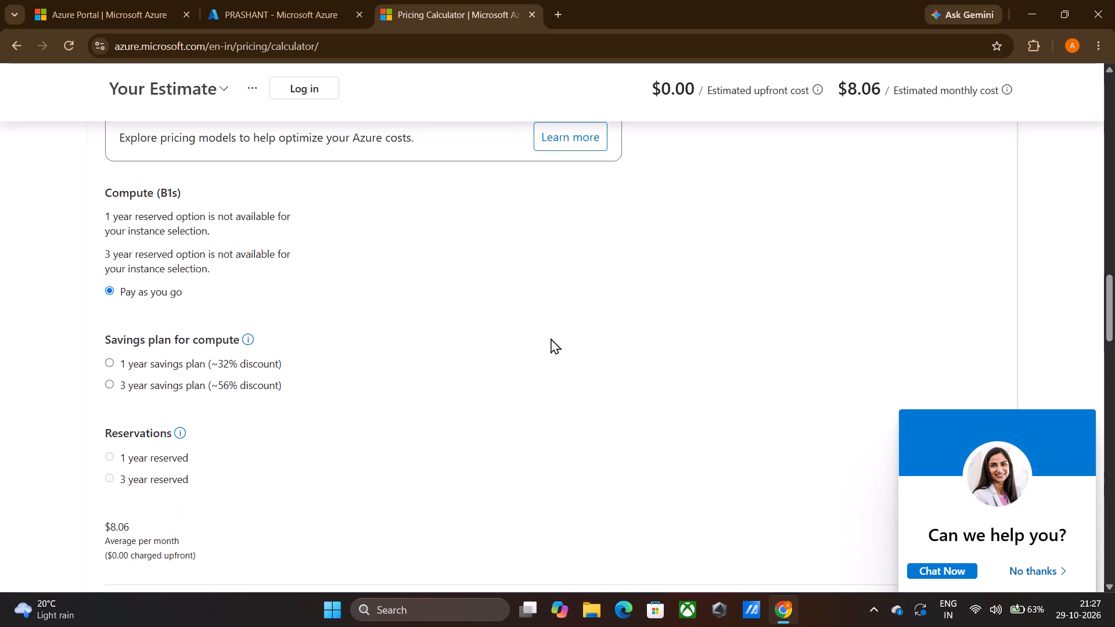
scroll(551, 338, "down", 3)
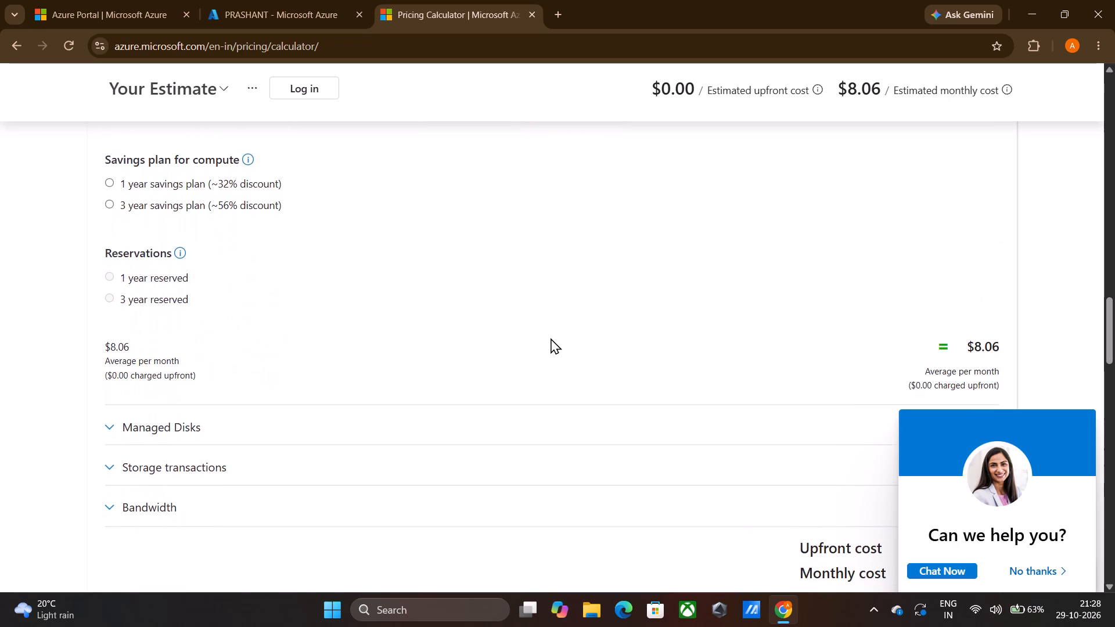
scroll(551, 338, "down", 2)
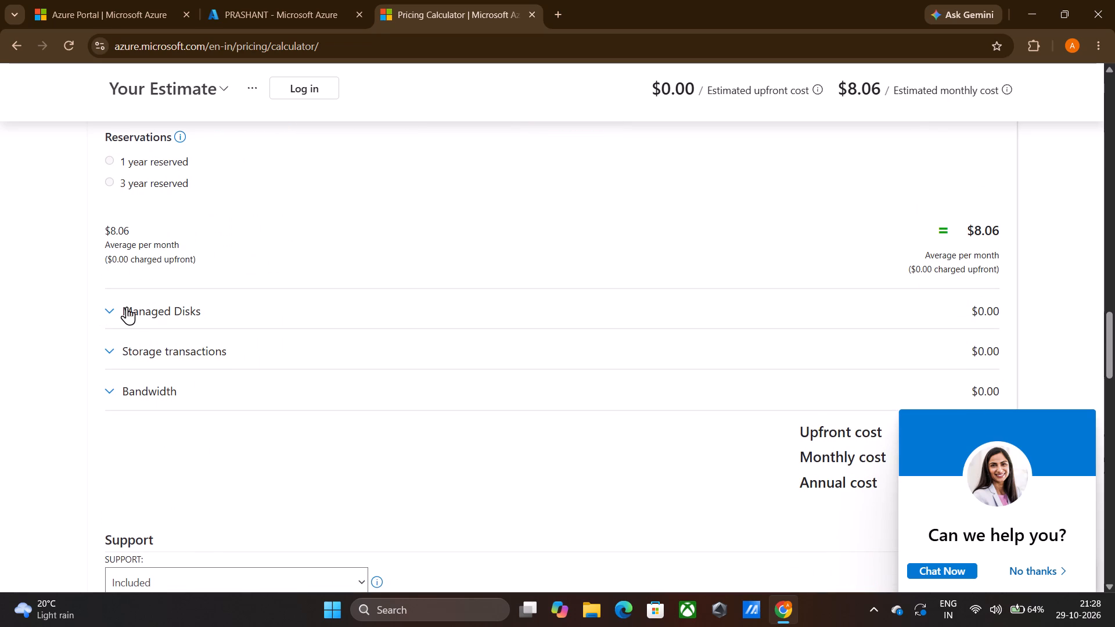
Expand the managed disks section and set the disk tier to Standard SSD, with LRS as the redundancy.
left_click(130, 303)
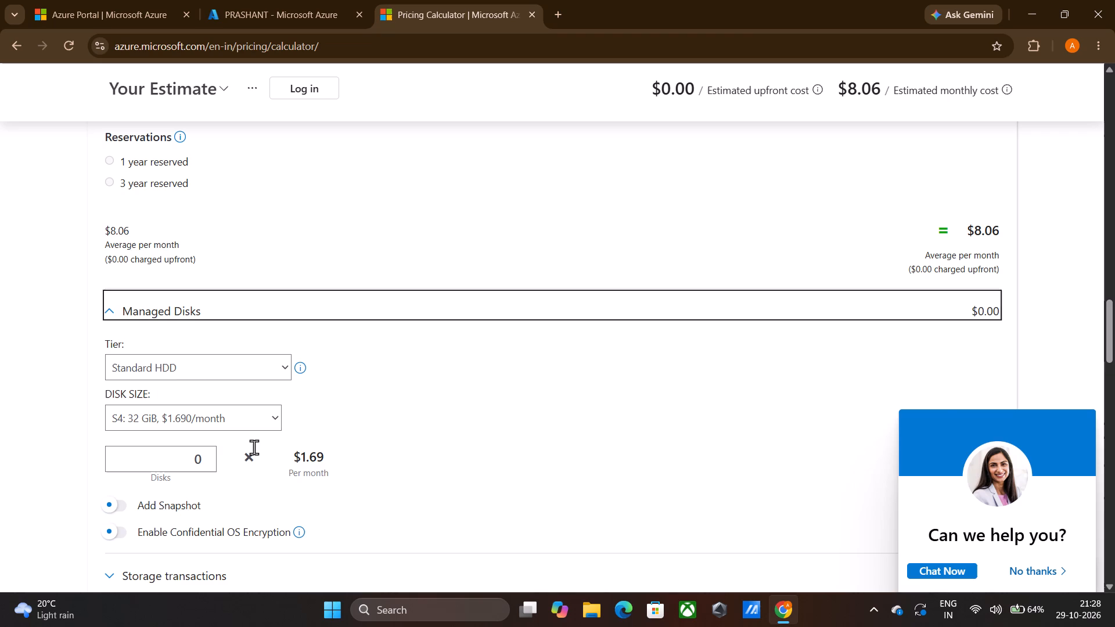
scroll(254, 447, "down", 1)
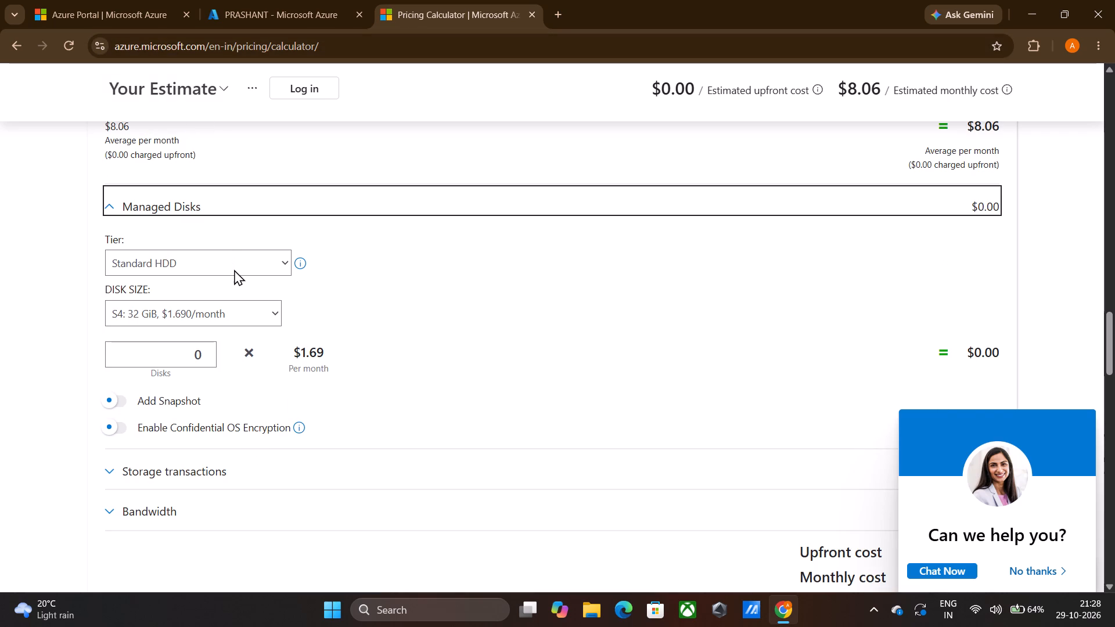
left_click(277, 257)
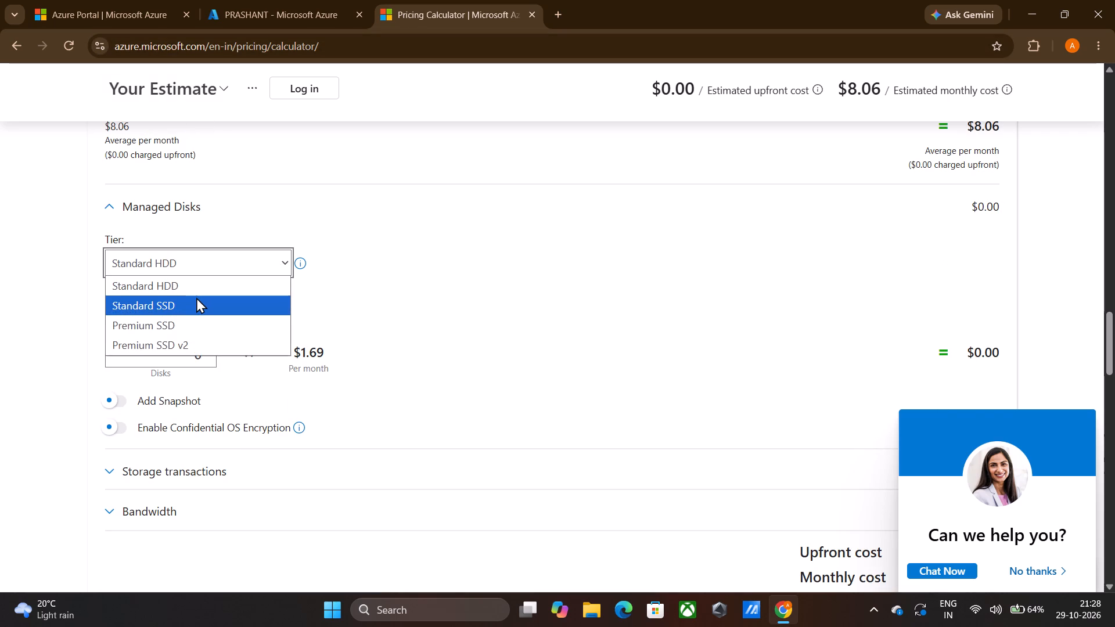
left_click(196, 297)
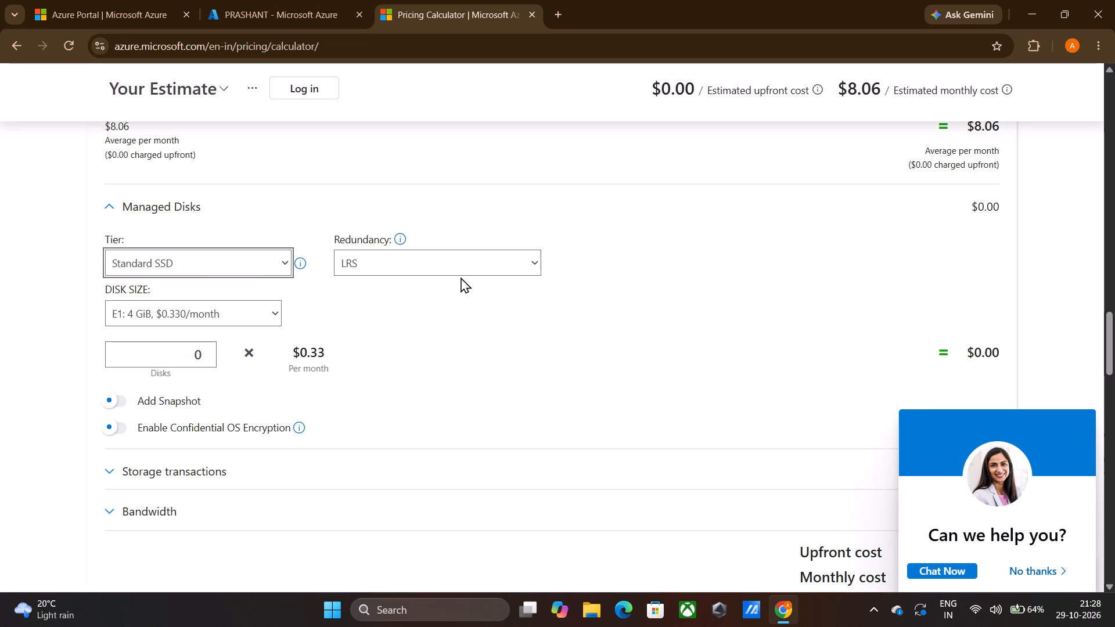
left_click(451, 261)
left_click(451, 261)
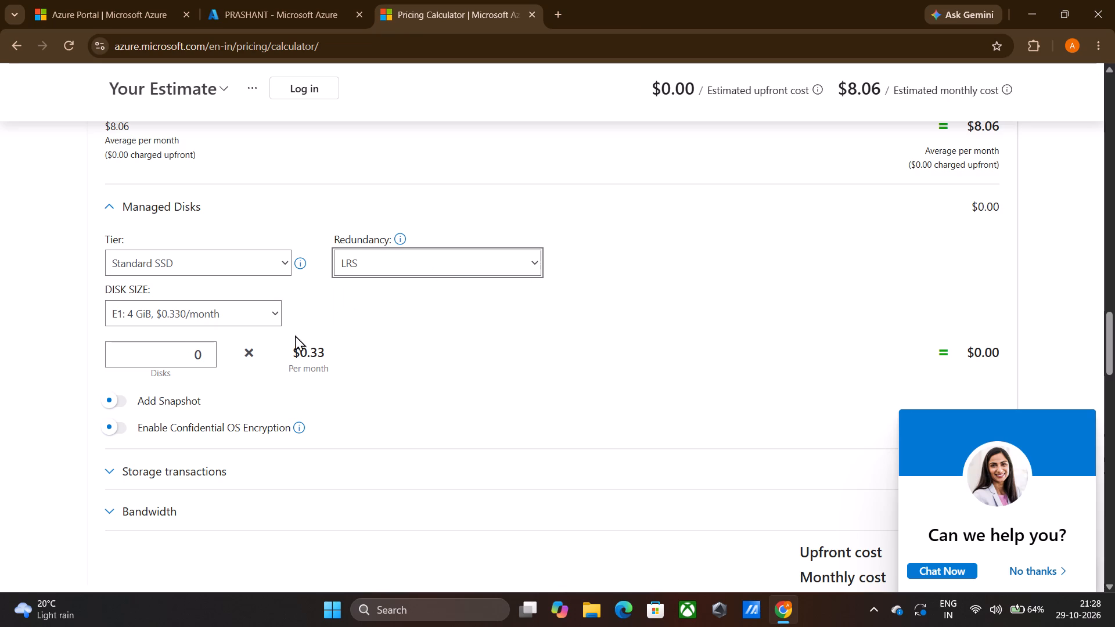
Review the available managed disk sizes and choose E1: 4 GiB.
left_click(256, 316)
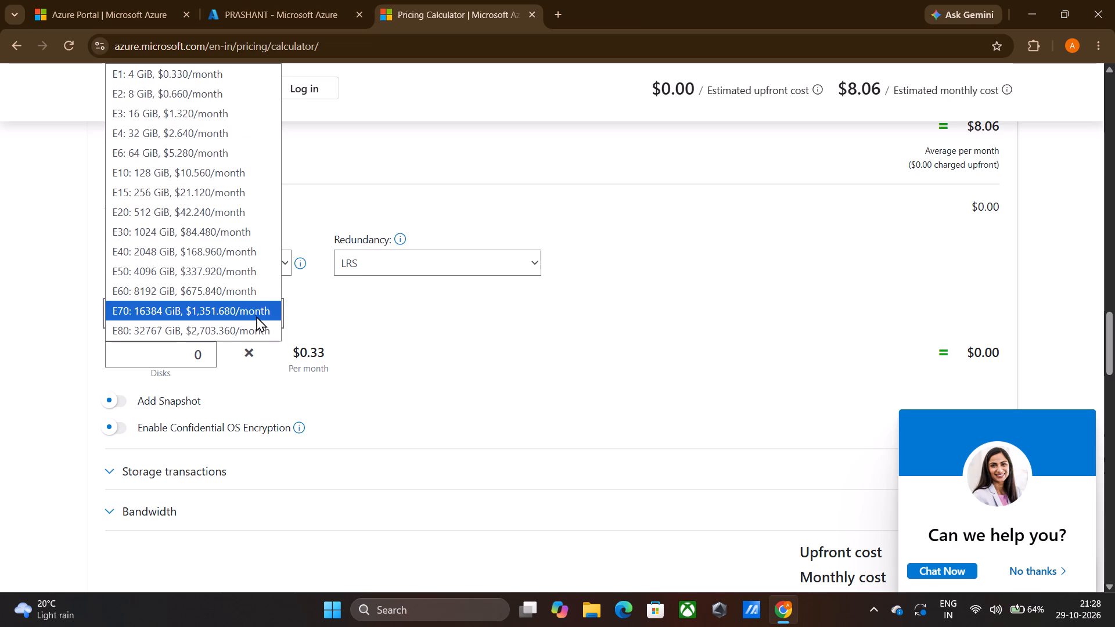
left_click(353, 323)
scroll(270, 307, "up", 1)
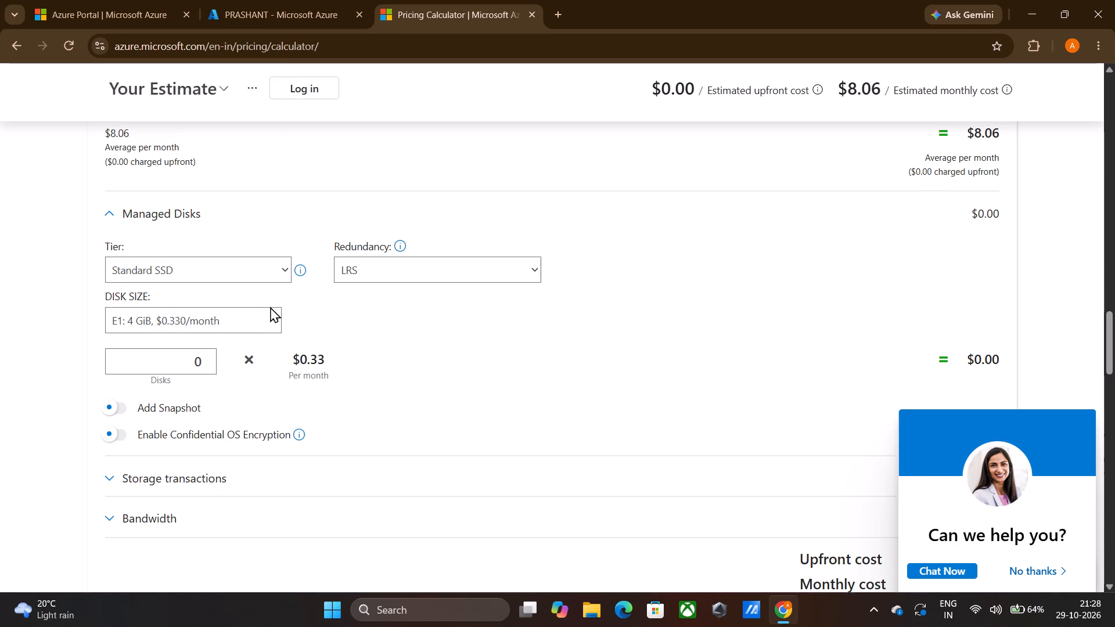
scroll(270, 307, "up", 1)
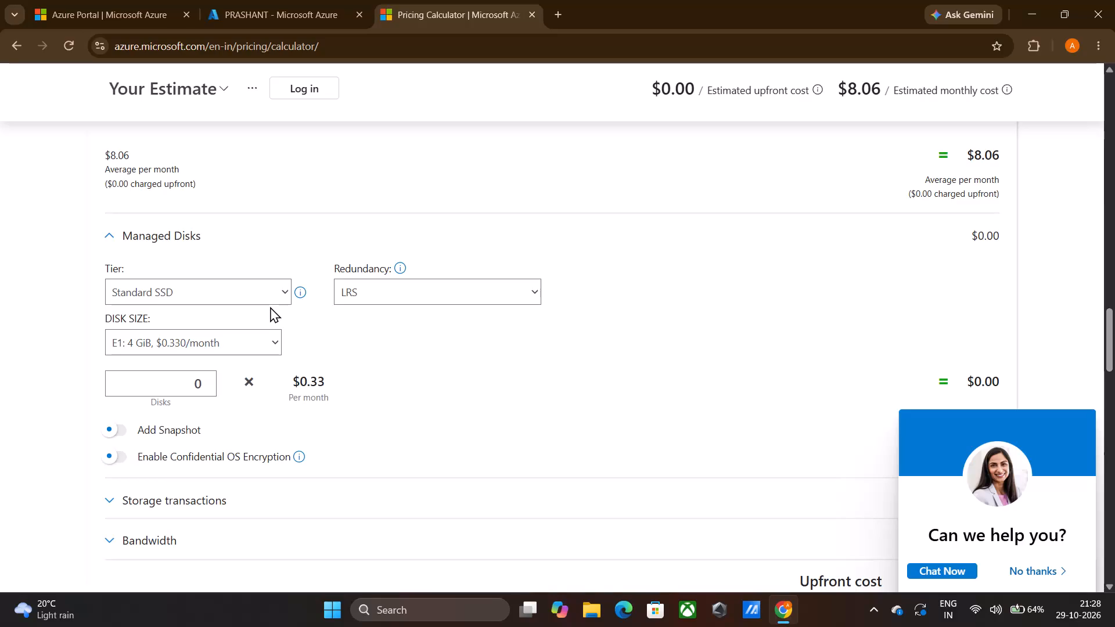
left_click(272, 338)
scroll(218, 143, "up", 1)
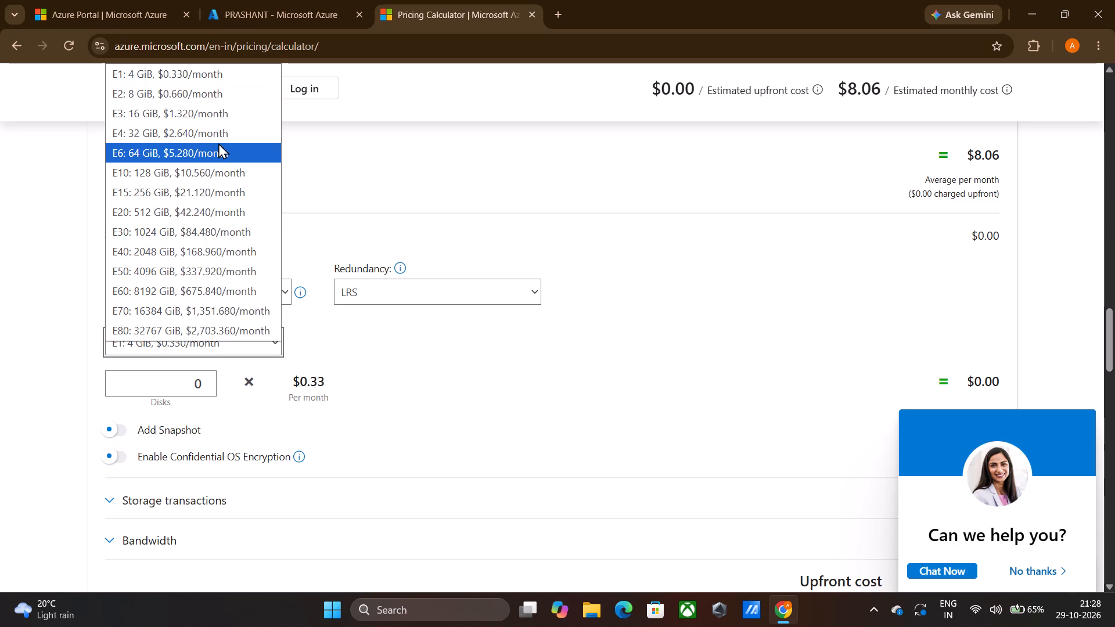
scroll(218, 143, "up", 1)
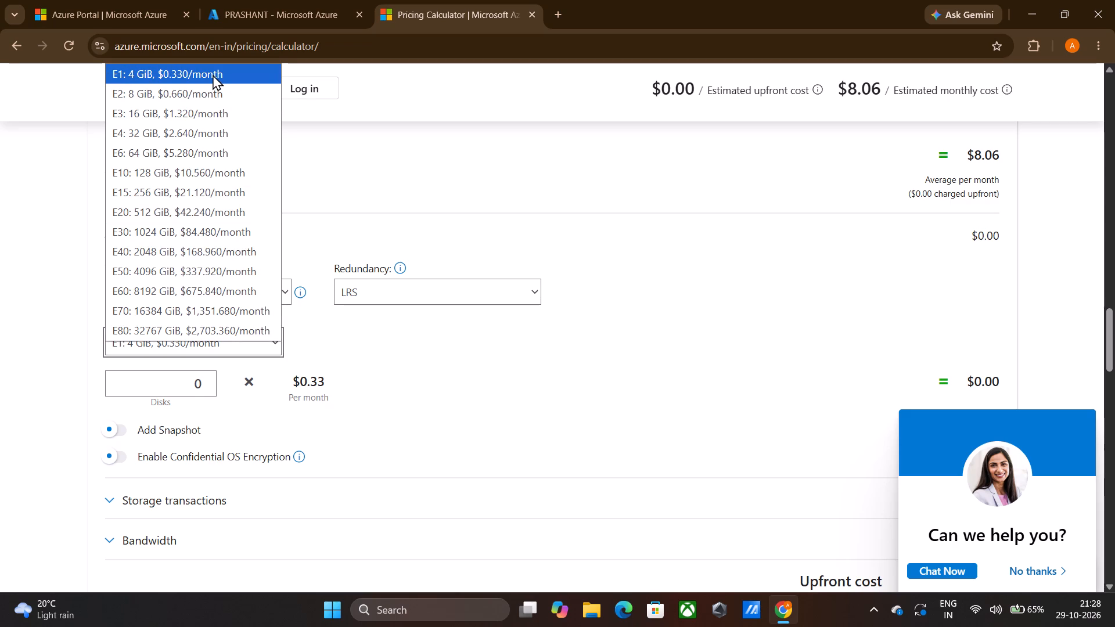
left_click(213, 74)
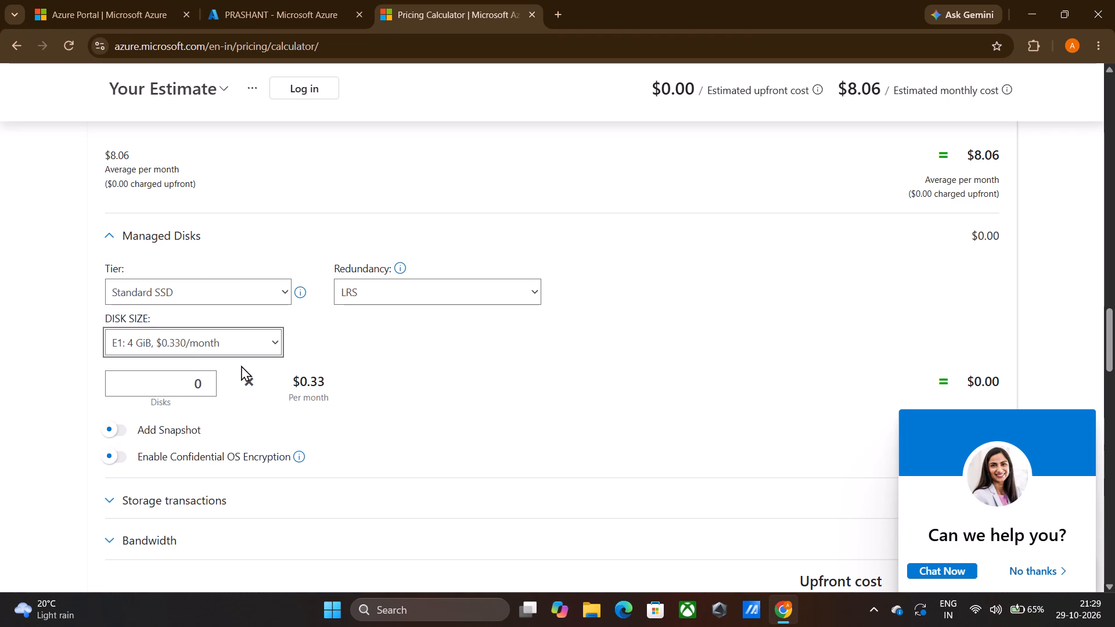
Keep LRS as the managed disk redundancy and set the number of disks to 1.
left_click(407, 289)
left_click(407, 289)
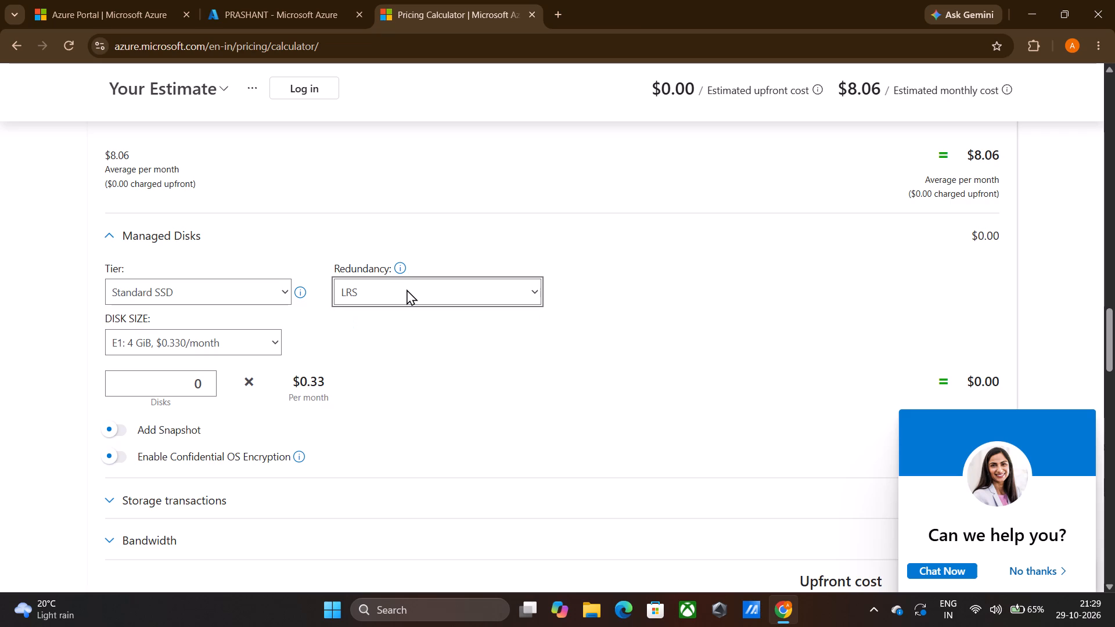
left_click(207, 394)
key("1")
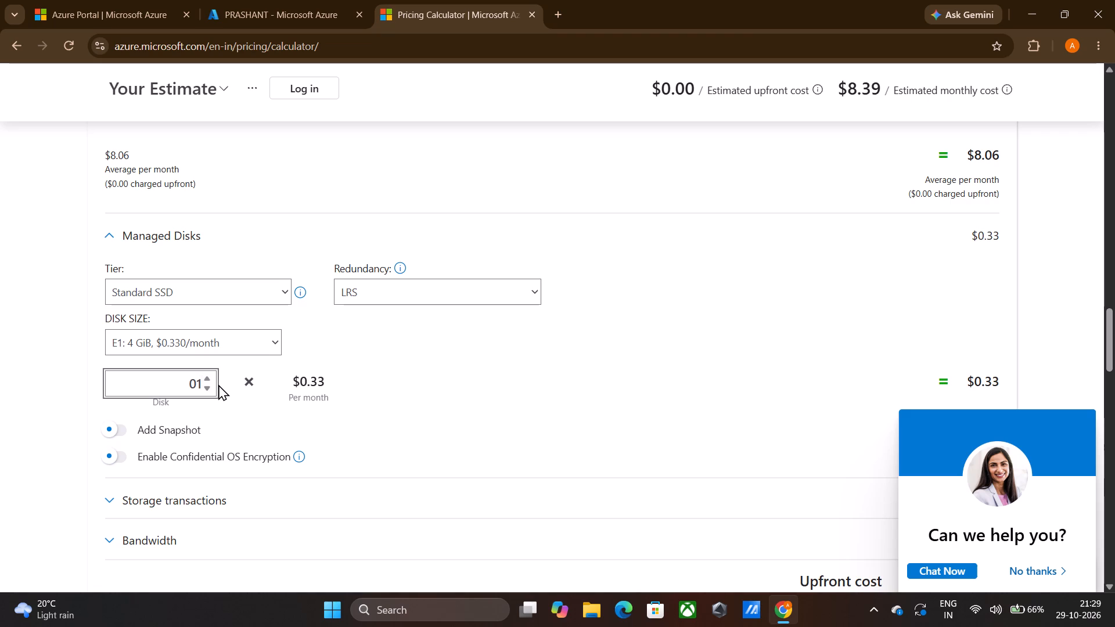
Examine the updated virtual machine cost totals along with the managed disk, storage transactions, bandwidth, support and licensing programme sections.
scroll(218, 384, "down", 3)
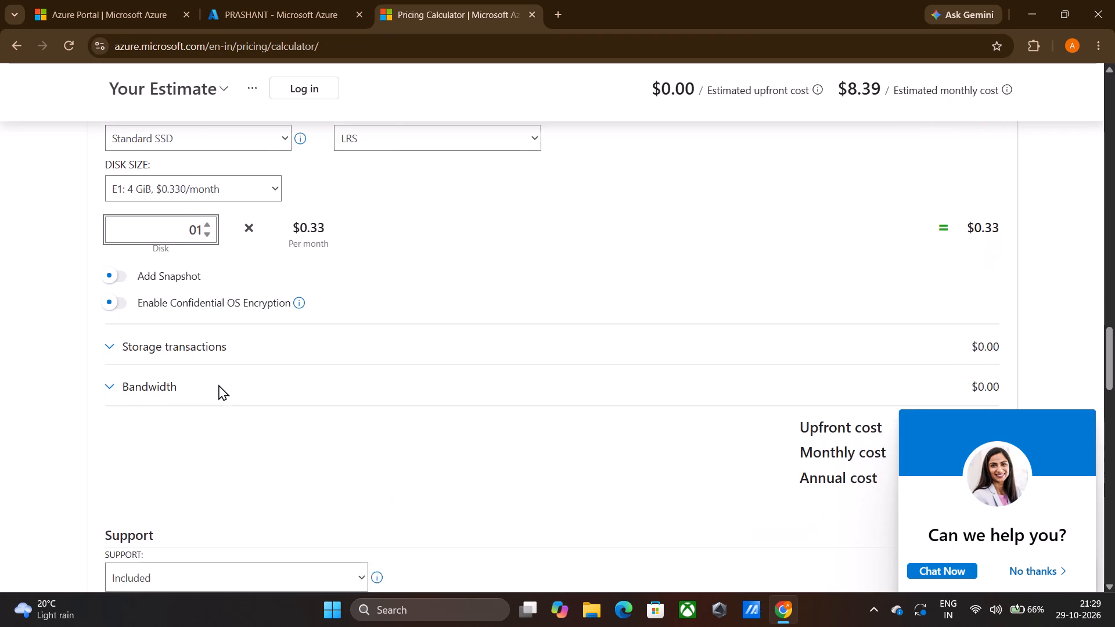
scroll(218, 384, "down", 1)
scroll(218, 384, "left", 1)
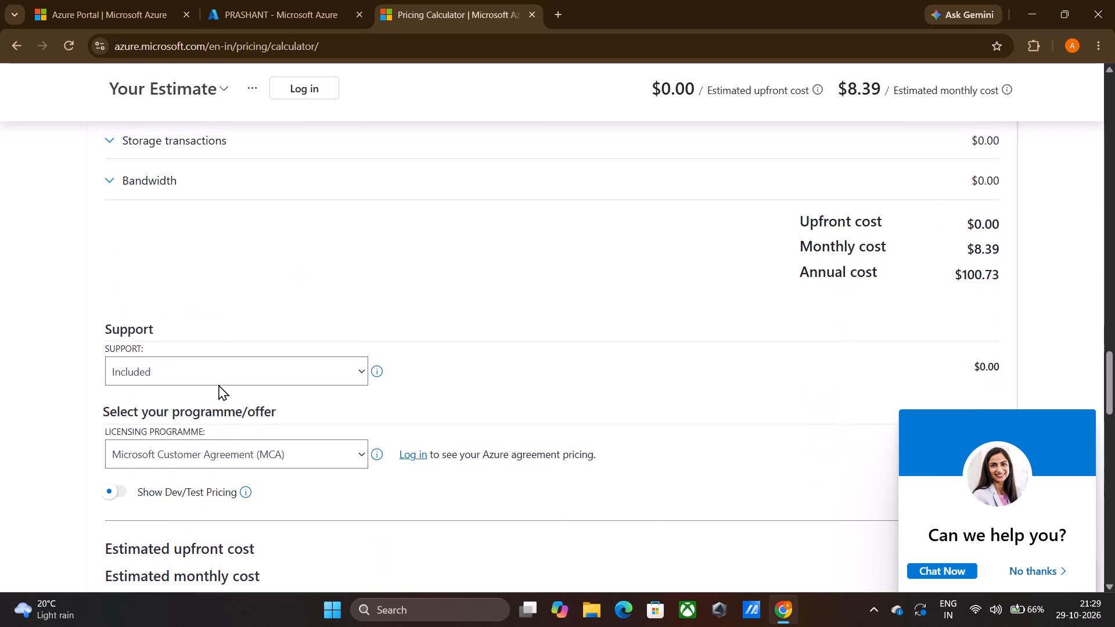
scroll(218, 384, "left", 1)
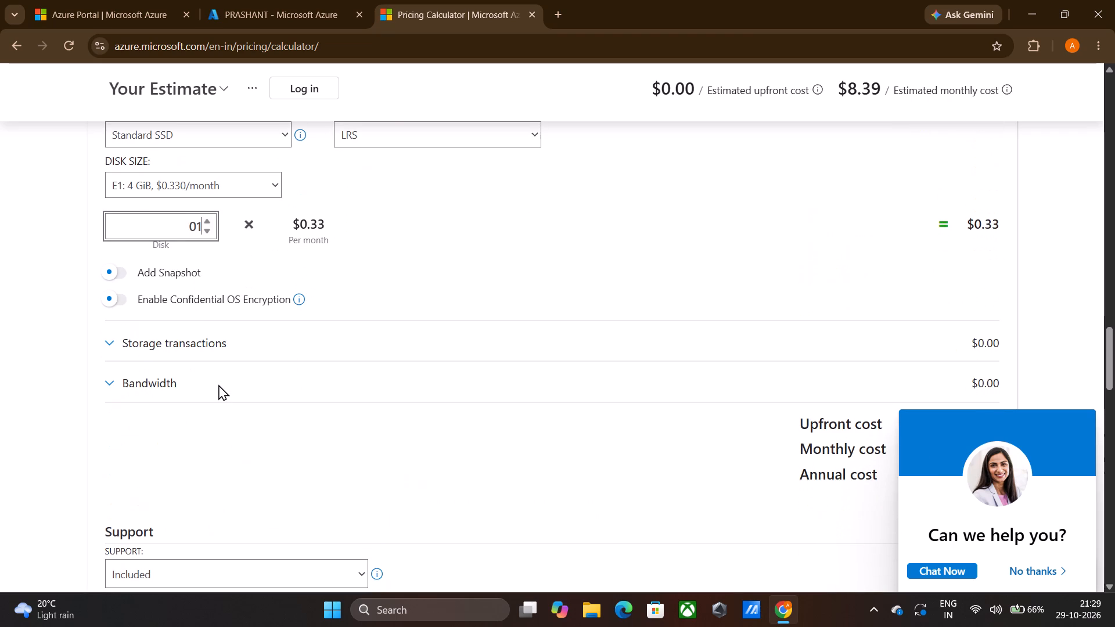
scroll(218, 384, "left", 1)
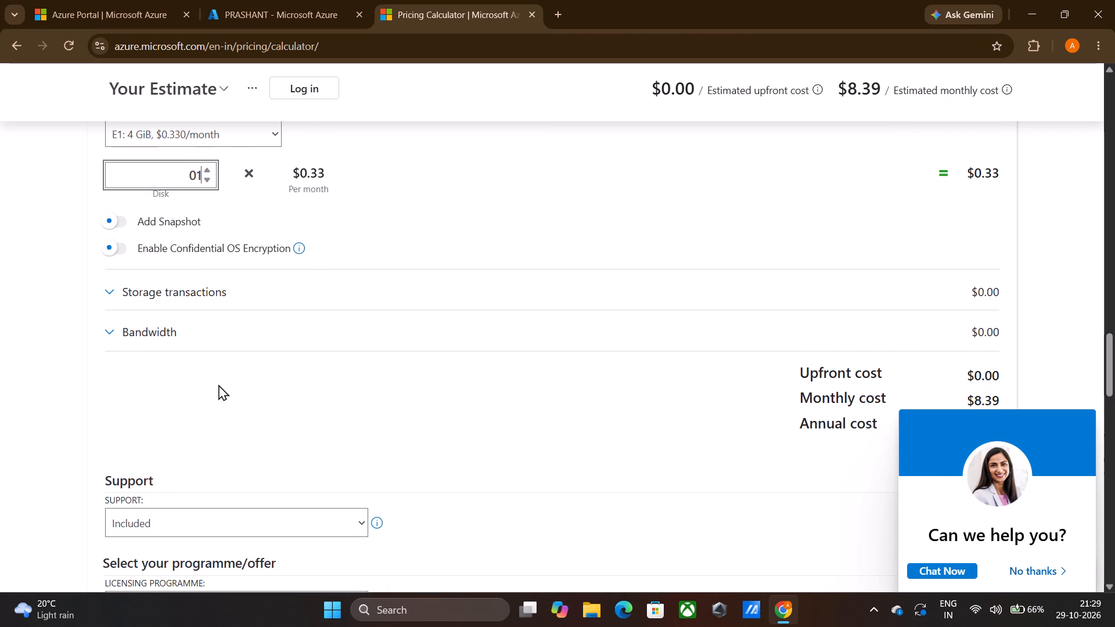
scroll(218, 384, "left", 1)
scroll(218, 384, "up", 1)
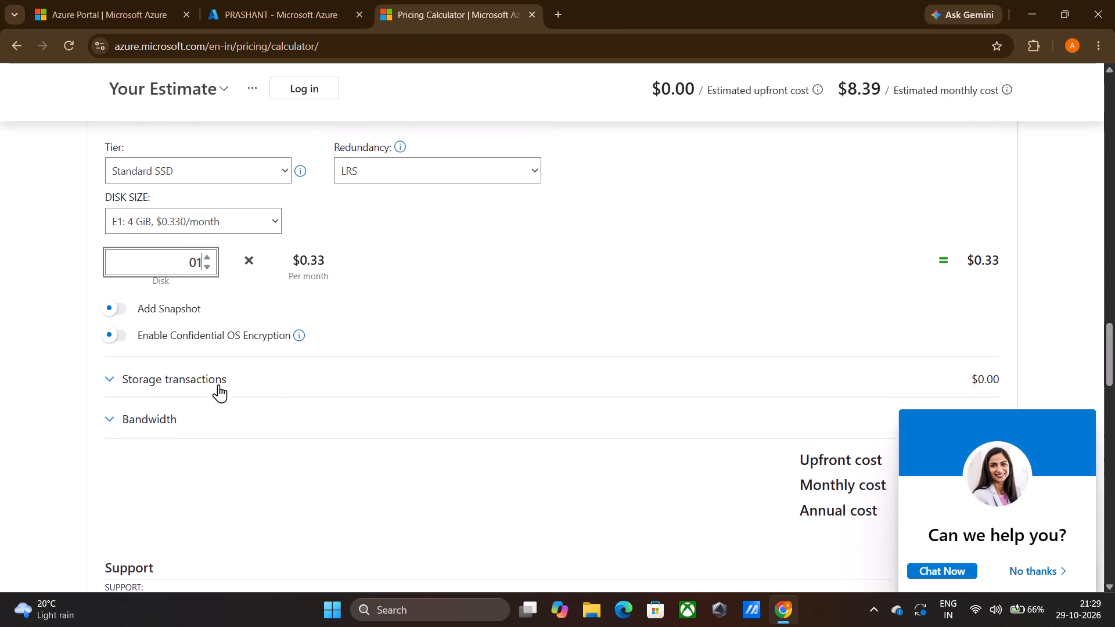
scroll(218, 384, "up", 1)
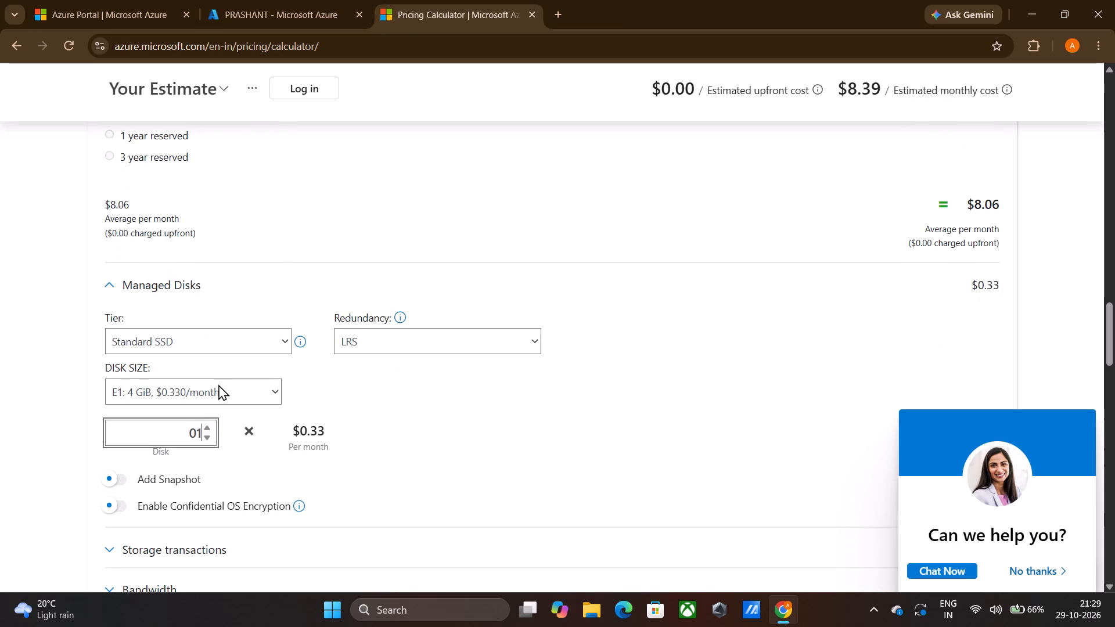
scroll(218, 384, "up", 1)
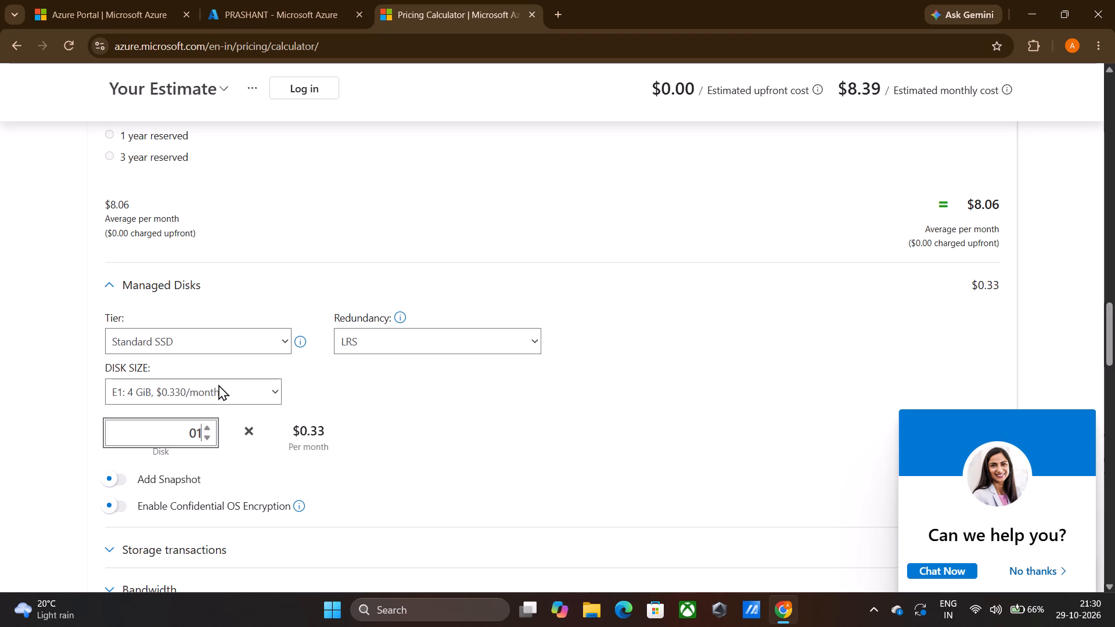
Add the Storage Accounts product to the estimate.
scroll(218, 384, "up", 8)
scroll(218, 384, "down", 1)
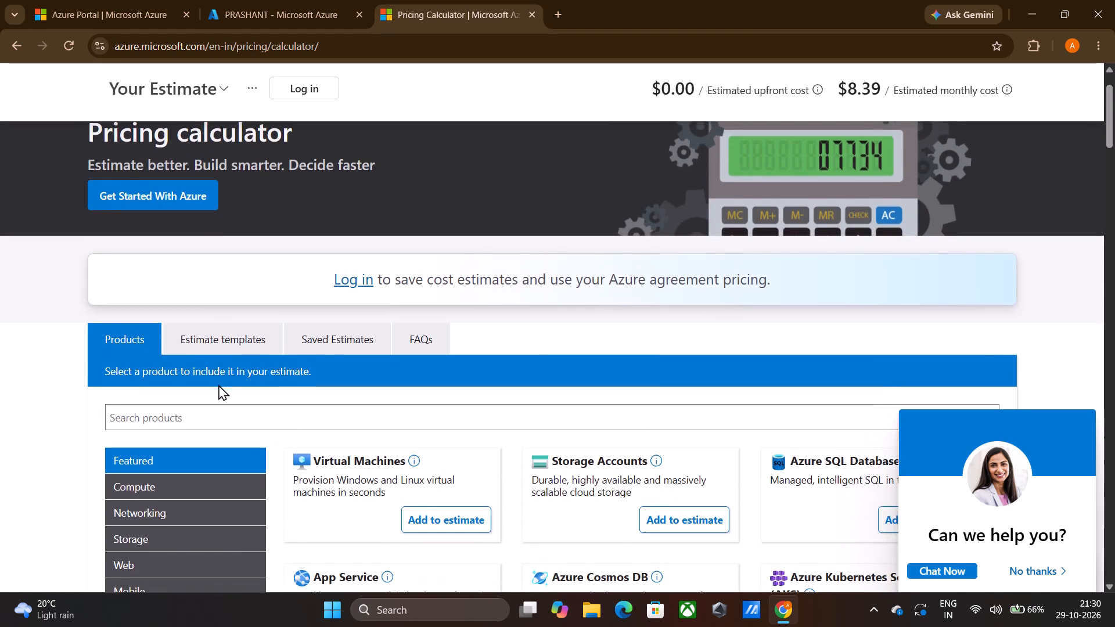
scroll(218, 384, "down", 1)
scroll(218, 384, "up", 3)
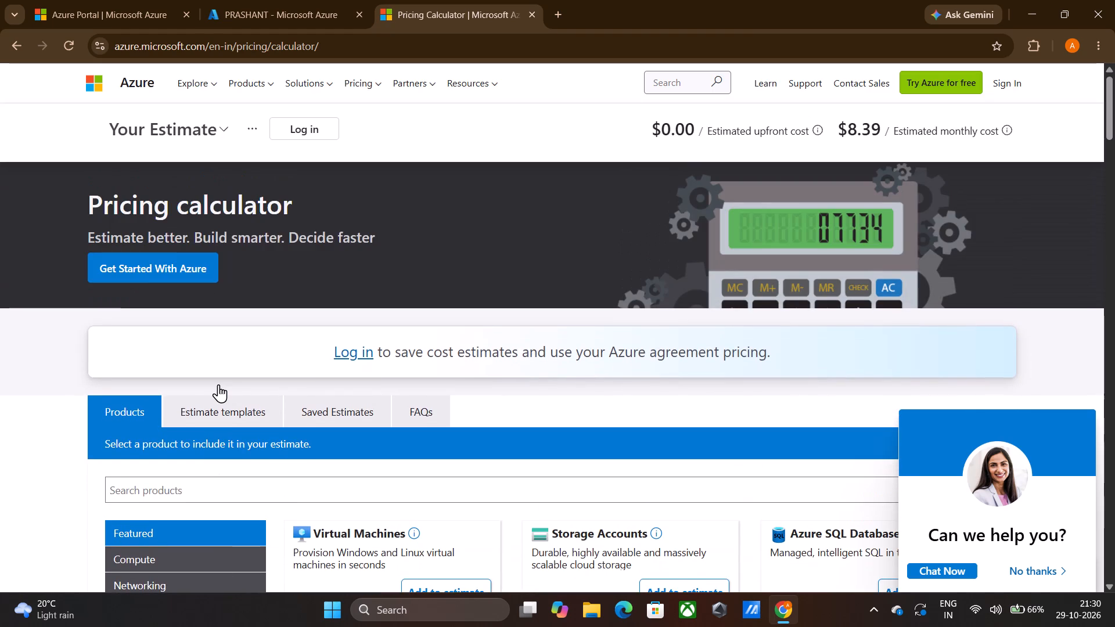
scroll(218, 384, "down", 2)
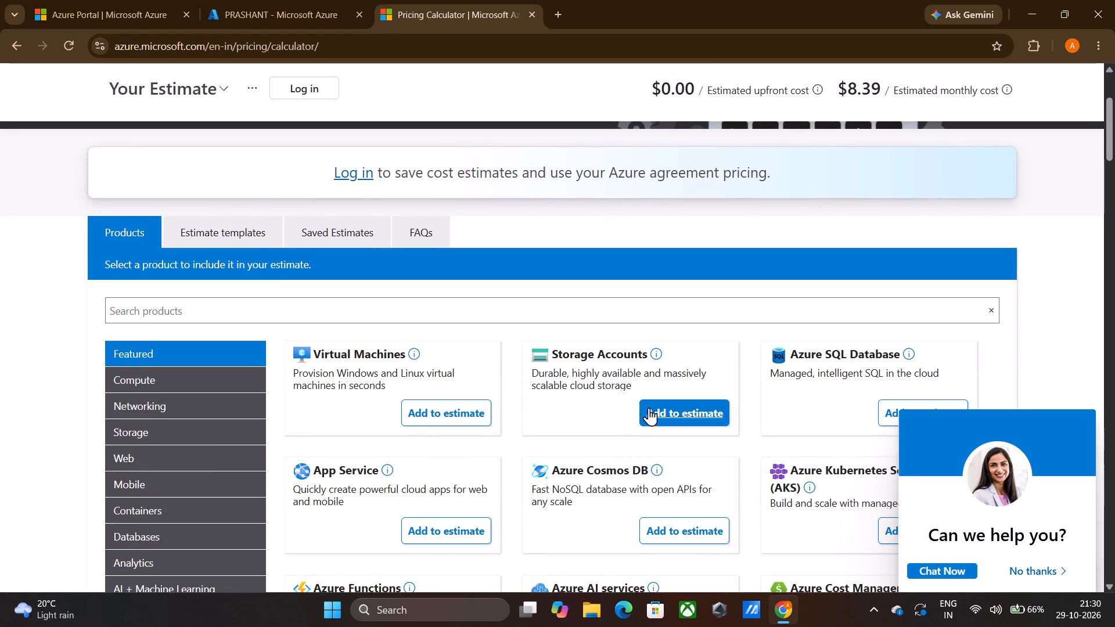
left_click(652, 416)
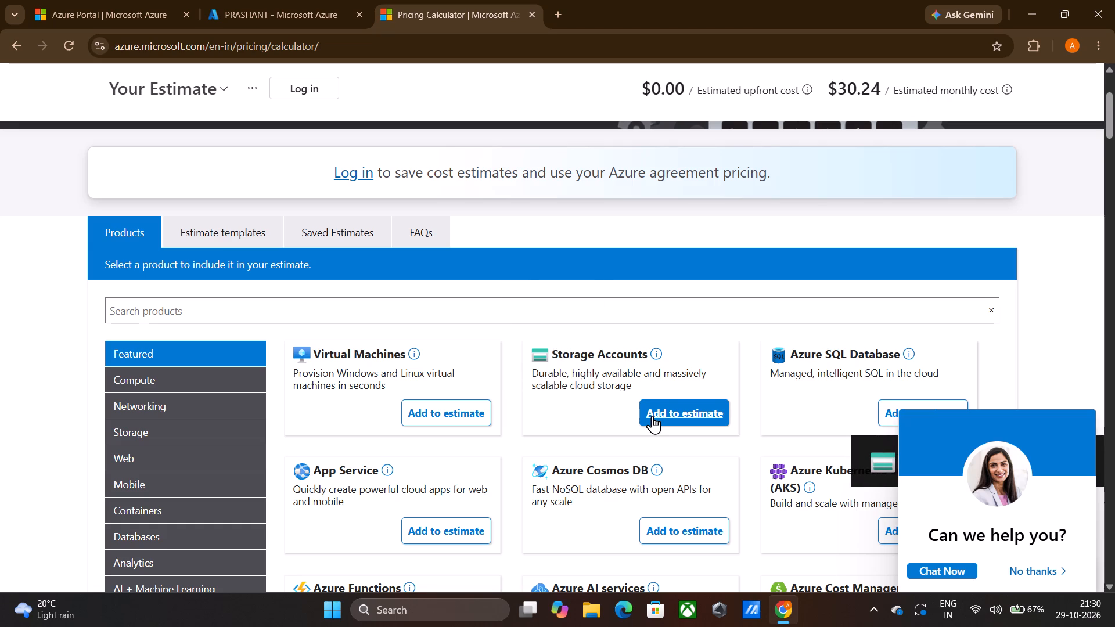
Set the region of the Storage Accounts estimate to Central India.
scroll(652, 416, "down", 3)
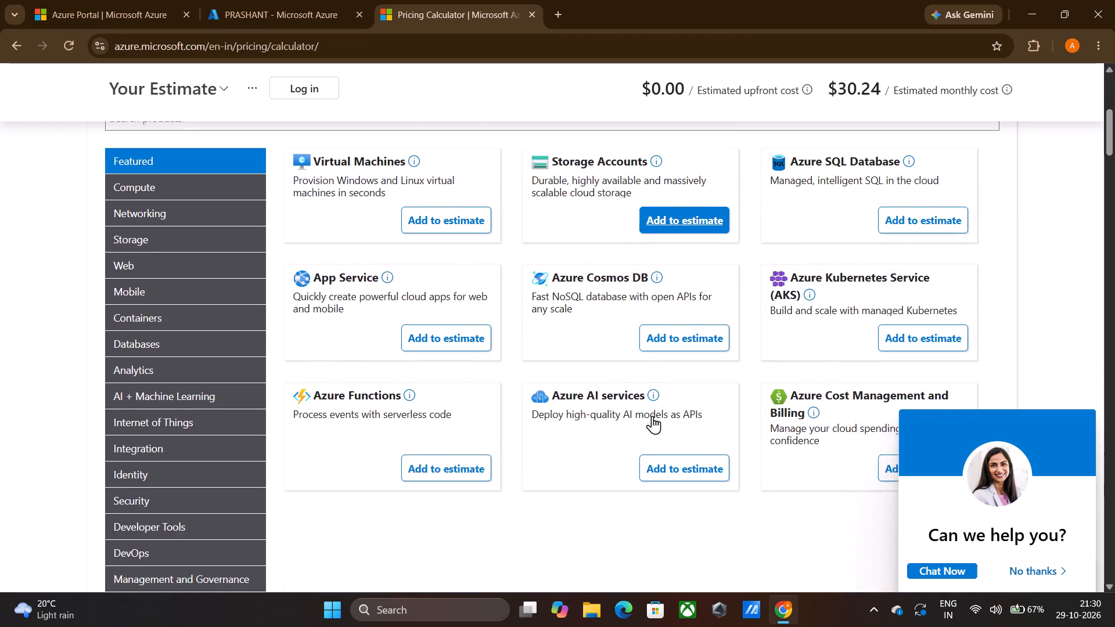
scroll(652, 416, "down", 6)
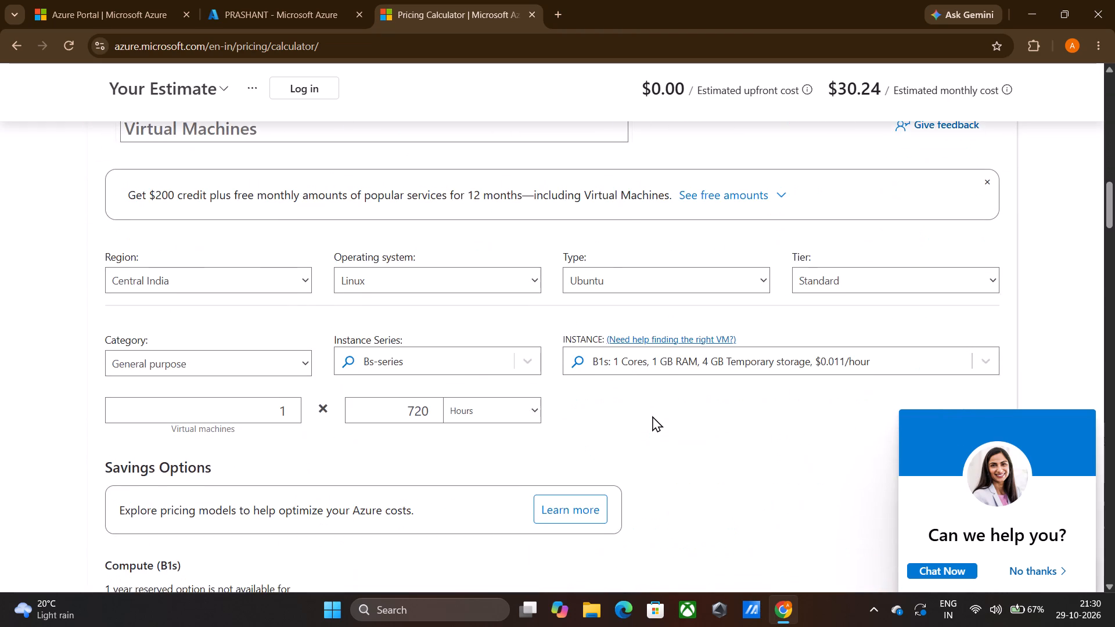
scroll(652, 416, "down", 5)
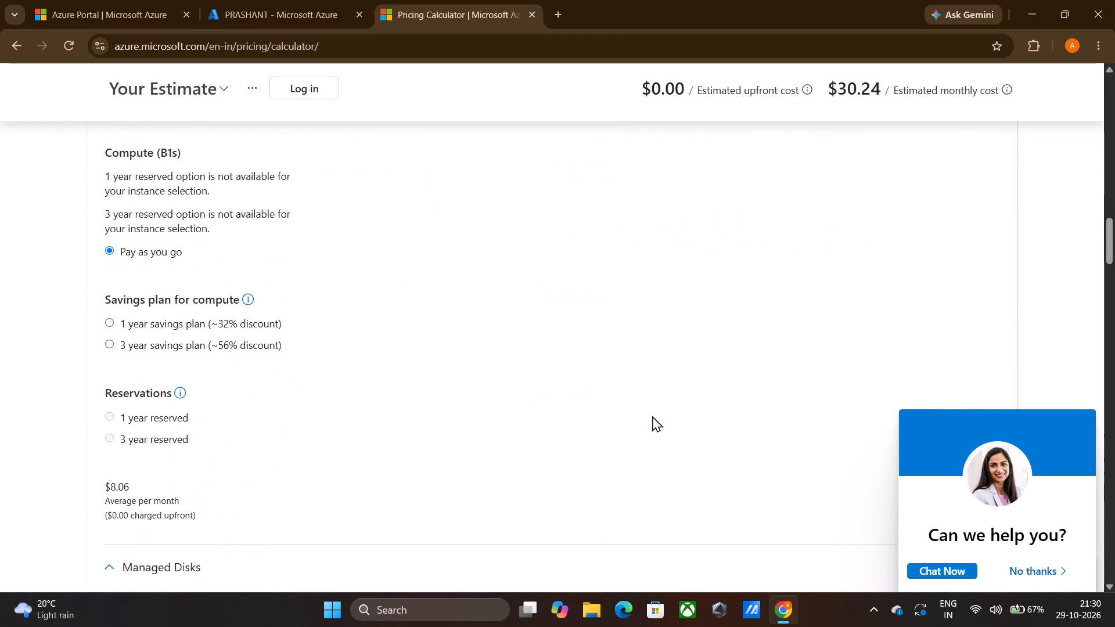
scroll(652, 416, "down", 5)
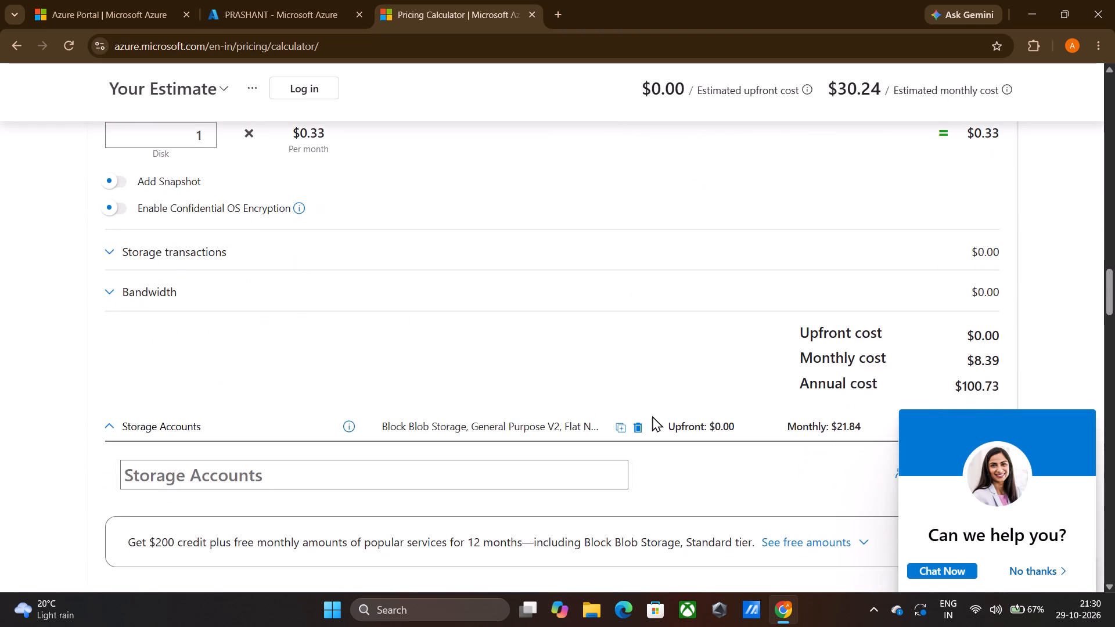
scroll(652, 416, "down", 3)
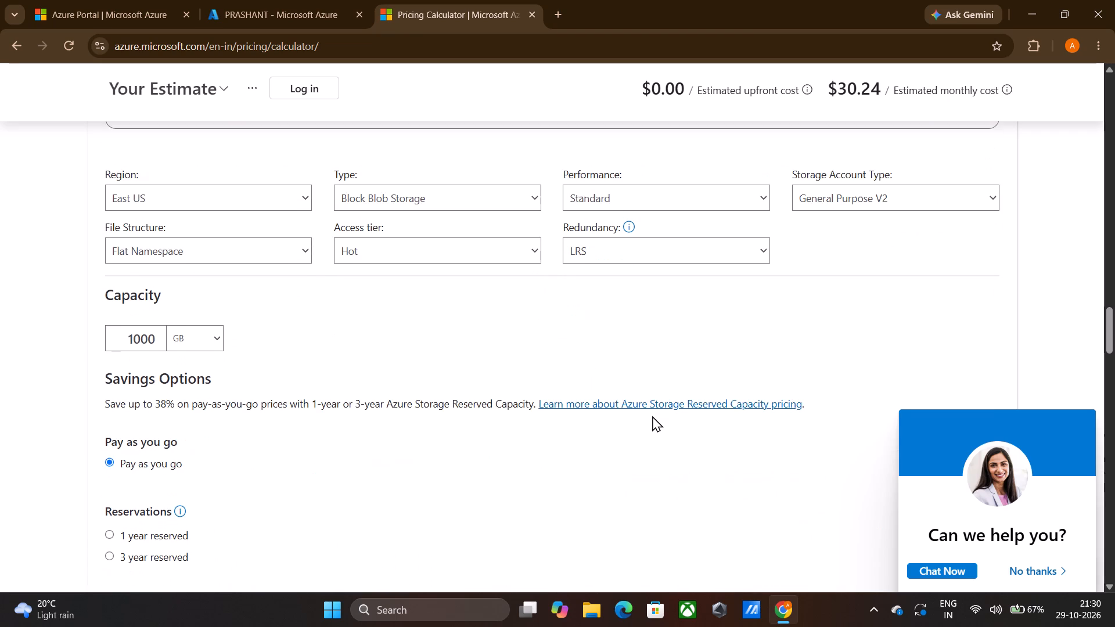
scroll(652, 416, "down", 3)
scroll(652, 416, "up", 1)
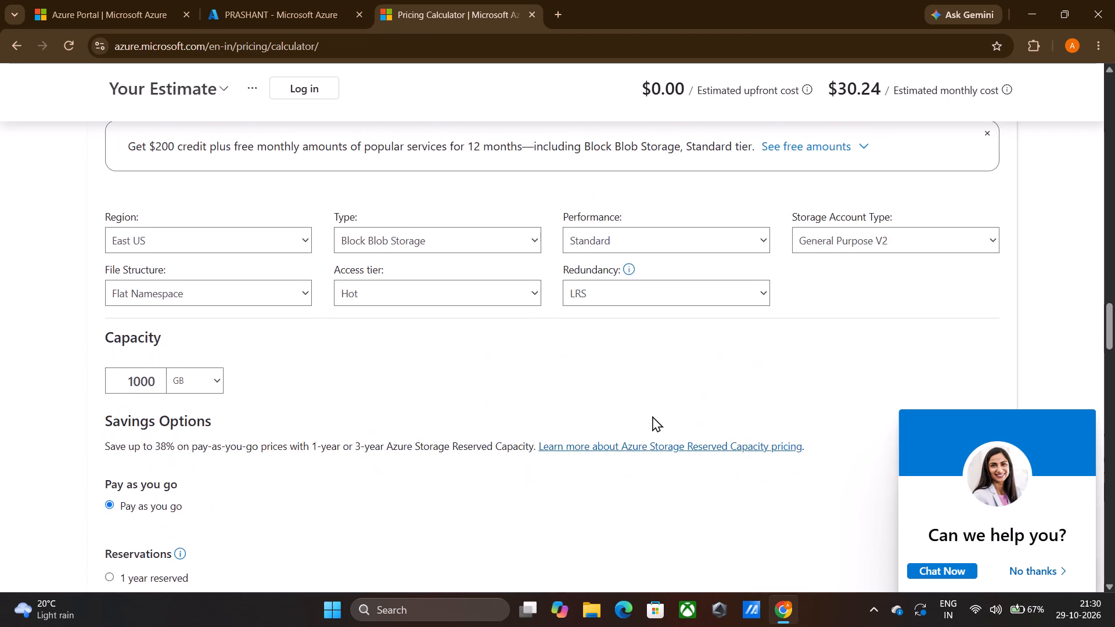
scroll(652, 416, "up", 1)
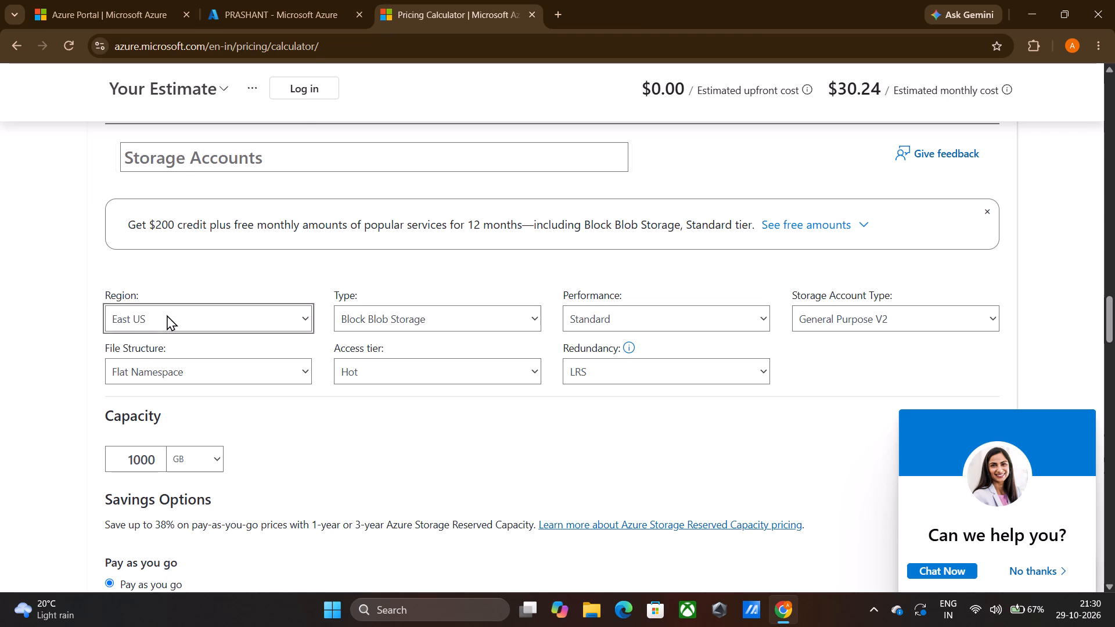
left_click(167, 315)
scroll(193, 241, "up", 1)
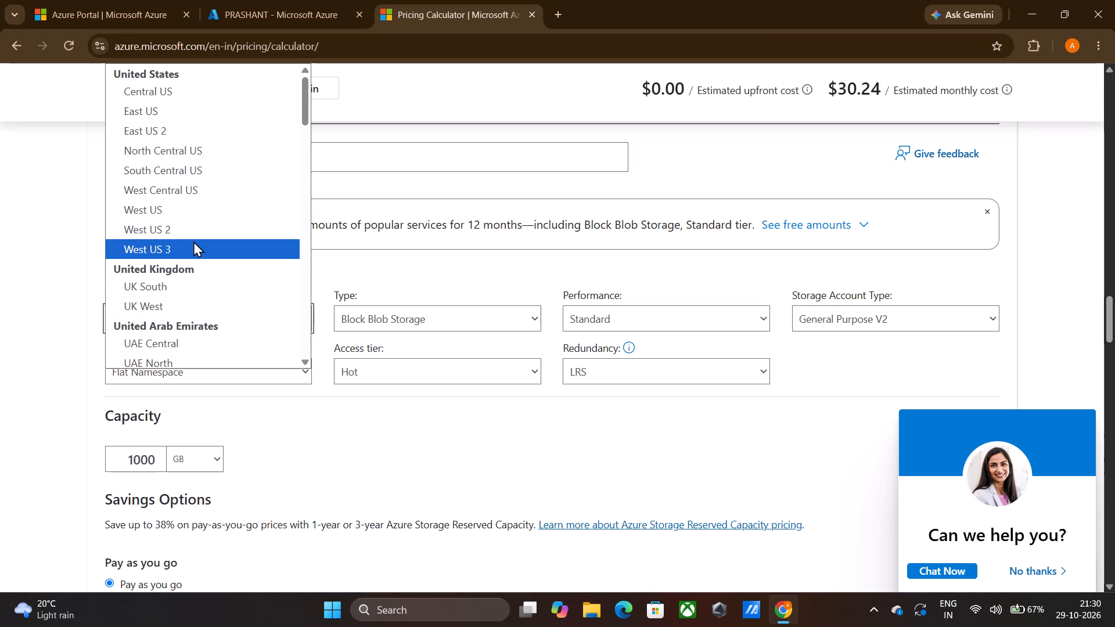
scroll(193, 241, "down", 4)
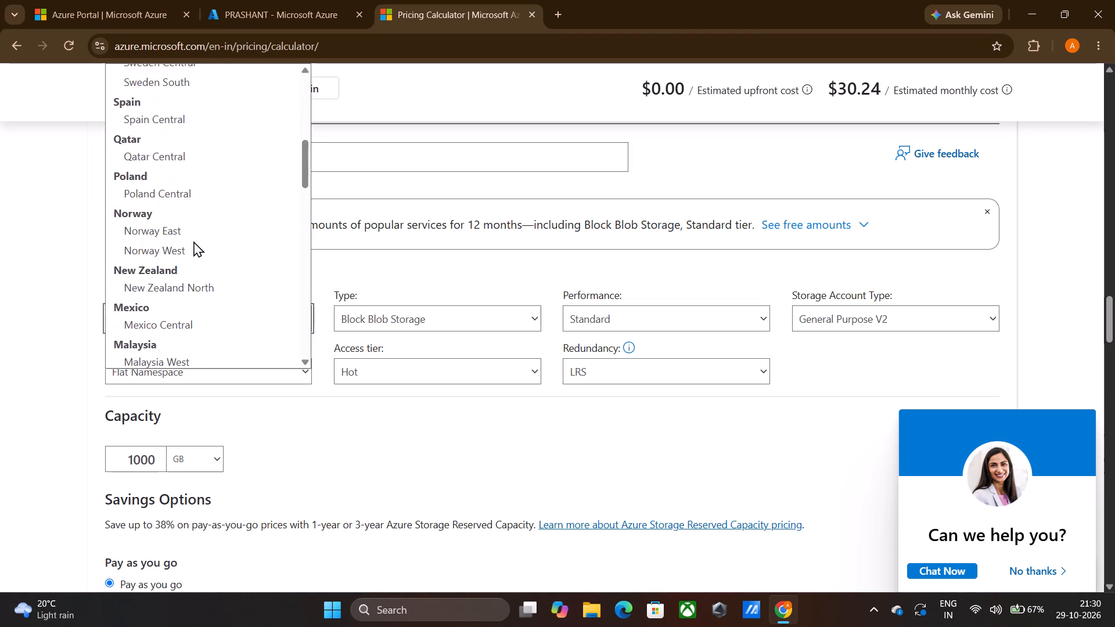
scroll(193, 241, "down", 1)
scroll(193, 241, "up", 2)
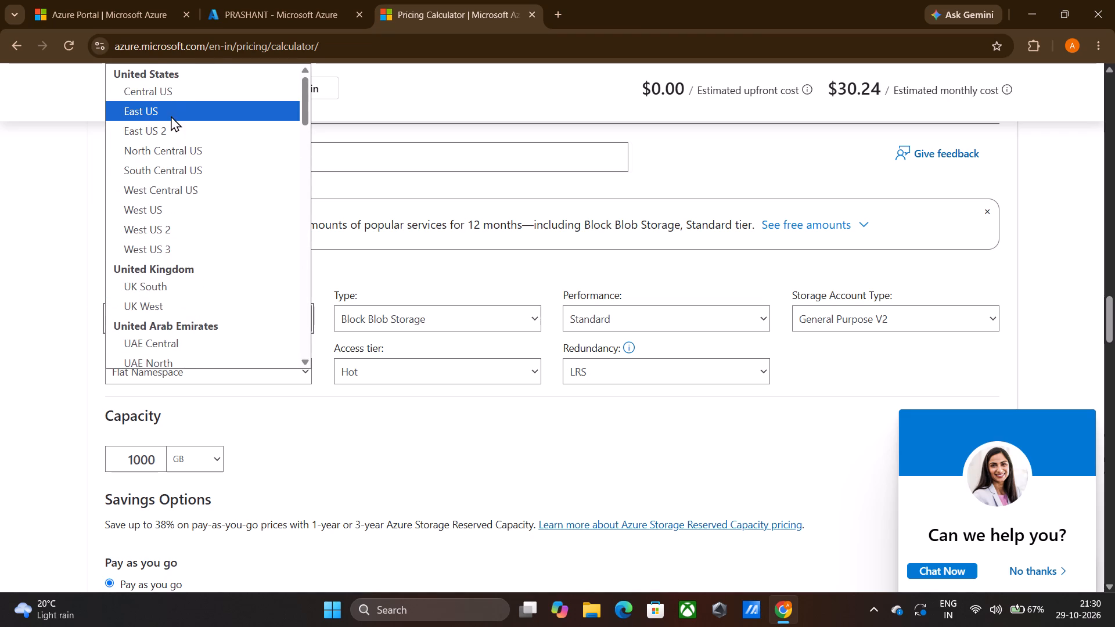
scroll(188, 183, "down", 3)
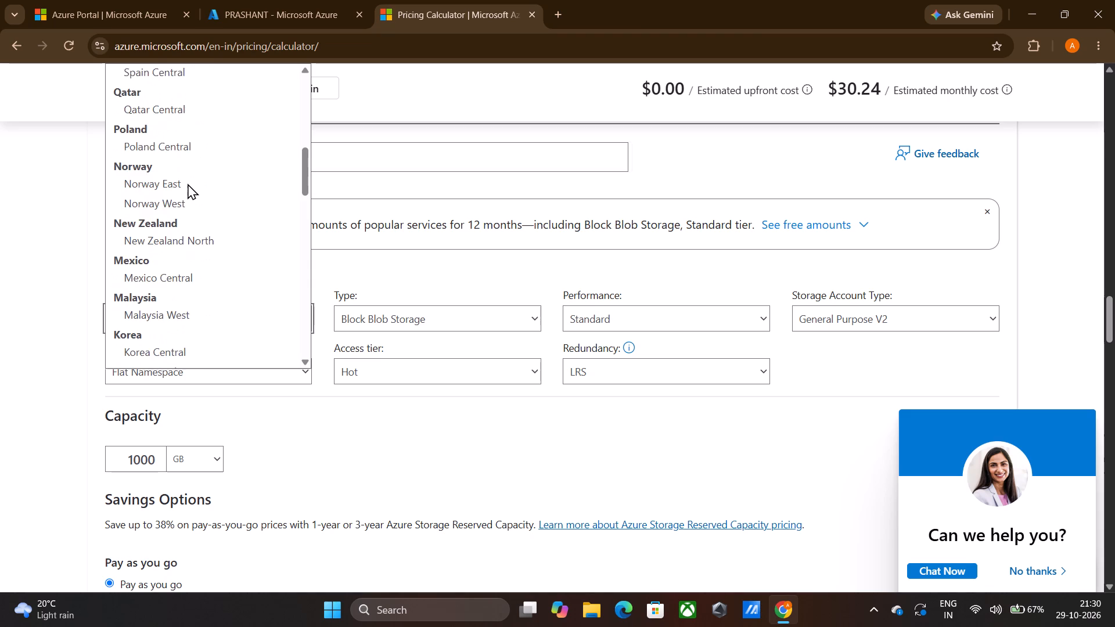
scroll(188, 183, "down", 3)
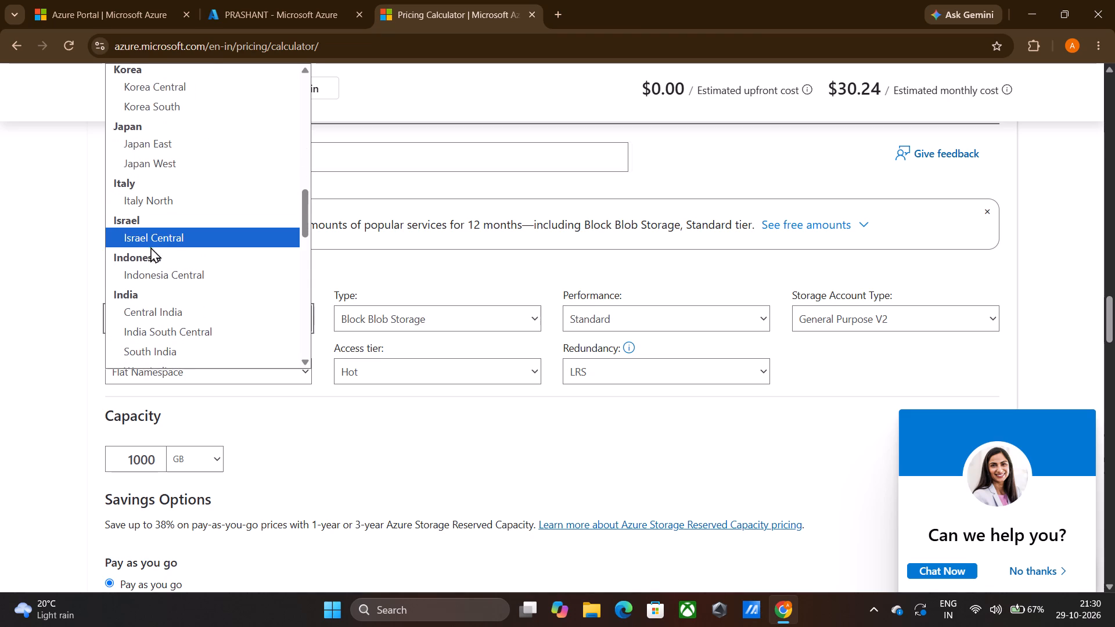
scroll(168, 250, "down", 1)
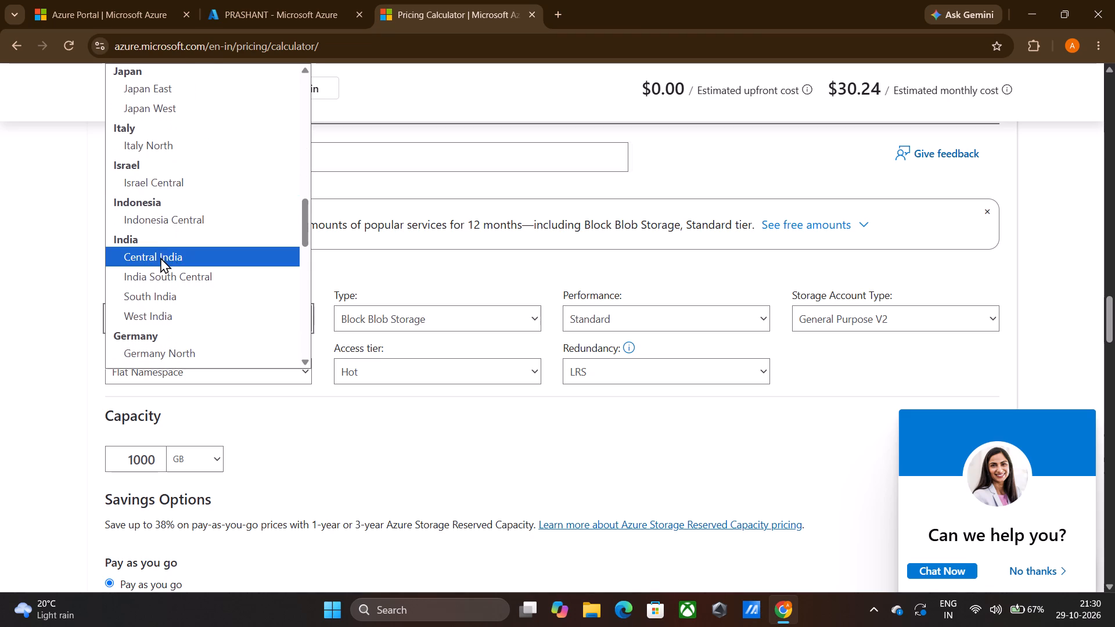
left_click(160, 257)
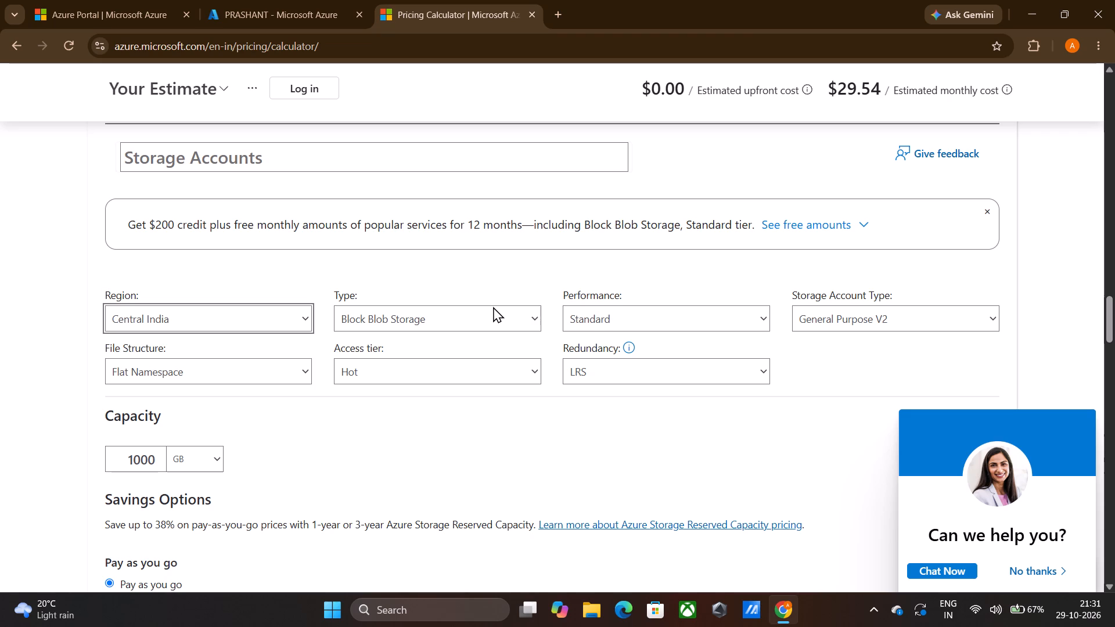
Set the storage account type to Blob Storage and keep Flat Namespace as the file structure.
left_click(863, 327)
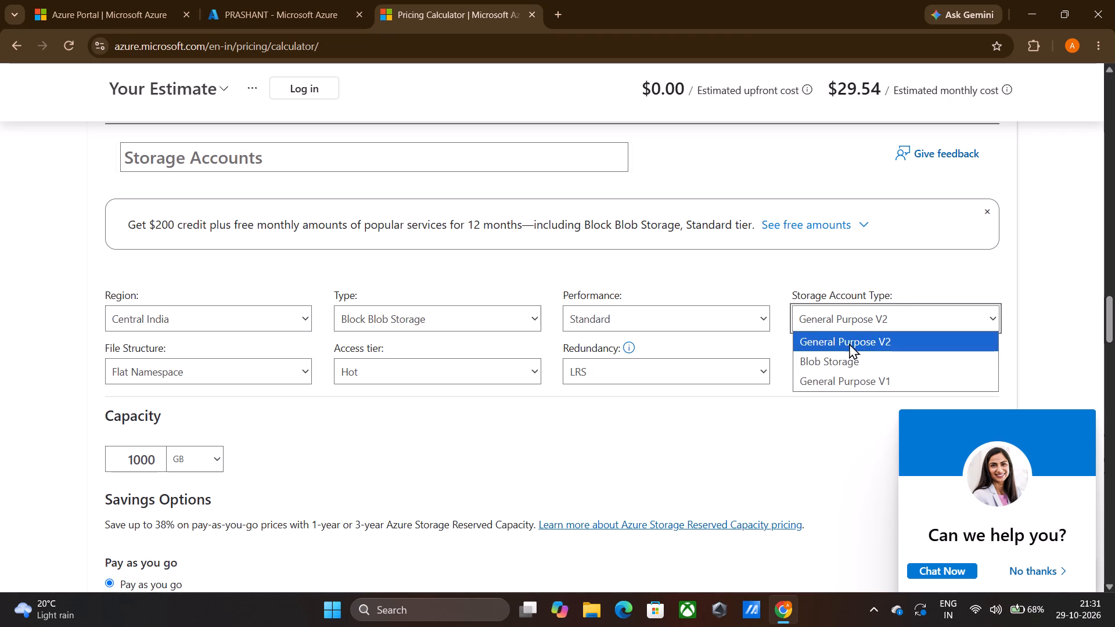
left_click(850, 359)
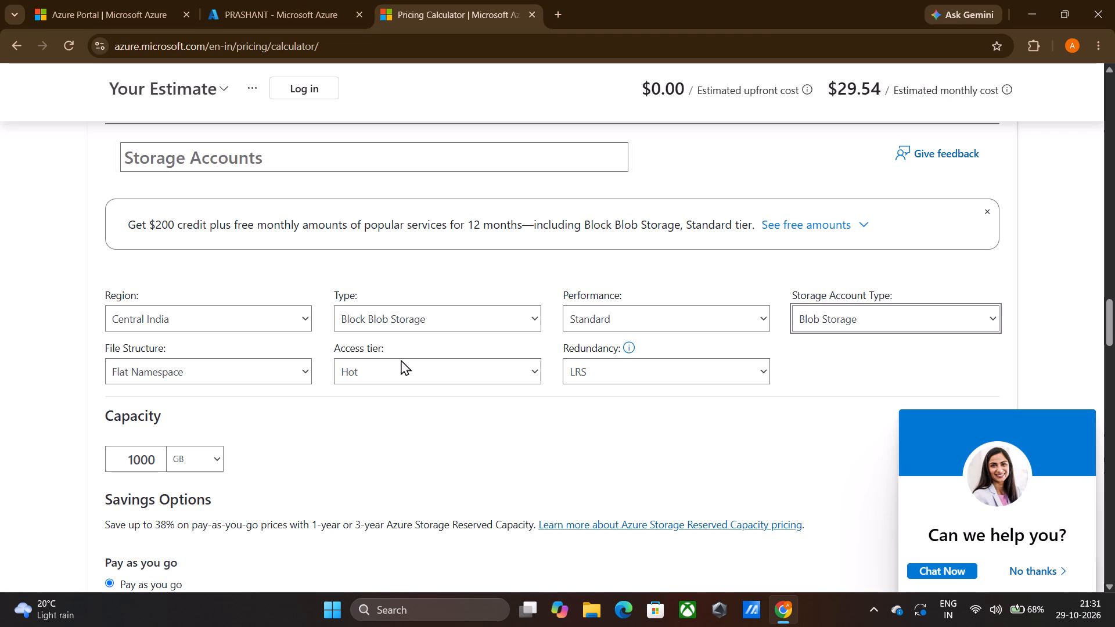
left_click(301, 374)
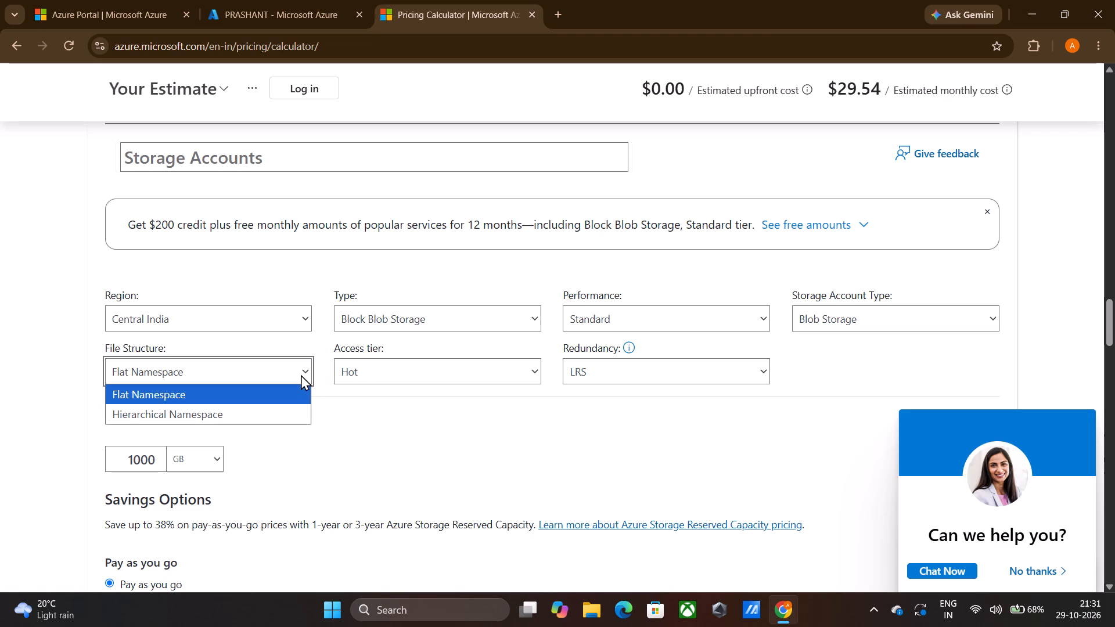
left_click(301, 374)
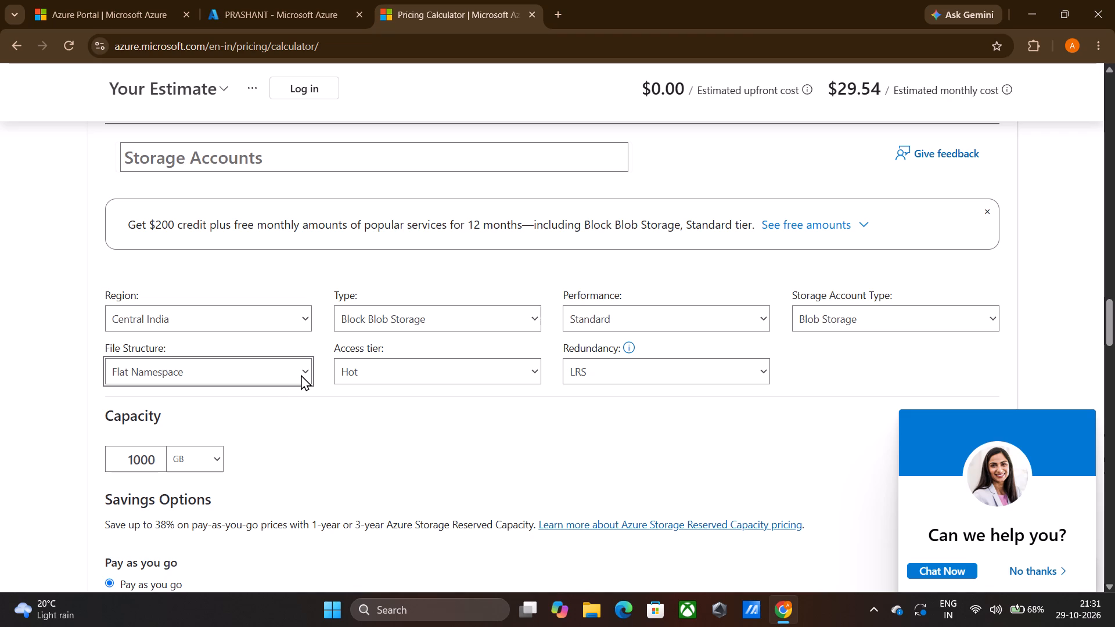
Set the storage account's capacity to 10 GB.
left_click(152, 456)
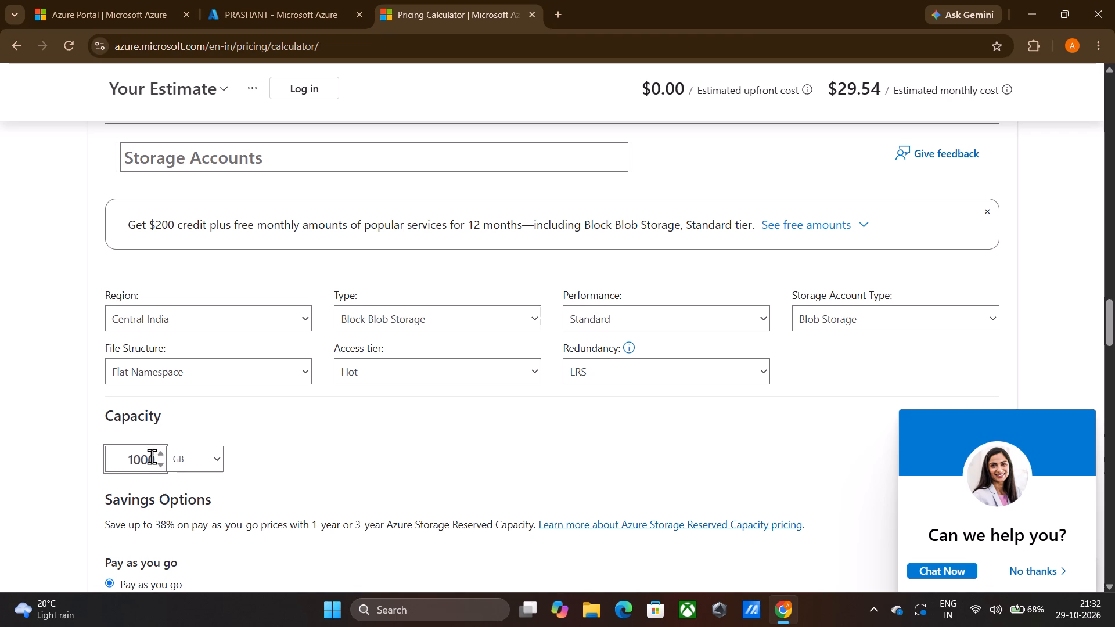
key("BackSpace")
key("BackSpace")
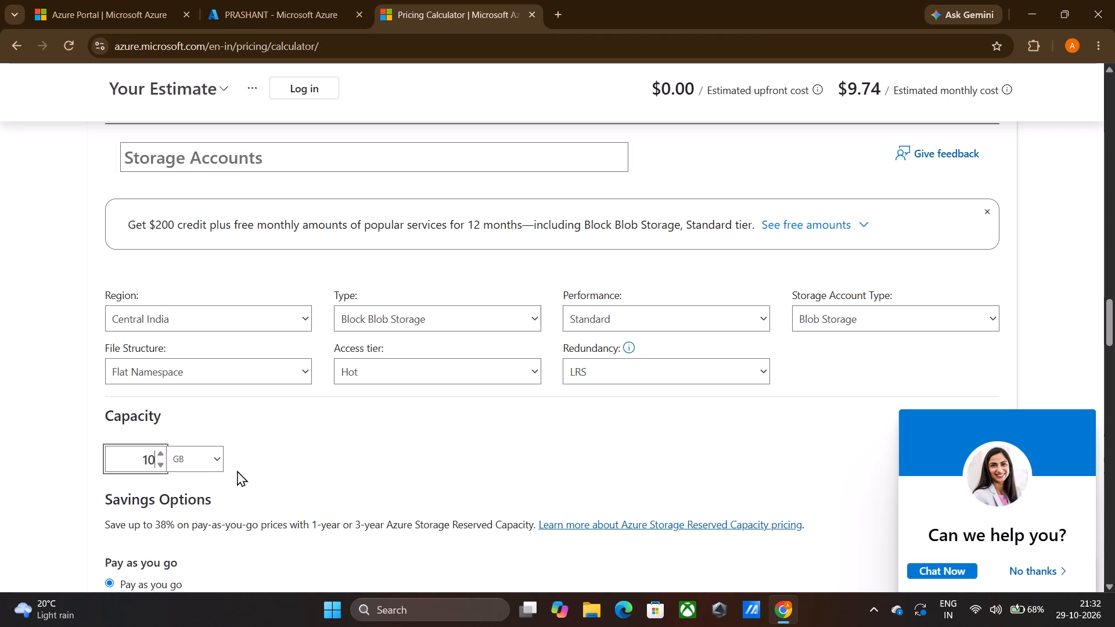
Review the Storage Accounts estimate, including its configuration, savings options, and operations and data transfer charges.
scroll(296, 472, "down", 2)
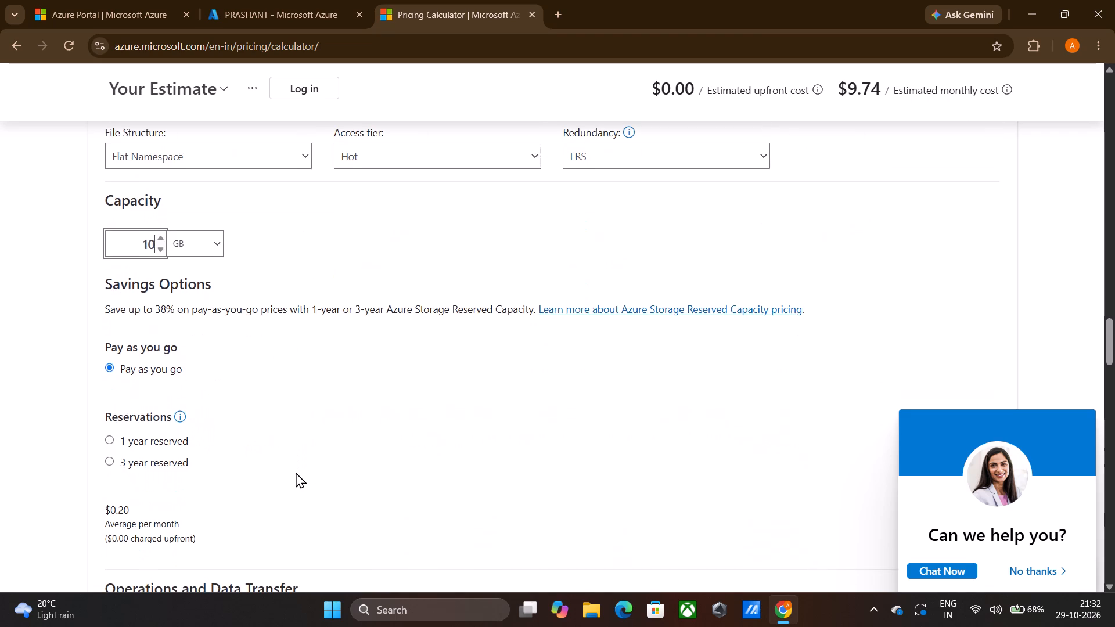
scroll(296, 472, "down", 1)
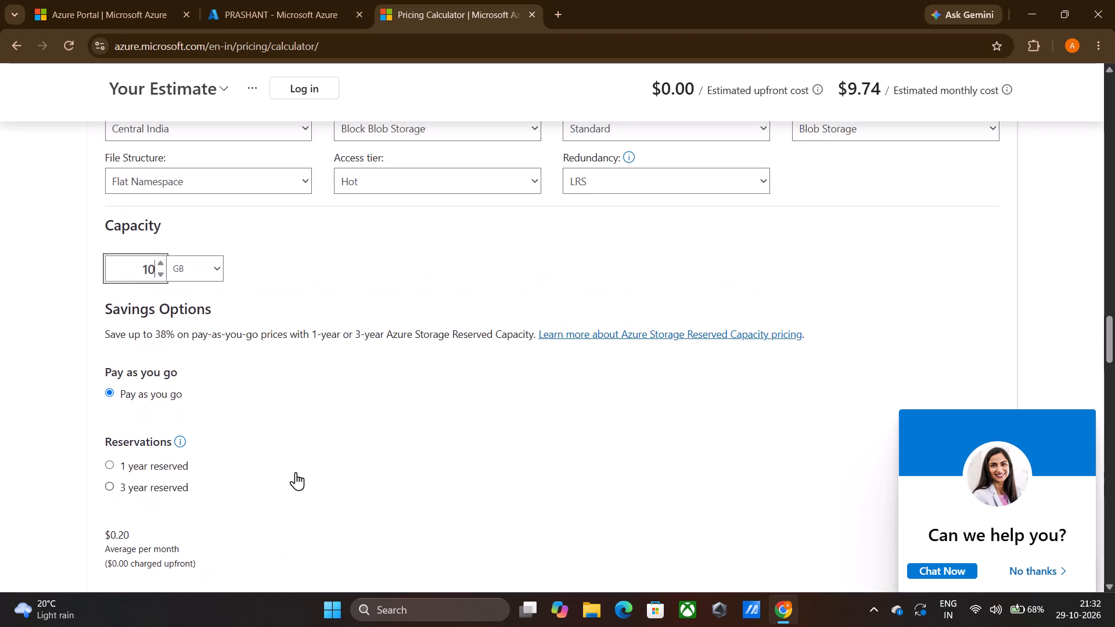
scroll(296, 472, "down", 2)
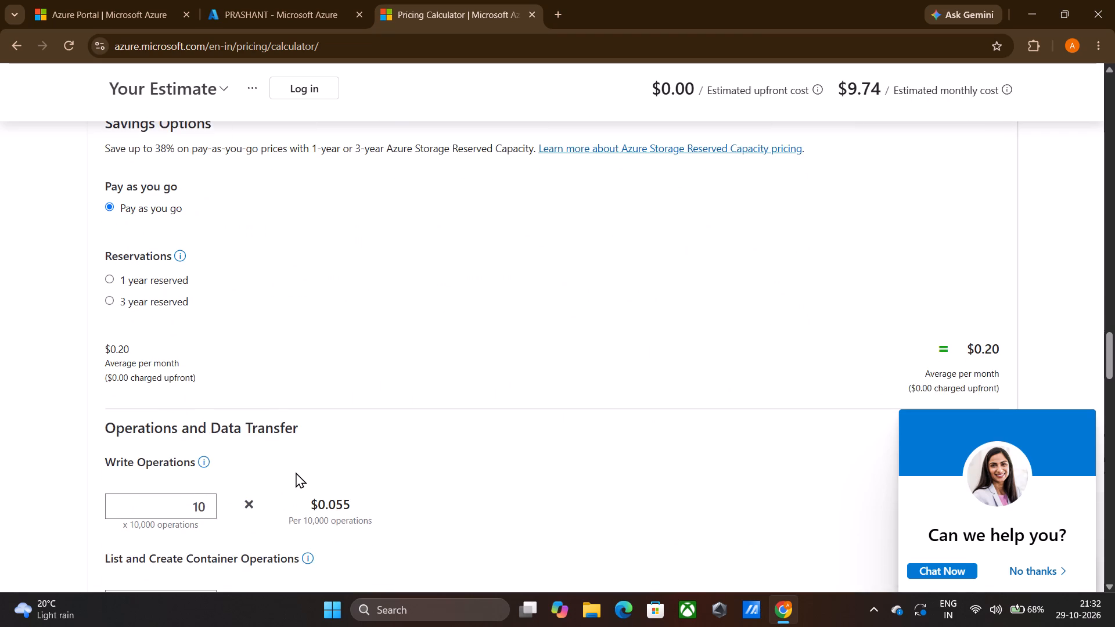
scroll(296, 472, "up", 1)
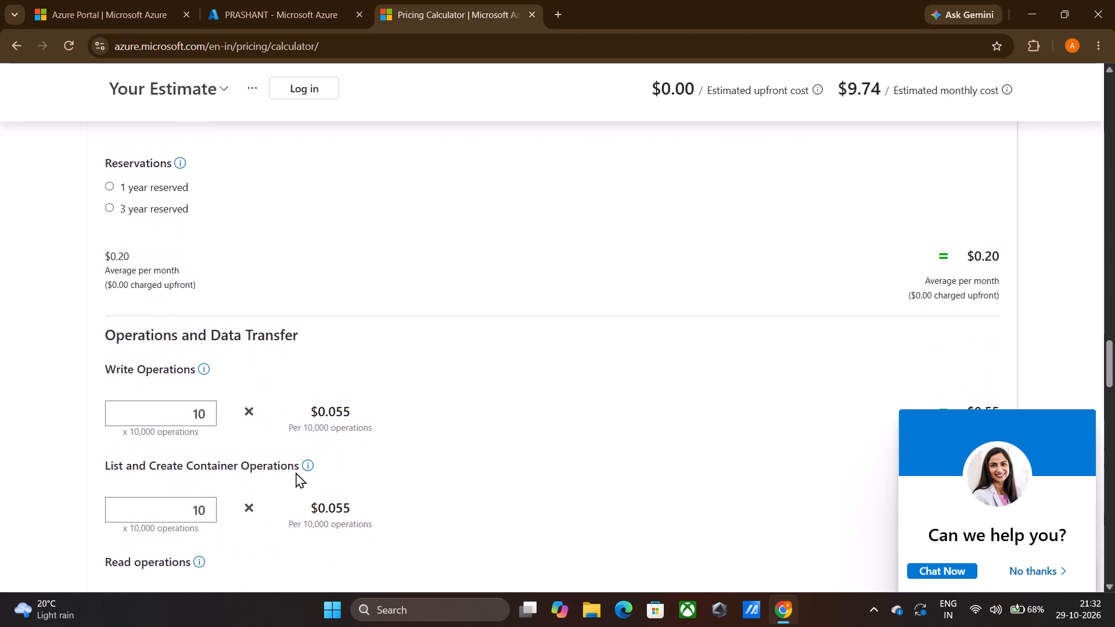
scroll(296, 472, "up", 2)
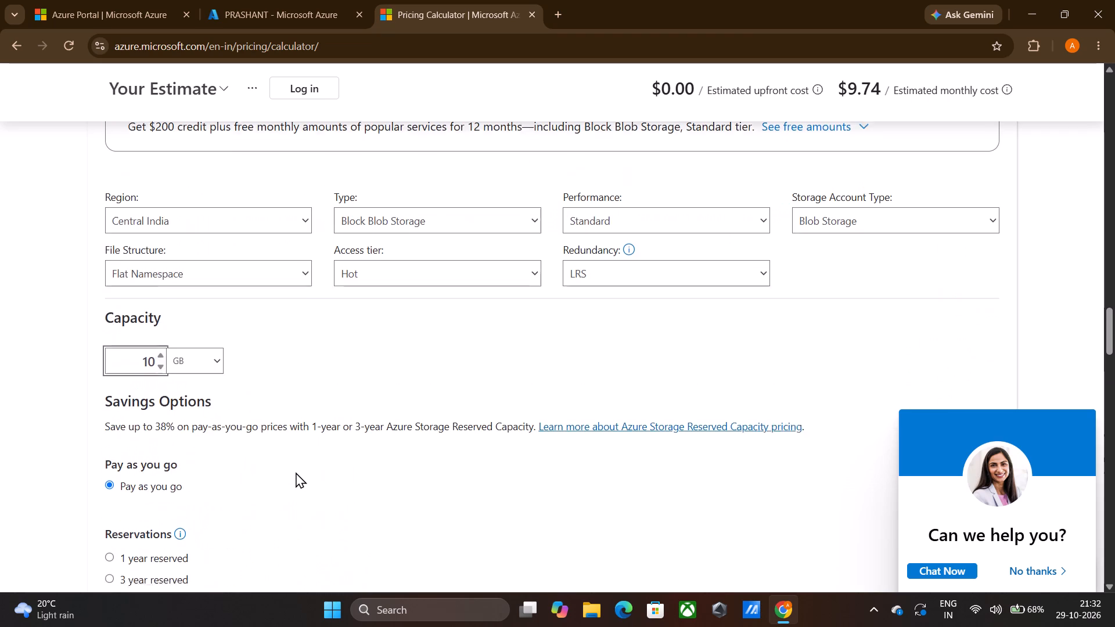
scroll(296, 472, "up", 1)
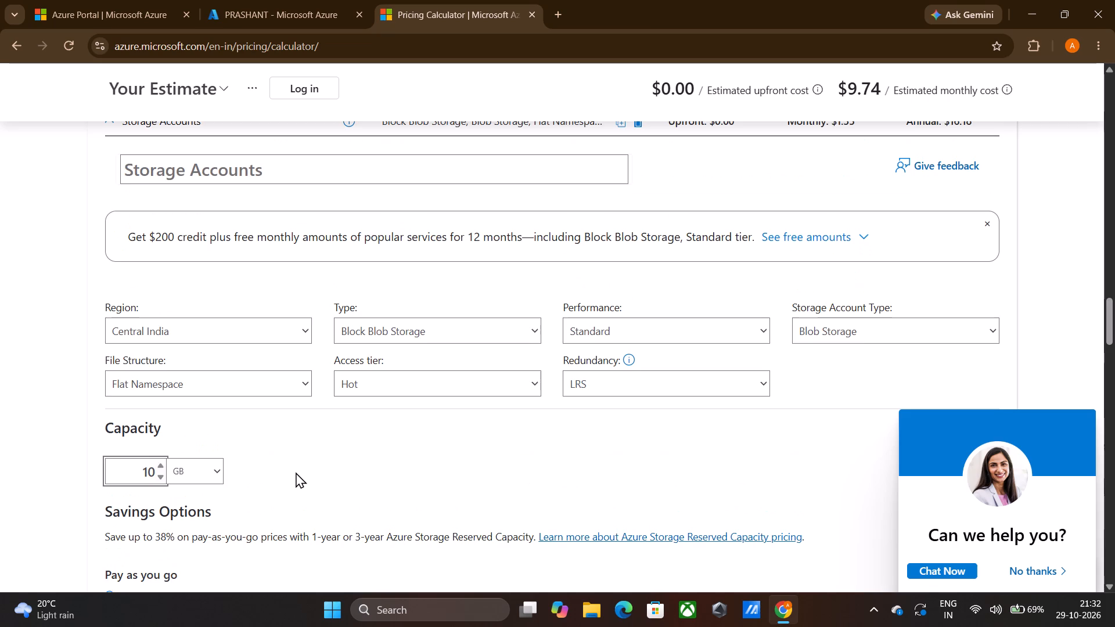
scroll(296, 472, "down", 3)
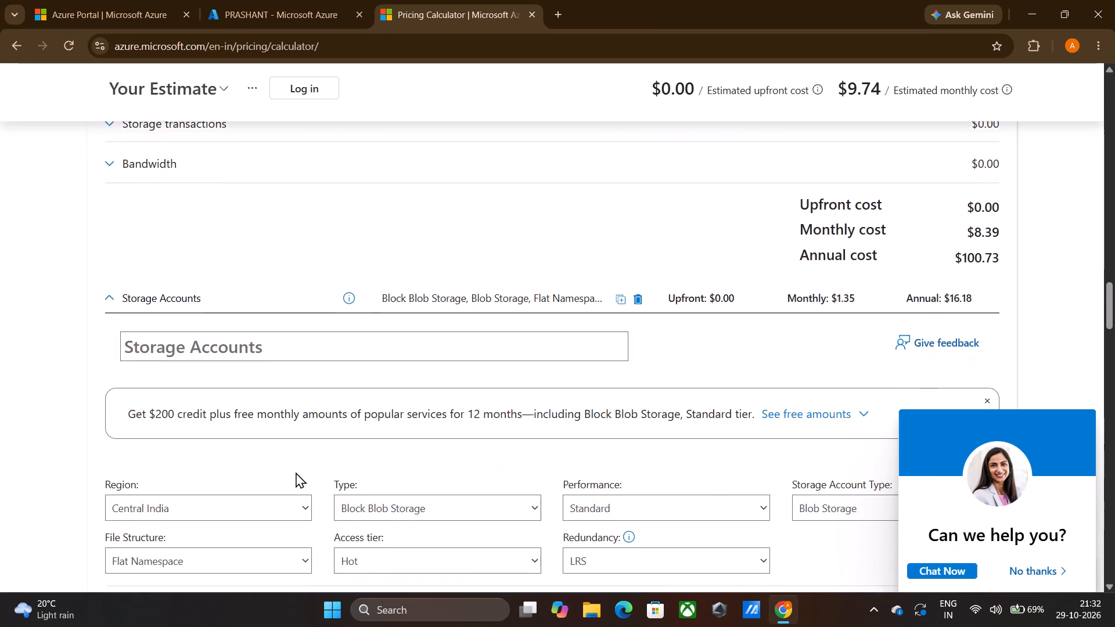
scroll(296, 472, "down", 3)
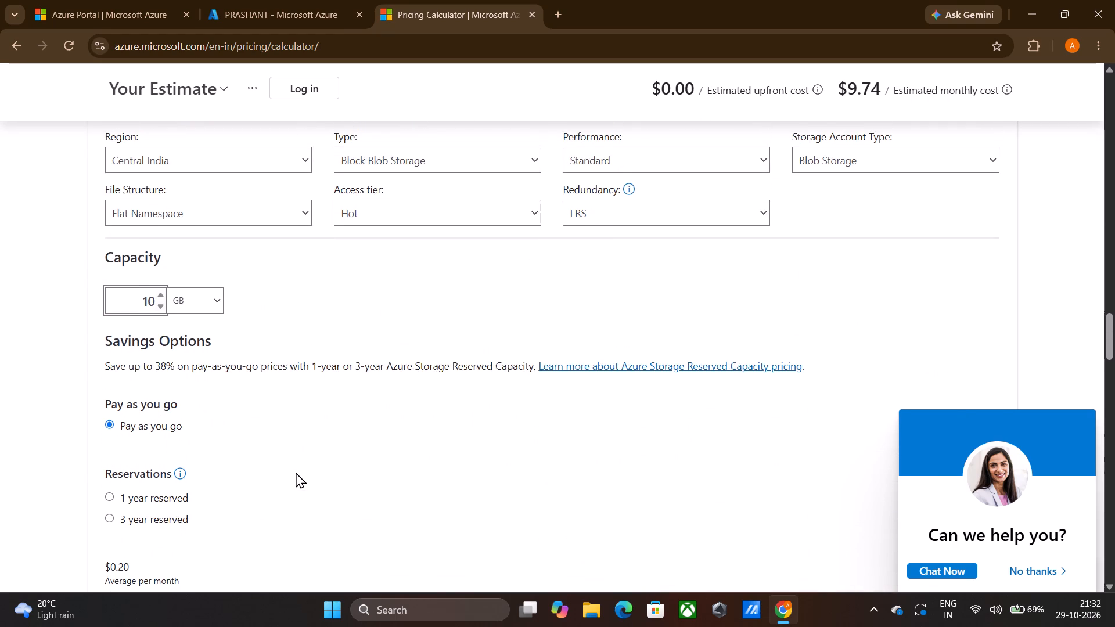
Capture a screenshot of the Storage Accounts estimate showing the configuration, capacity and savings options, and dismiss the capture notification.
scroll(296, 472, "up", 1)
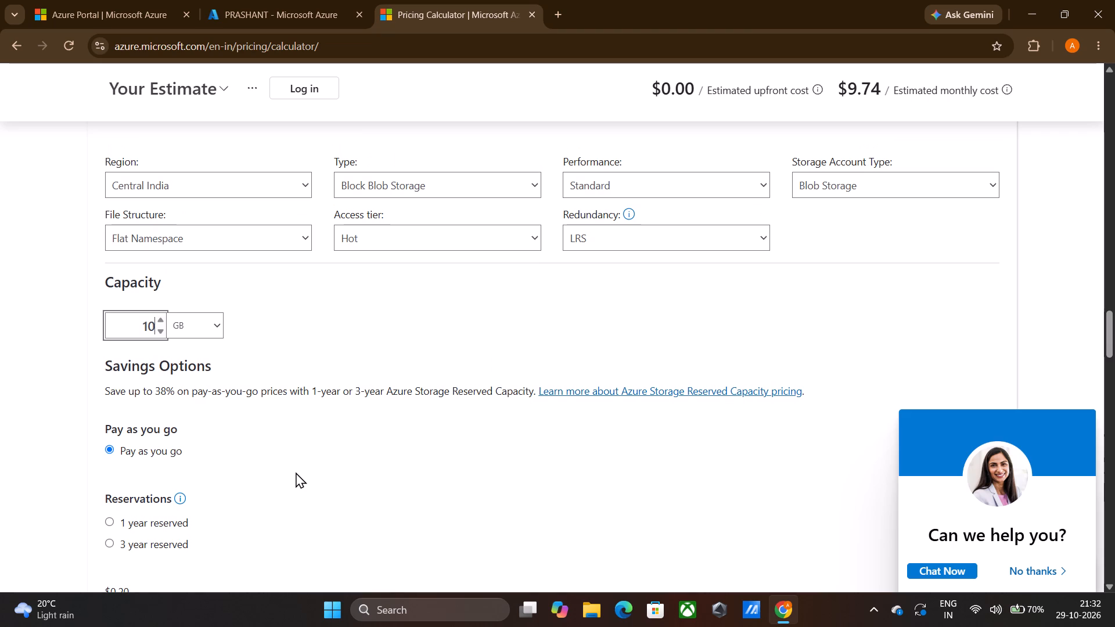
key("Print")
left_click_drag(0, 0, 8, 12)
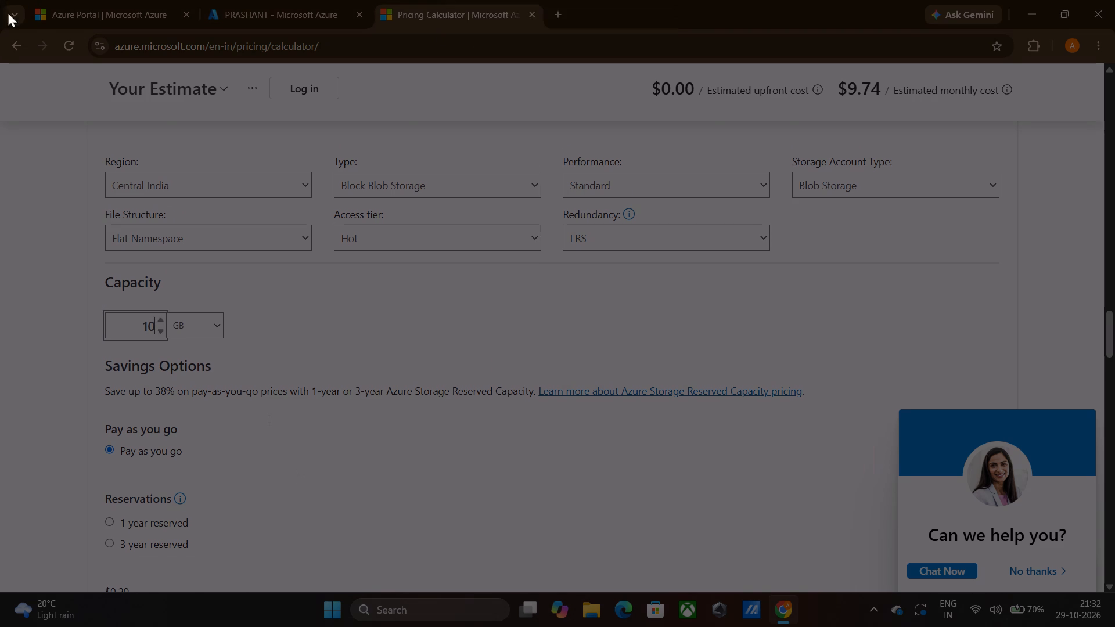
left_click_drag(8, 12, 954, 626)
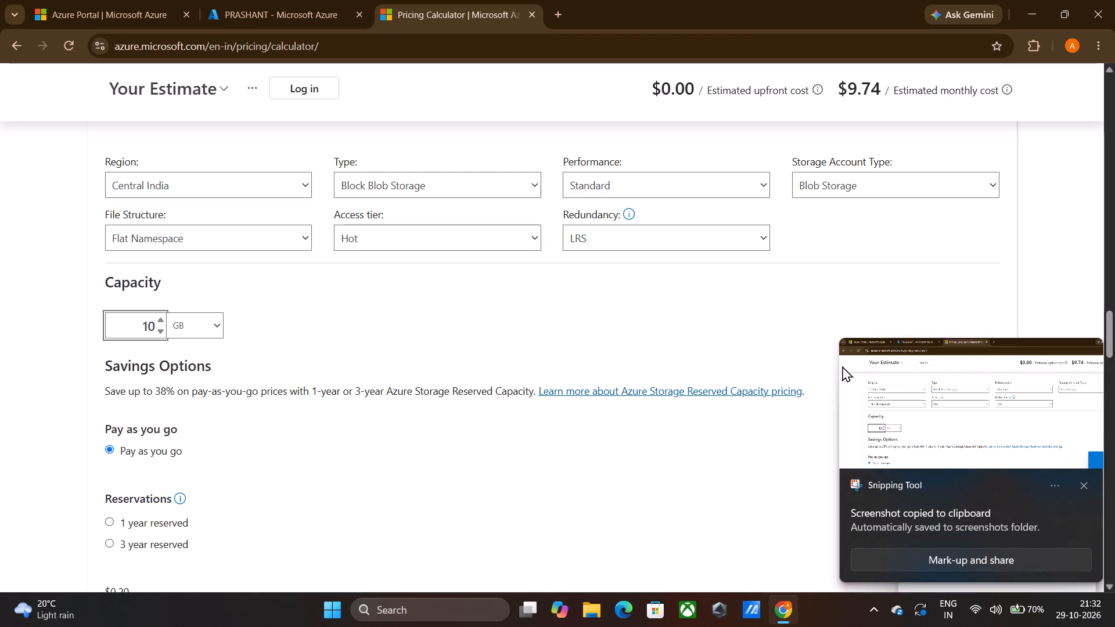
left_click(1084, 488)
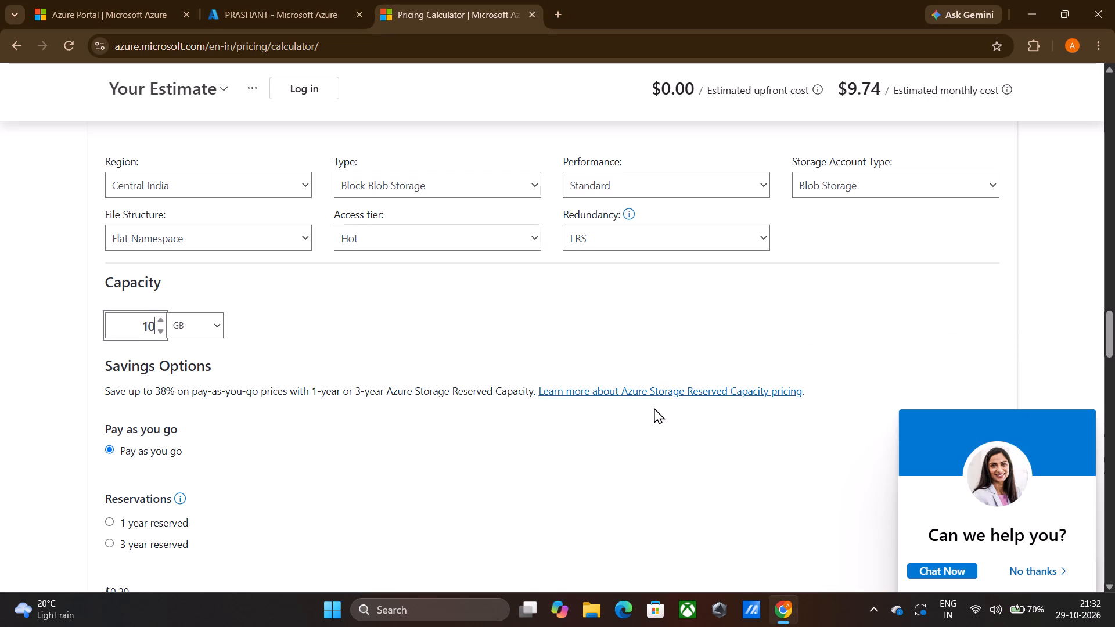
Set the Virtual Machines estimate's usage to 240 hours.
scroll(654, 408, "down", 1)
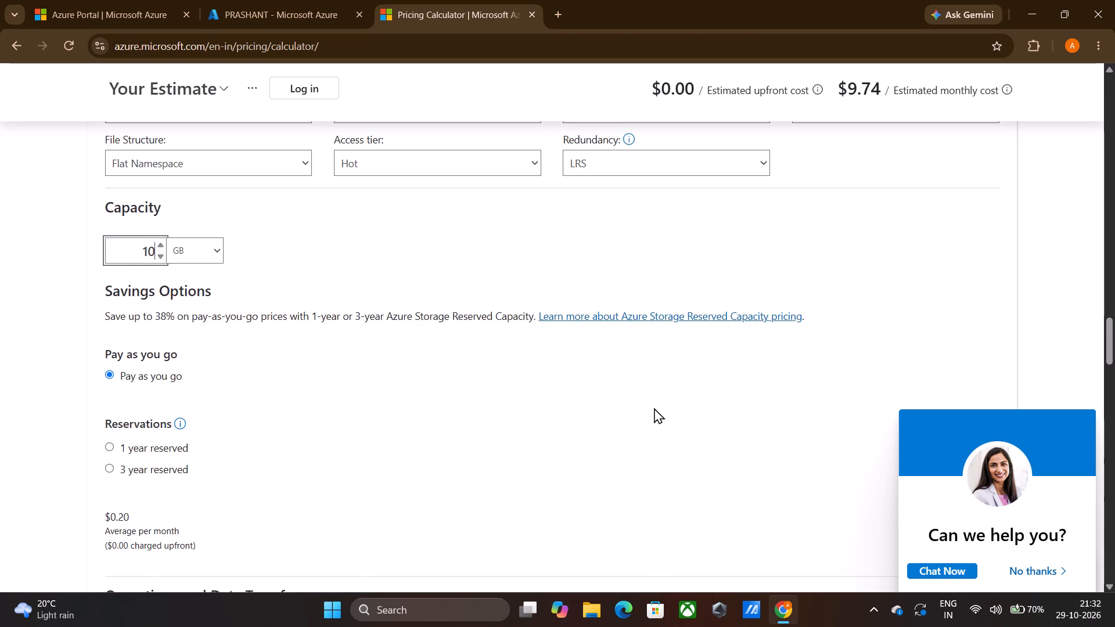
scroll(654, 408, "up", 15)
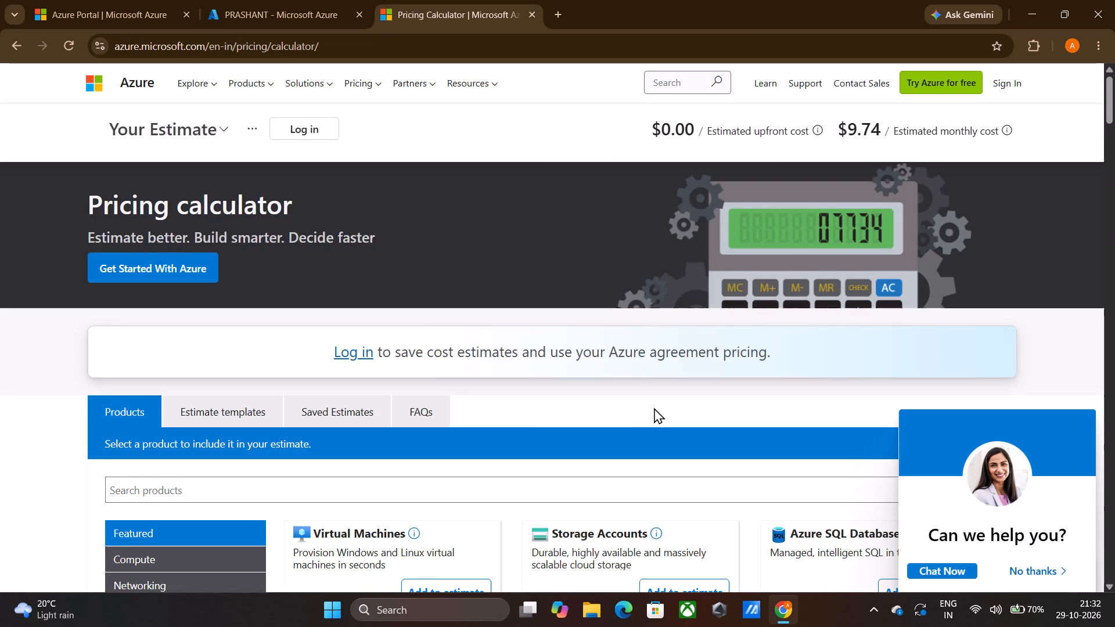
scroll(654, 408, "down", 3)
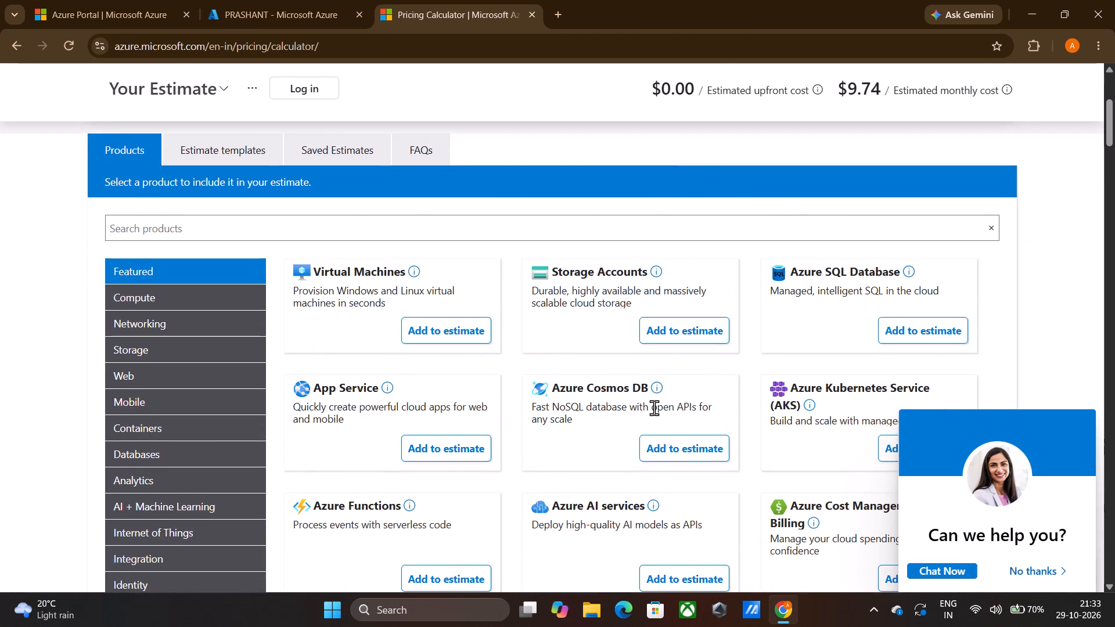
scroll(654, 408, "up", 2)
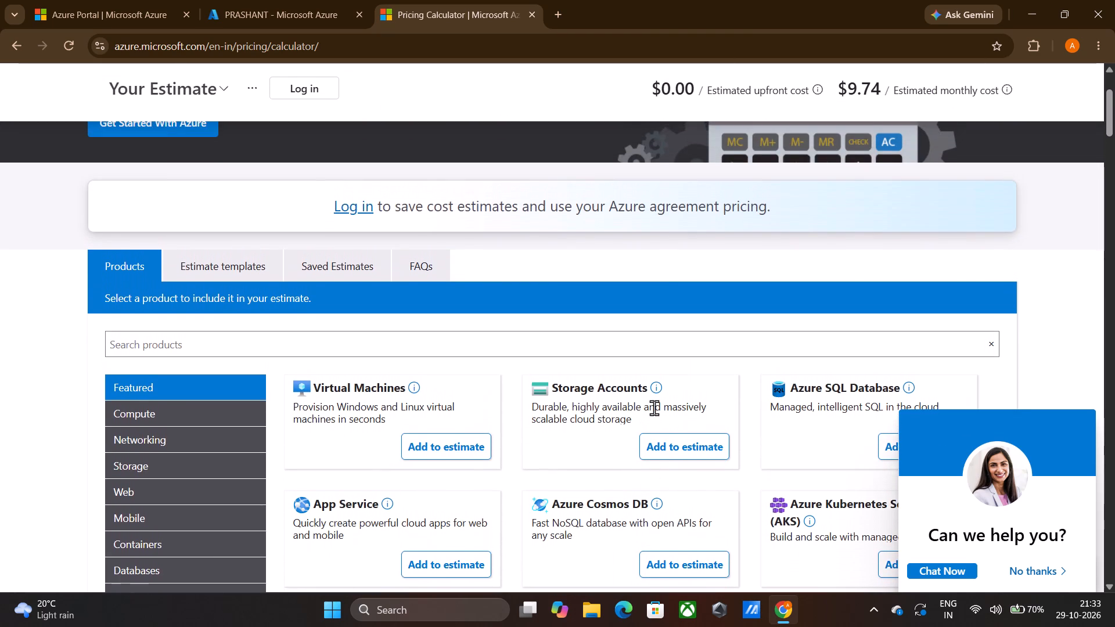
scroll(654, 408, "down", 6)
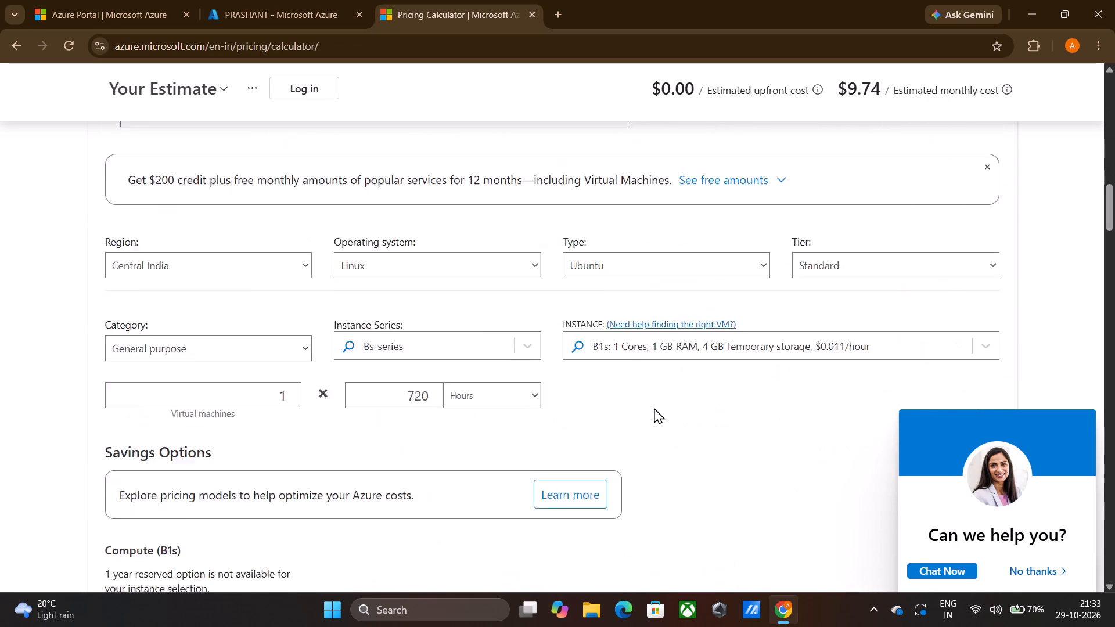
scroll(654, 408, "down", 4)
scroll(654, 408, "up", 2)
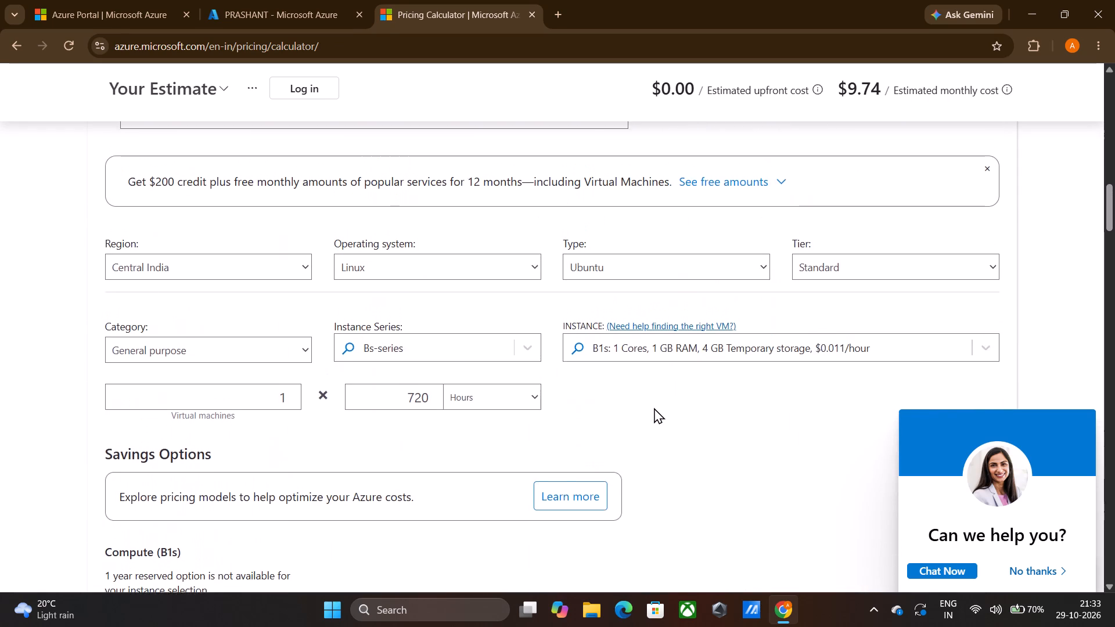
scroll(654, 408, "up", 1)
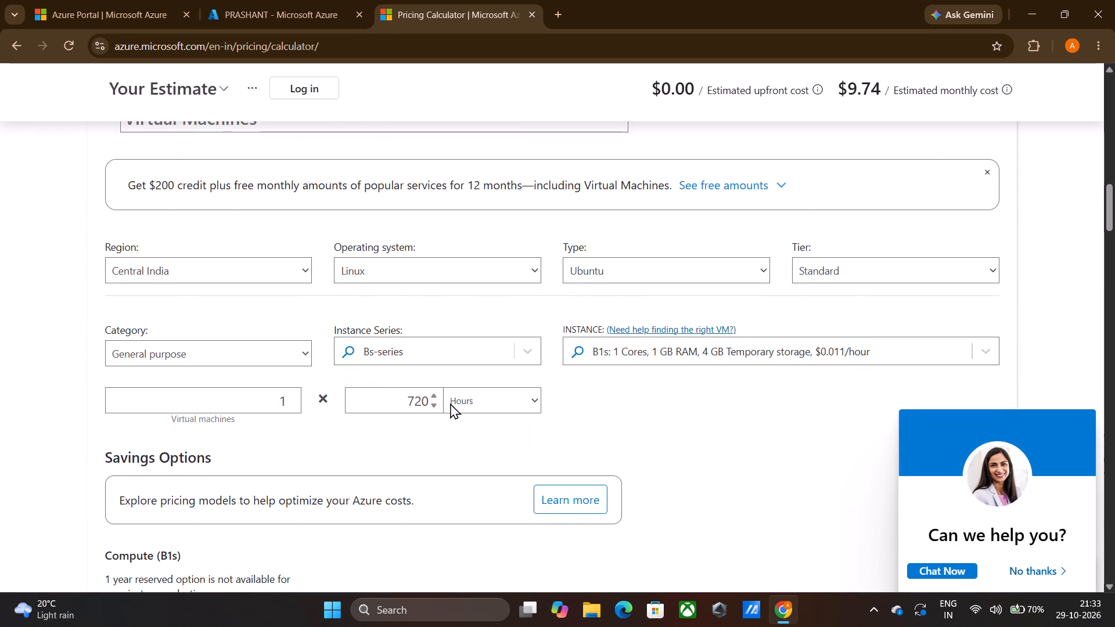
left_click(420, 400)
key("BackSpace")
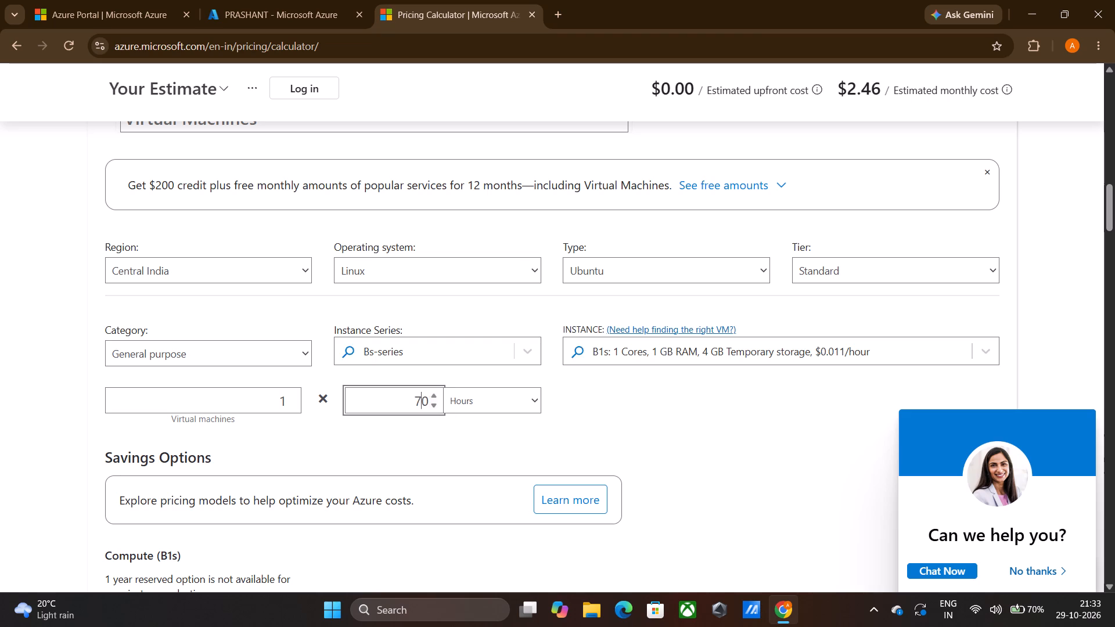
key("BackSpace")
type("24")
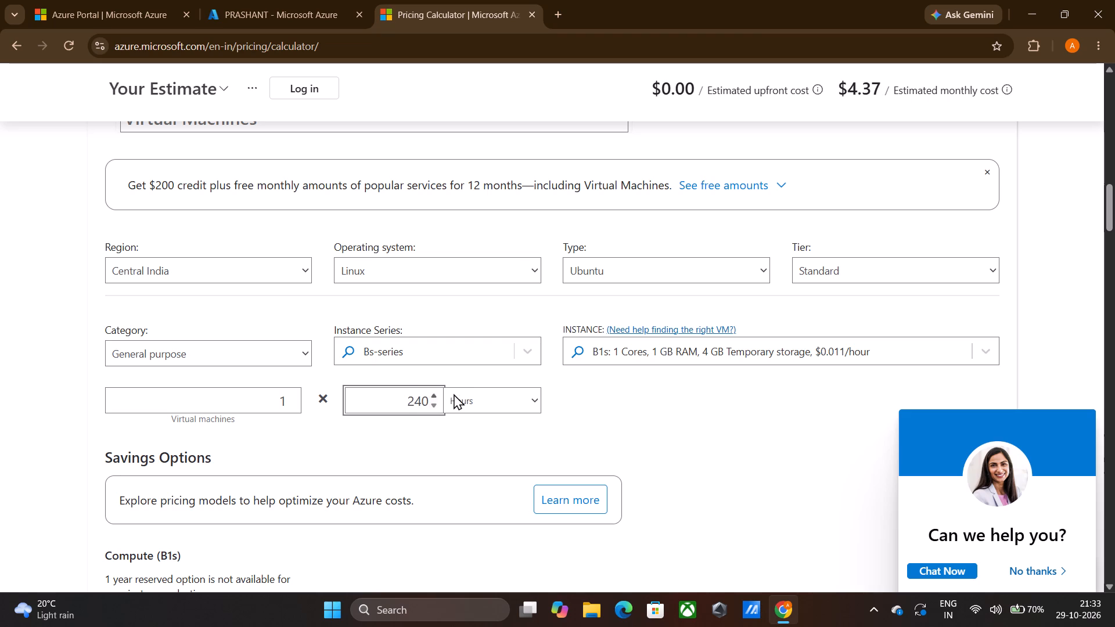
Capture a full-screen screenshot of the Virtual Machines estimate showing the instance and usage hours, and dismiss the capture notification.
scroll(584, 438, "down", 1)
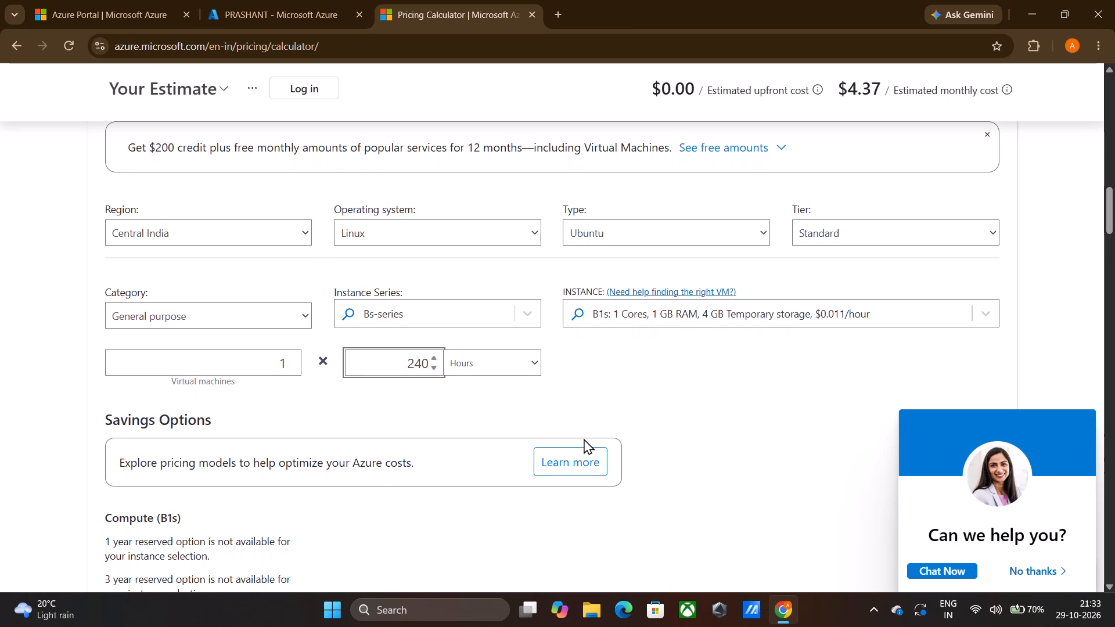
scroll(584, 438, "down", 2)
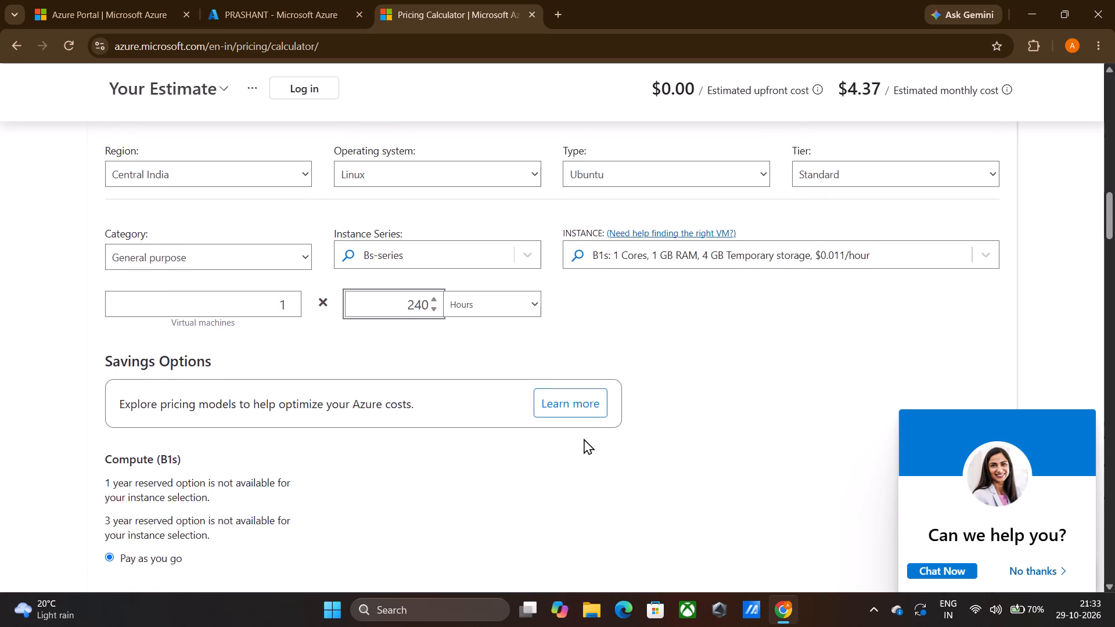
scroll(584, 438, "down", 1)
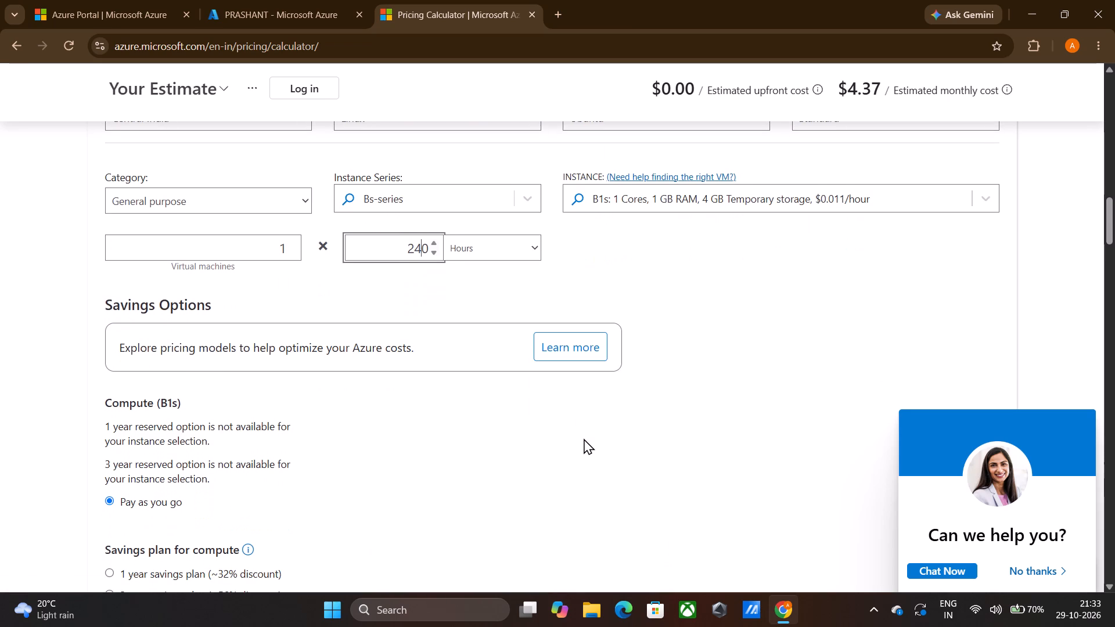
scroll(584, 438, "up", 1)
key("Print")
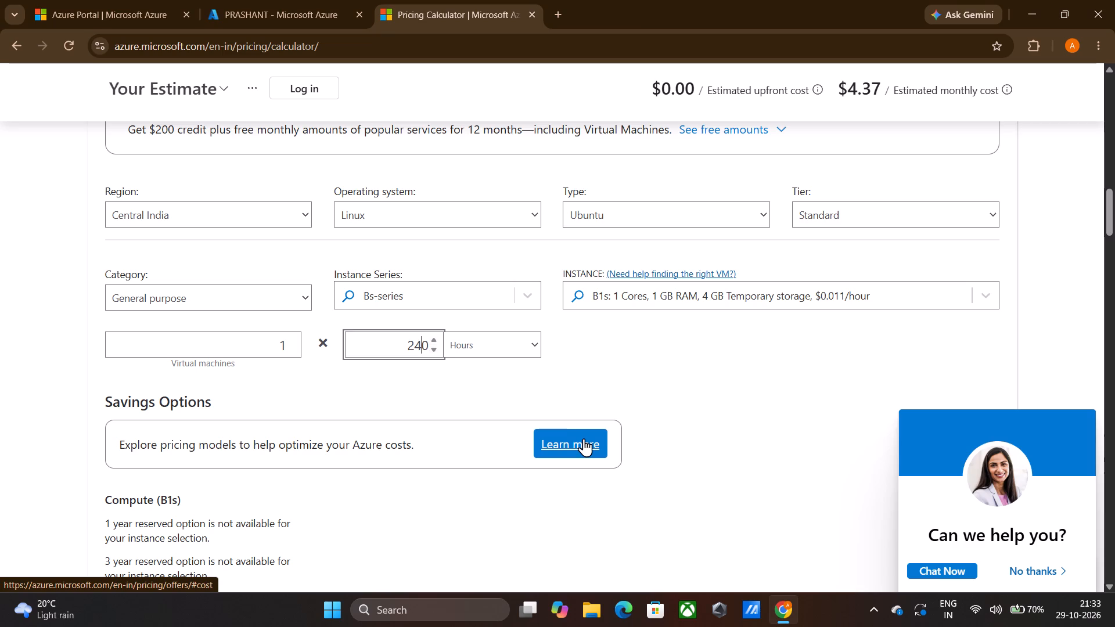
left_click_drag(0, 0, 1114, 626)
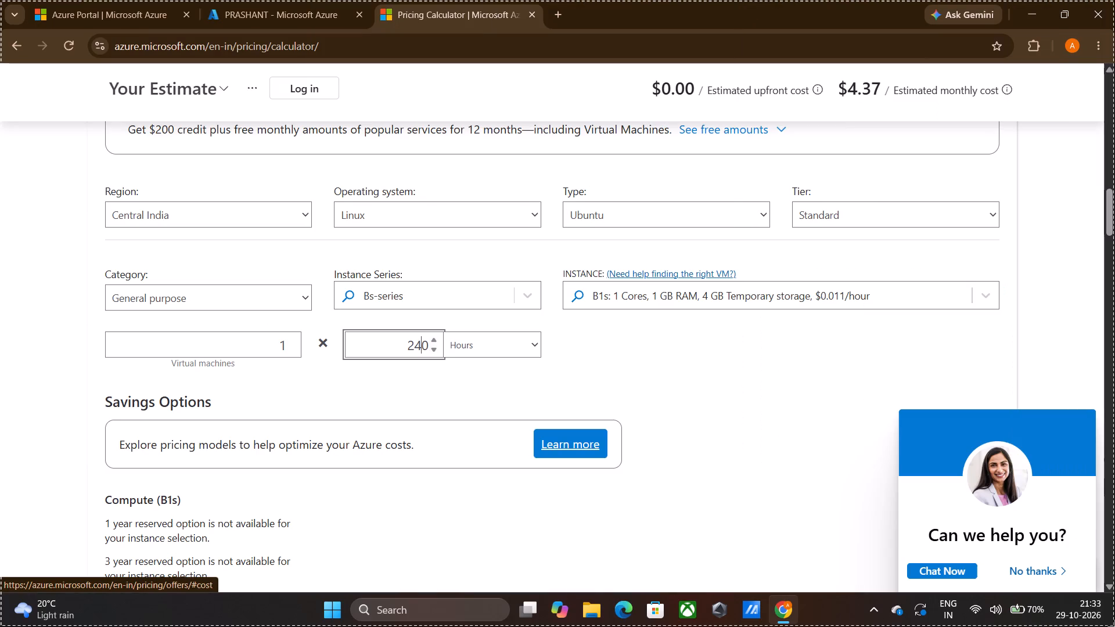
left_click_drag(1114, 626, 1114, 625)
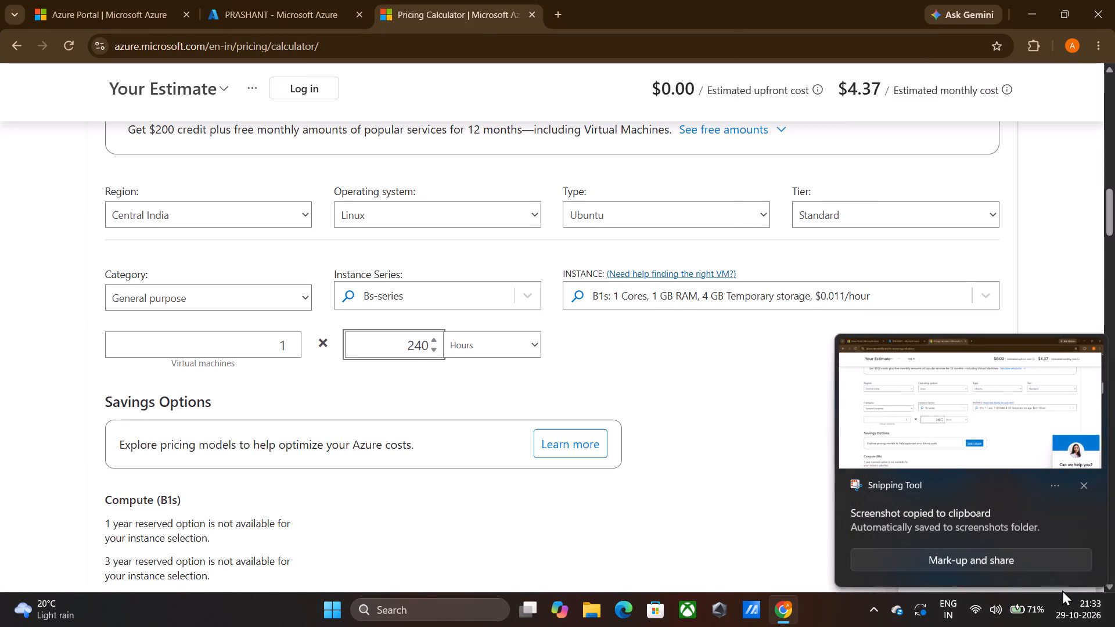
left_click(1083, 484)
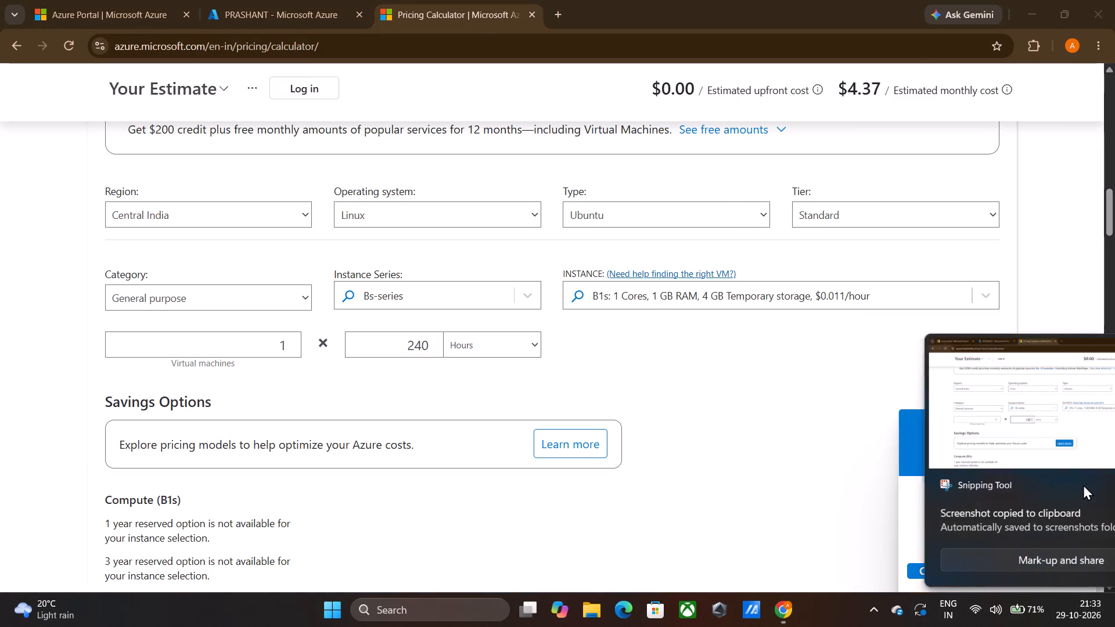
Decline the sales chat offer.
left_click(1041, 566)
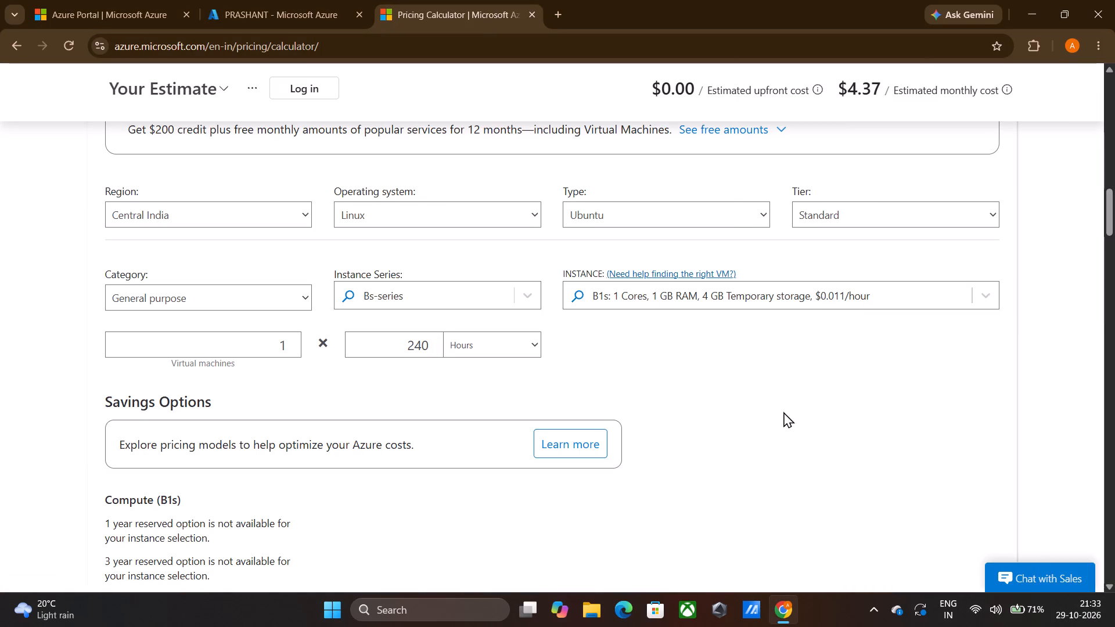
Review the Virtual Machines estimate's cost summary, instance configuration and savings options.
scroll(711, 392, "up", 3)
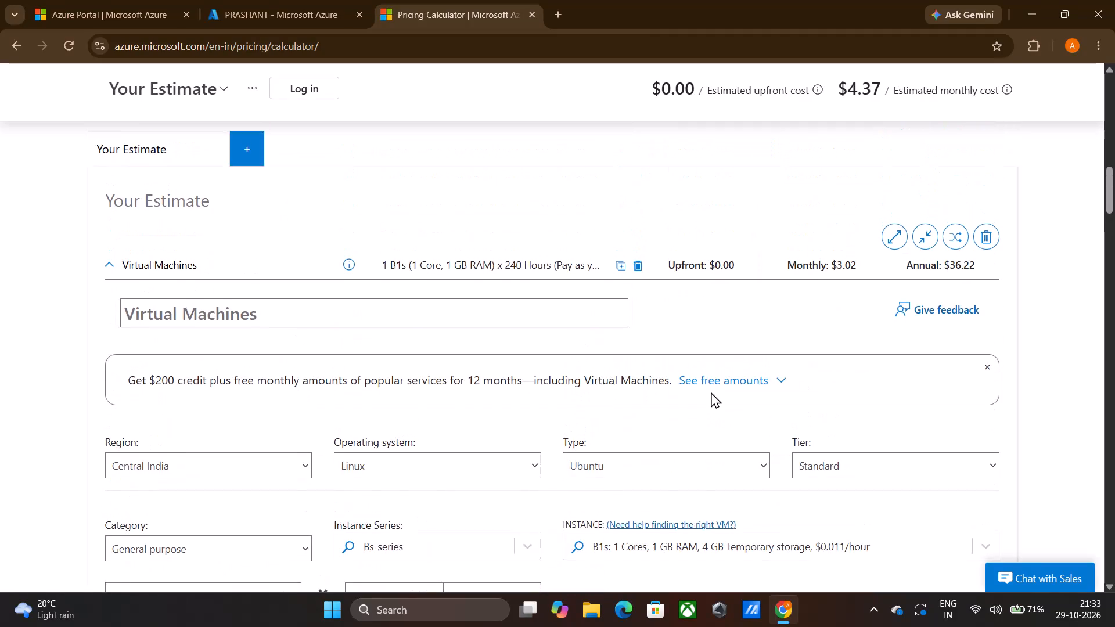
scroll(711, 392, "up", 4)
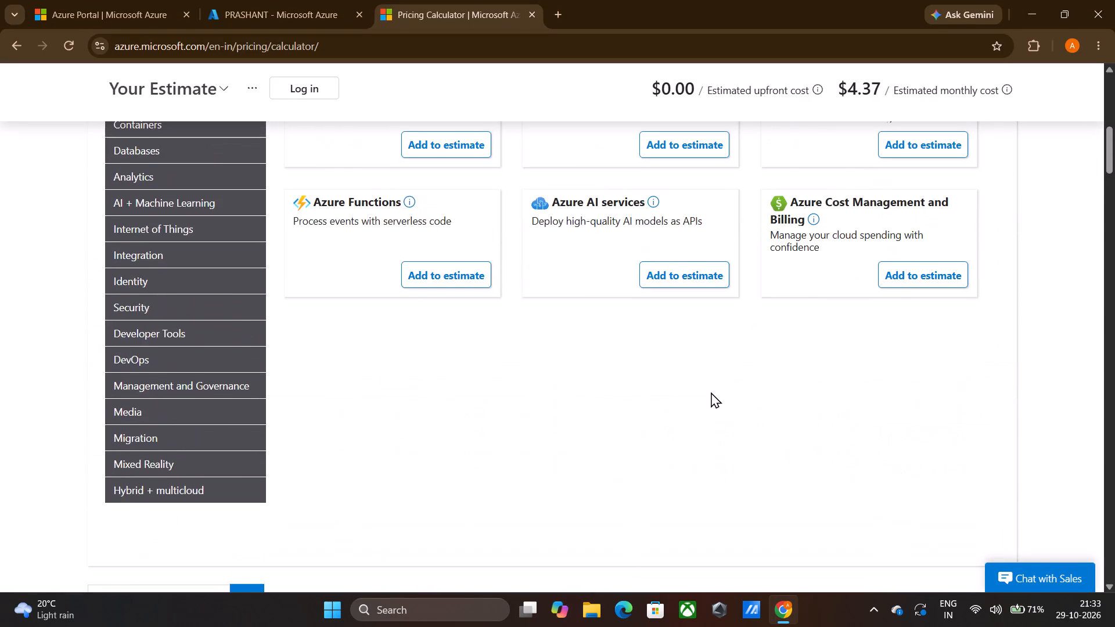
scroll(711, 392, "up", 2)
scroll(711, 392, "down", 3)
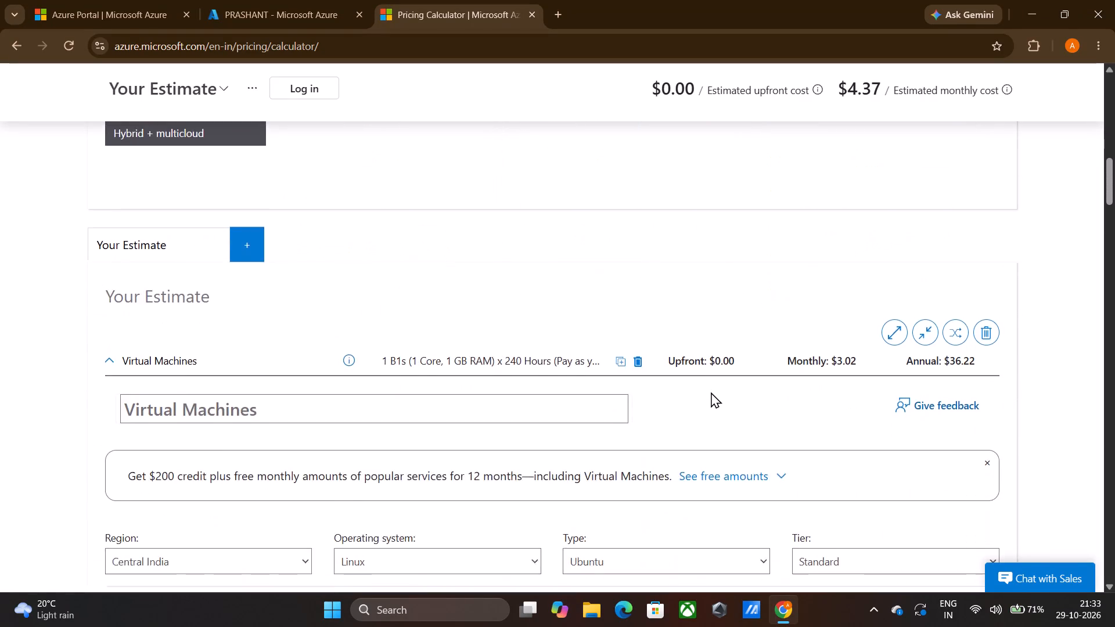
scroll(711, 392, "down", 5)
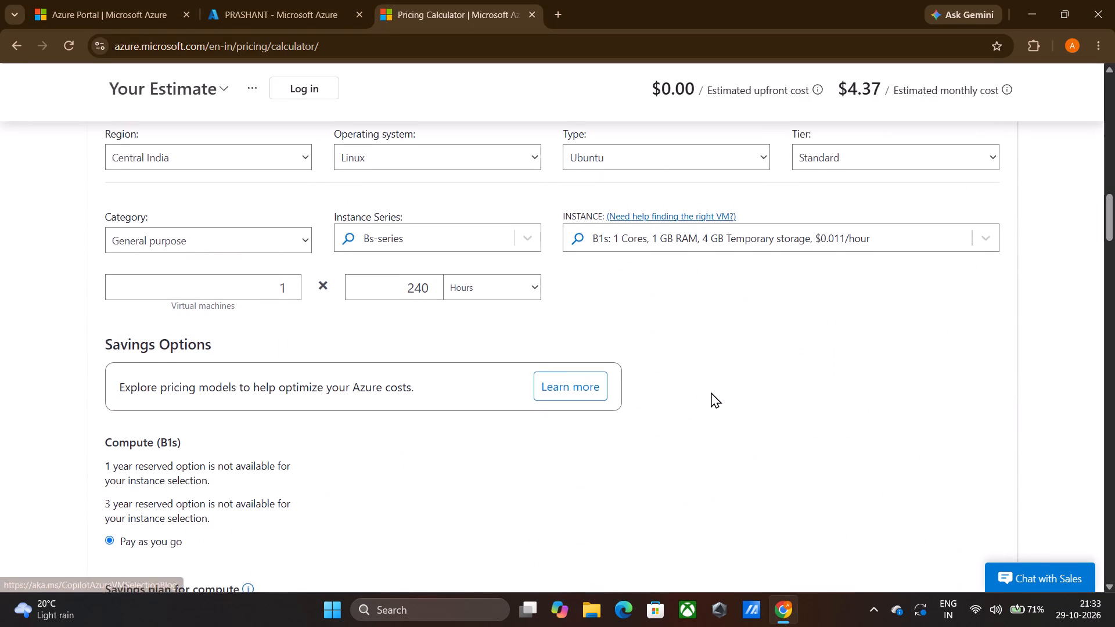
scroll(711, 392, "down", 2)
scroll(711, 392, "up", 1)
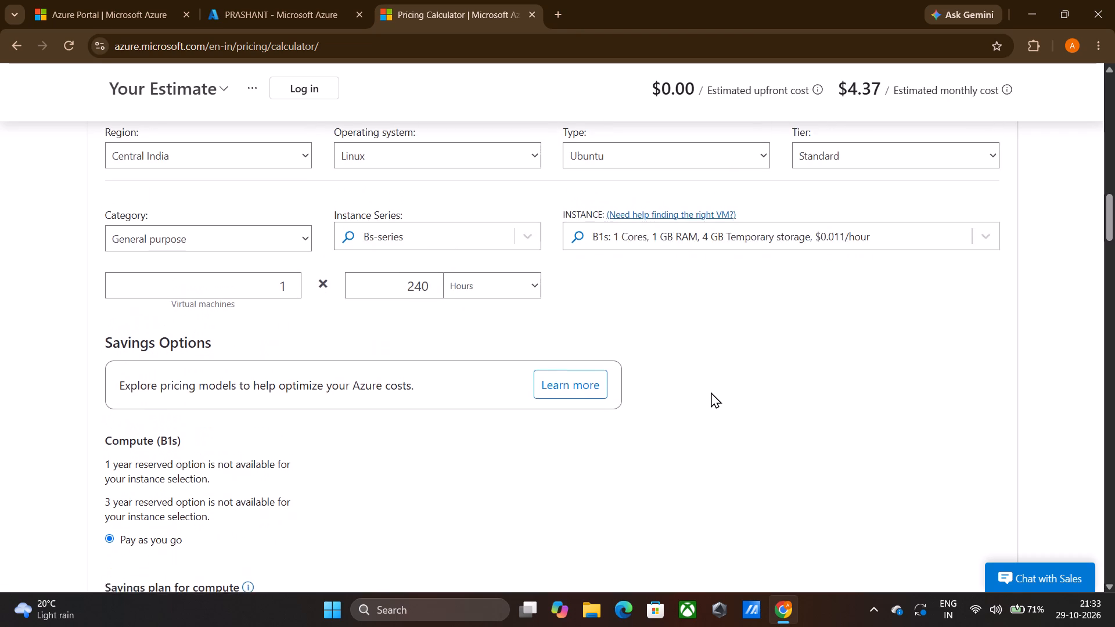
Re-examine the Virtual Machines estimate's region, instance configuration, usage hours, cost summary and savings options.
scroll(711, 392, "up", 3)
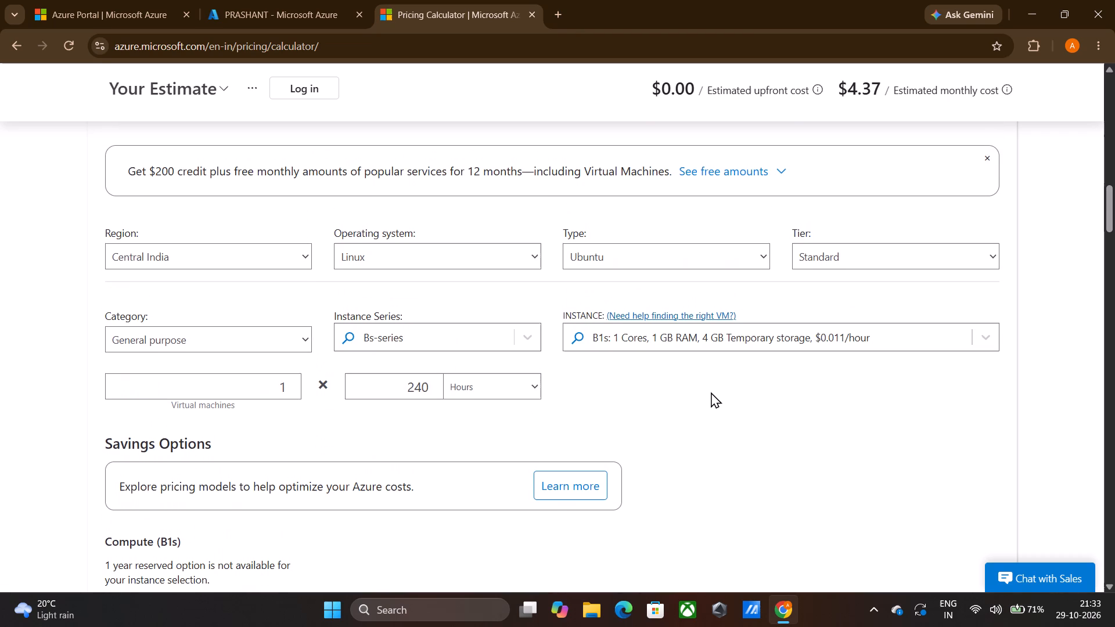
scroll(711, 392, "down", 1)
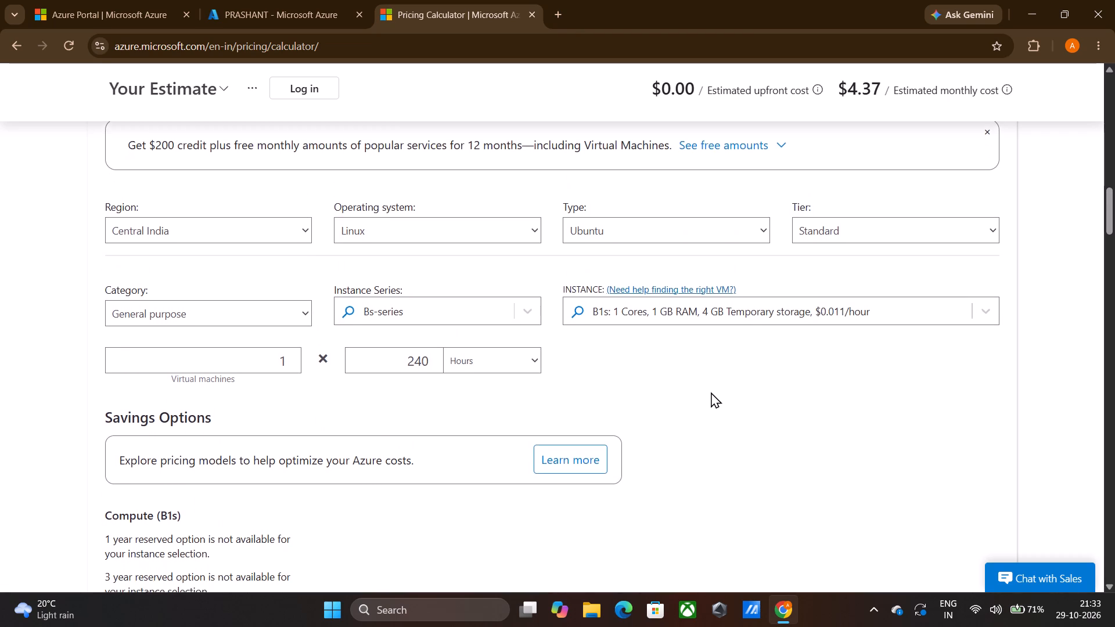
scroll(711, 392, "down", 1)
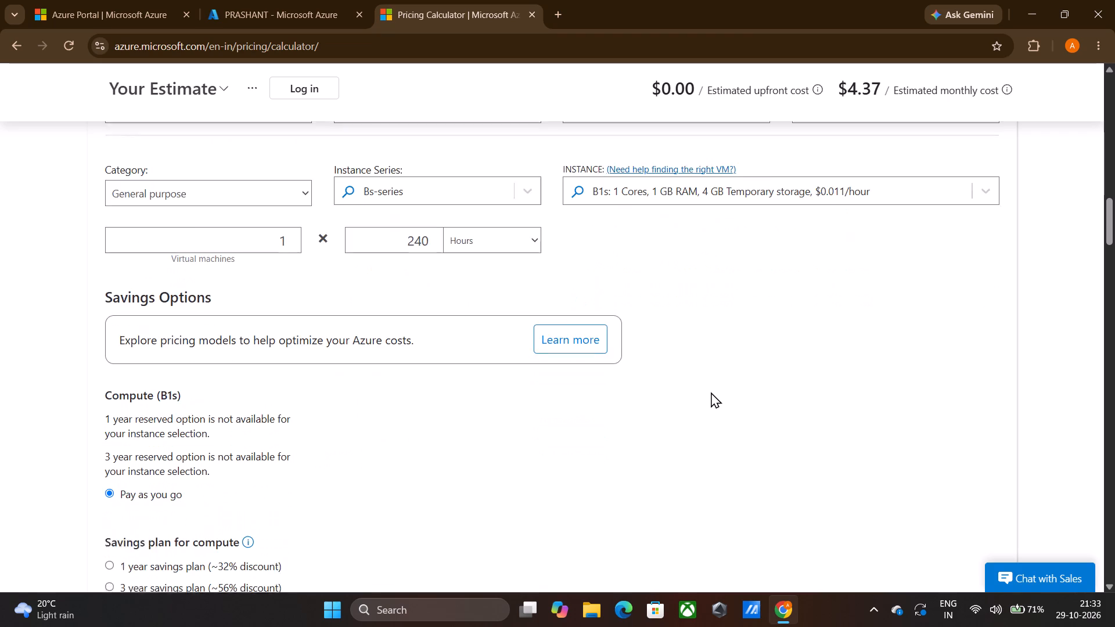
scroll(711, 392, "up", 1)
scroll(711, 392, "down", 1)
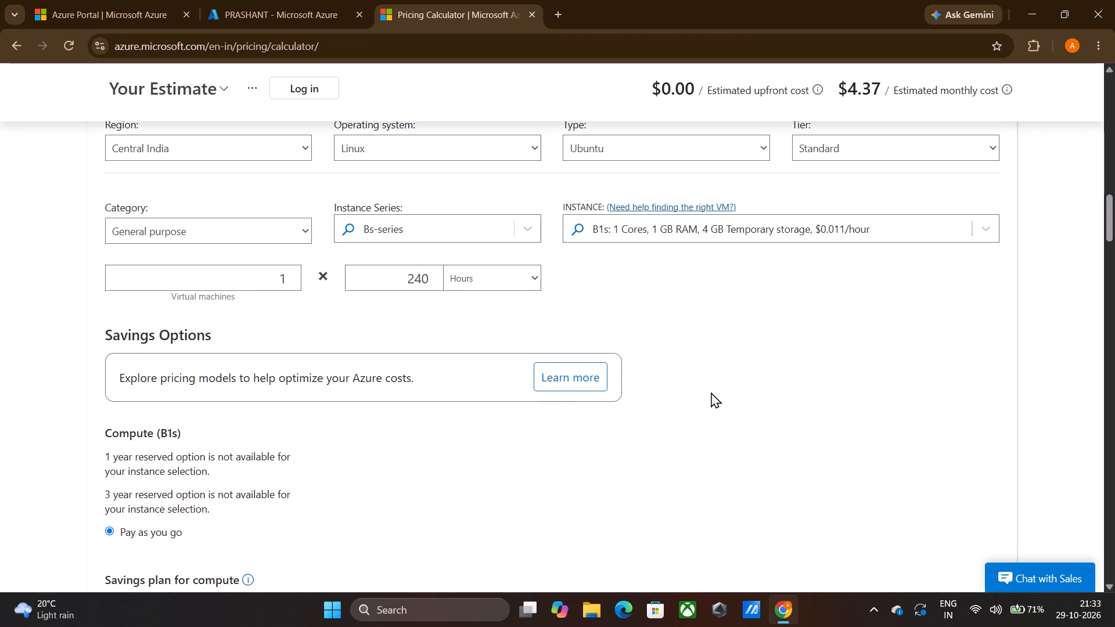
scroll(711, 392, "down", 2)
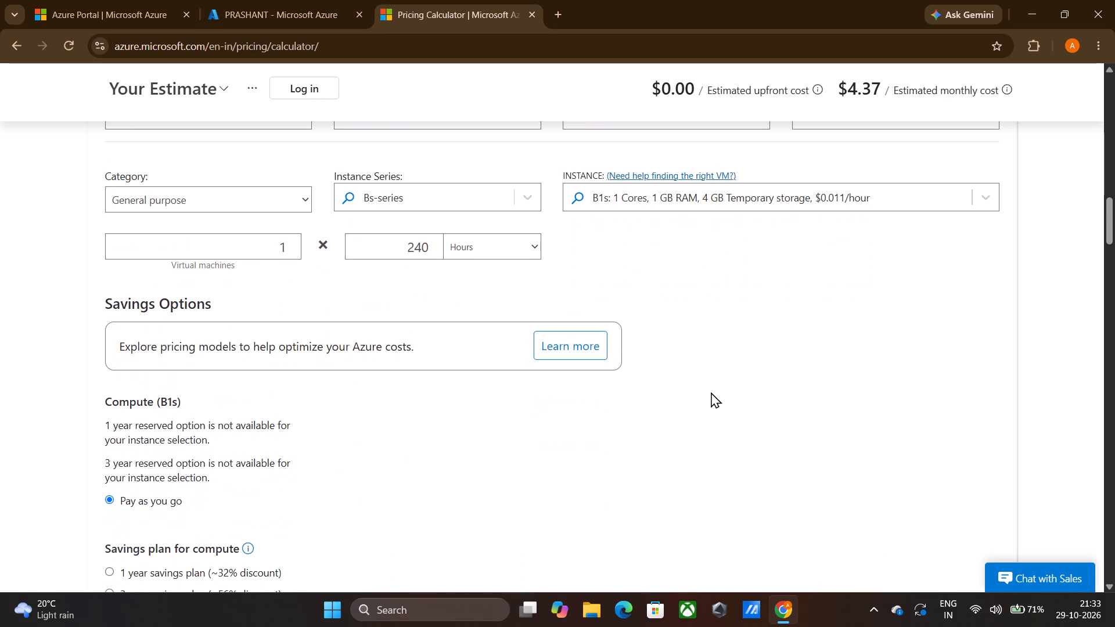
scroll(711, 392, "down", 1)
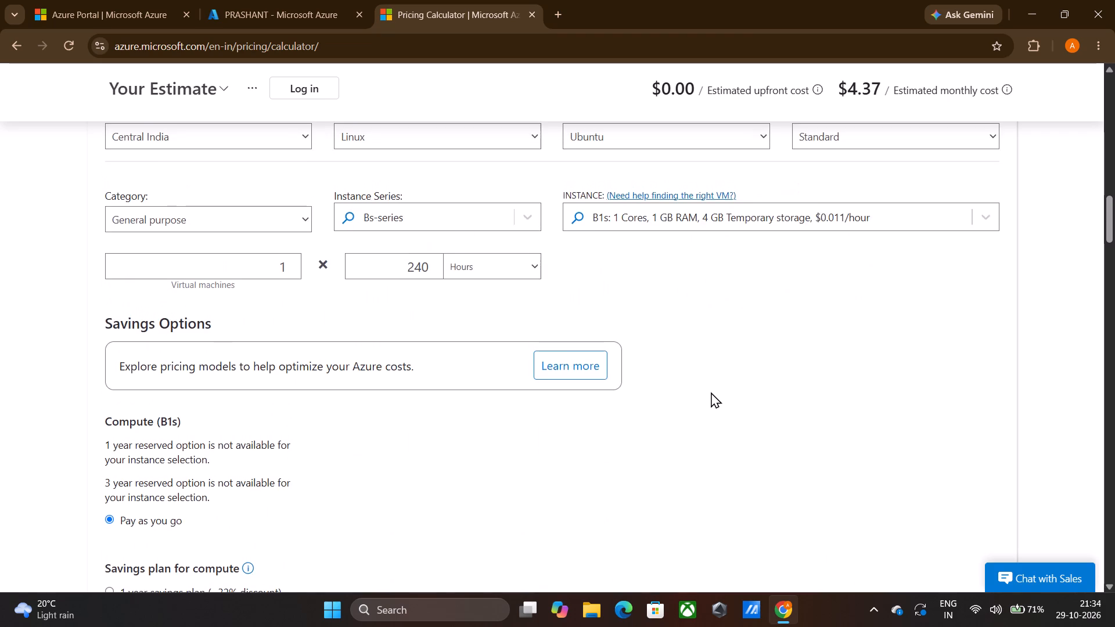
scroll(711, 392, "up", 2)
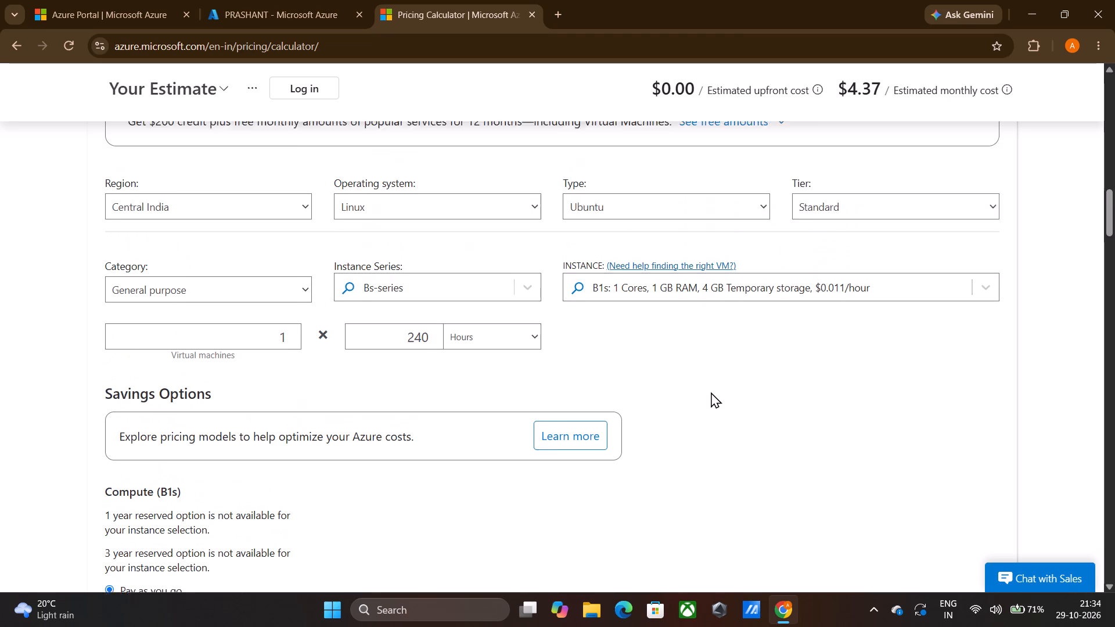
scroll(711, 392, "up", 1)
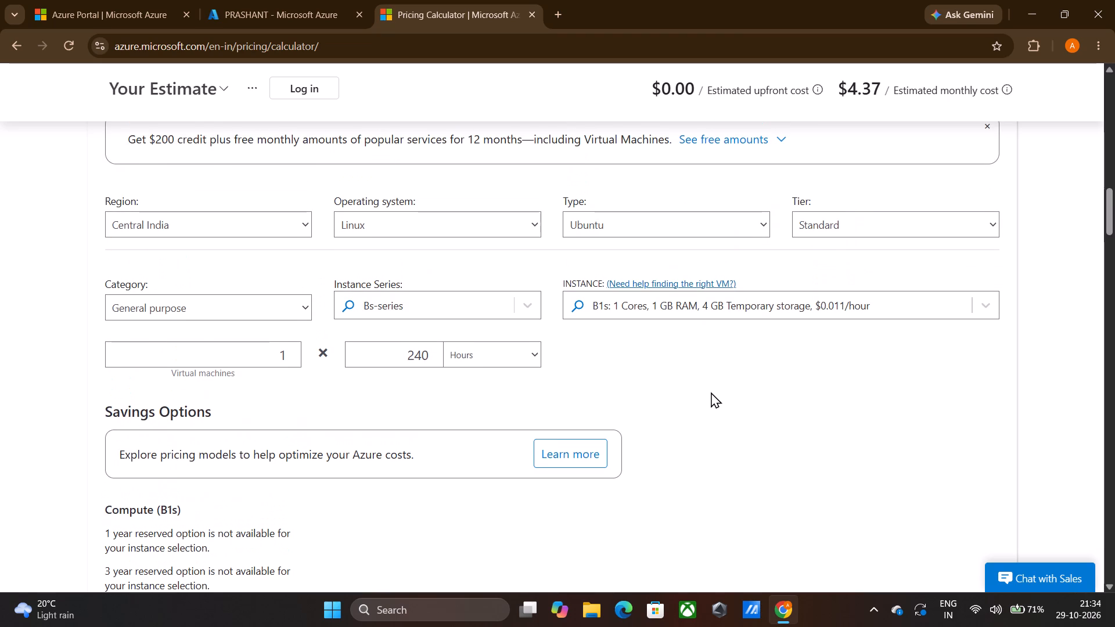
scroll(711, 392, "up", 1)
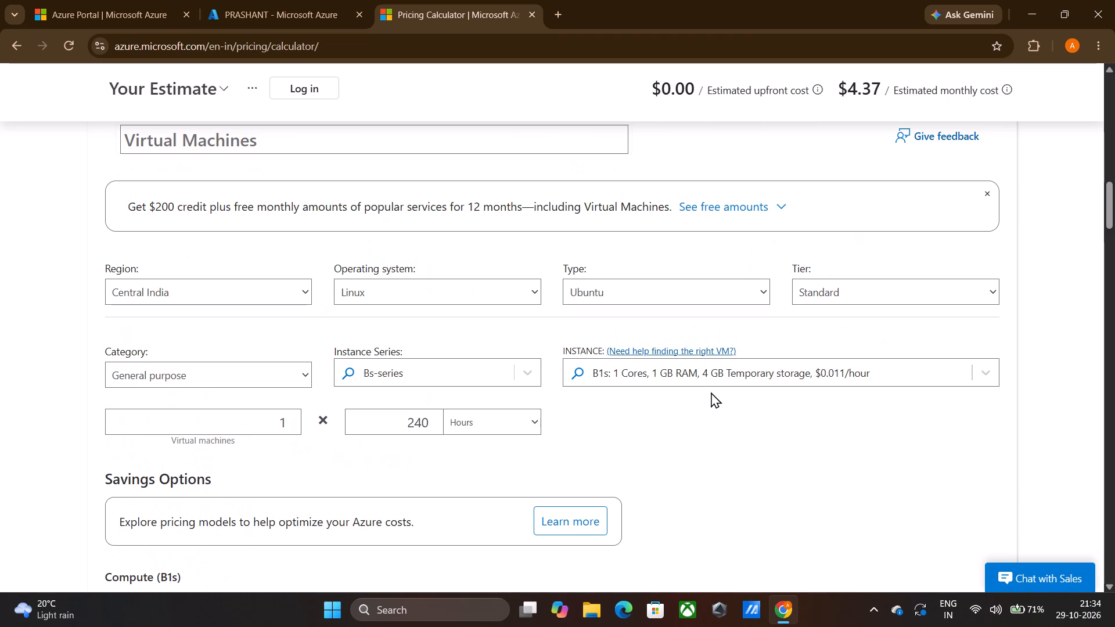
left_click(711, 392)
scroll(711, 392, "up", 1)
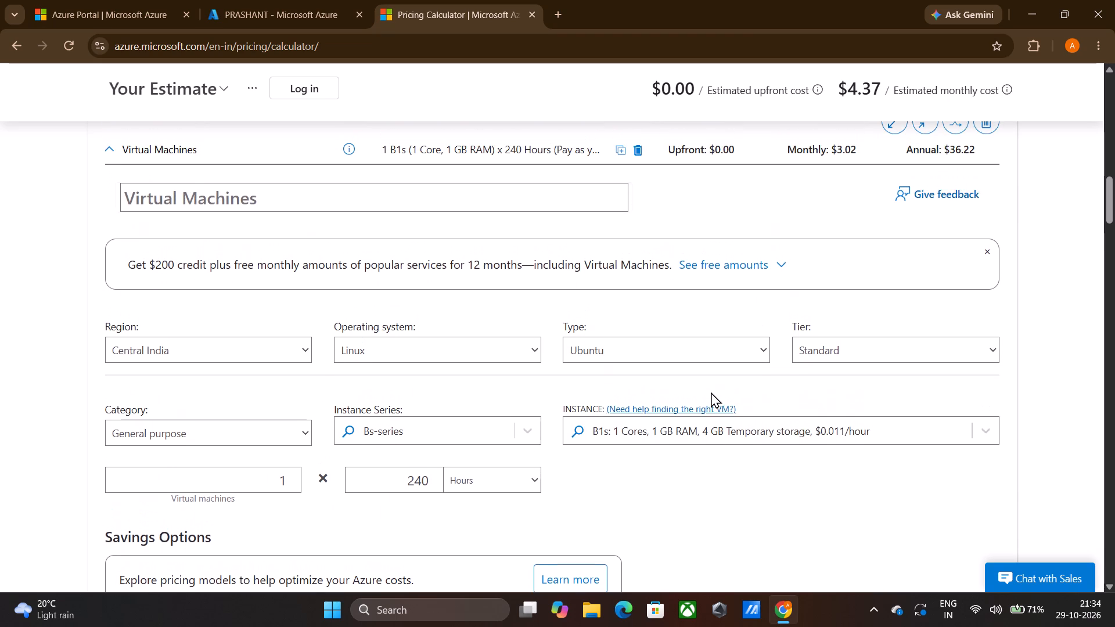
scroll(711, 392, "up", 1)
scroll(711, 392, "down", 2)
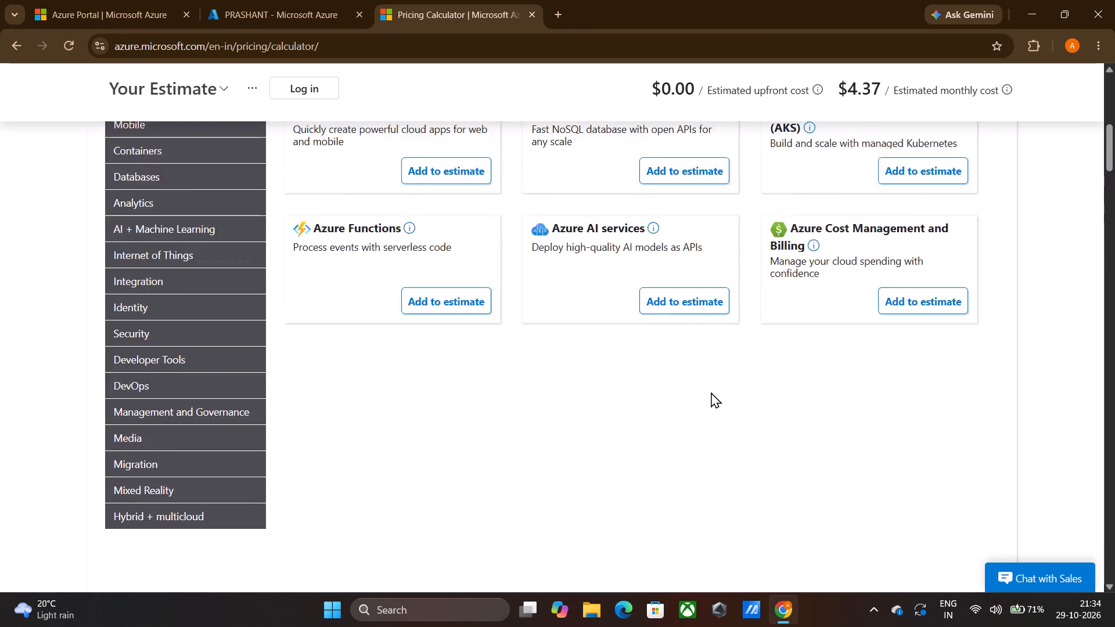
scroll(711, 392, "down", 3)
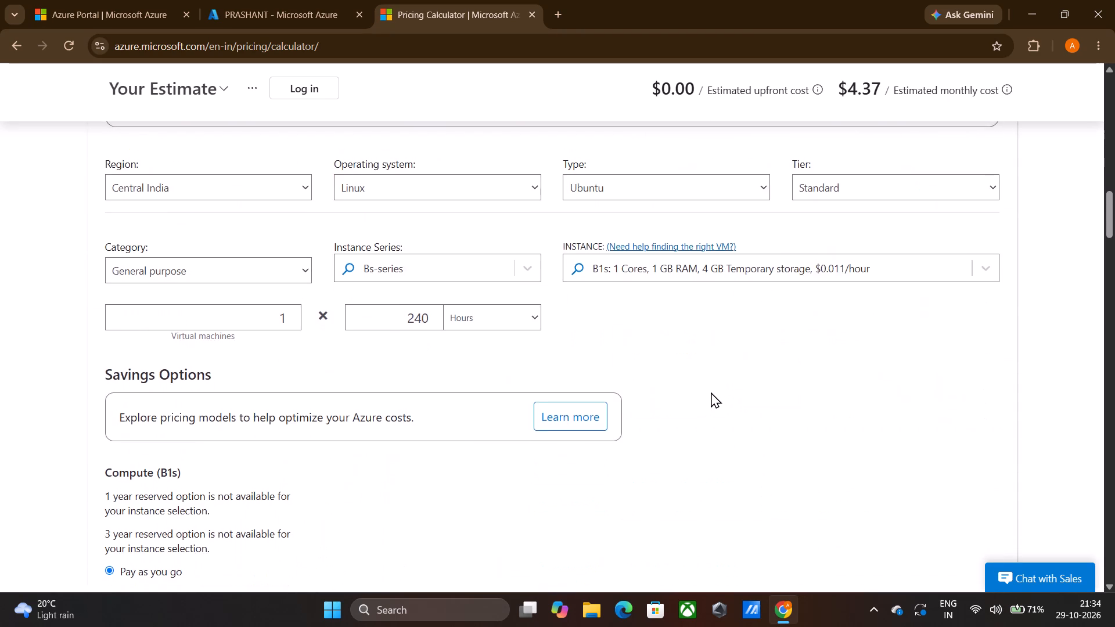
scroll(711, 392, "down", 1)
scroll(711, 392, "up", 1)
scroll(711, 392, "down", 1)
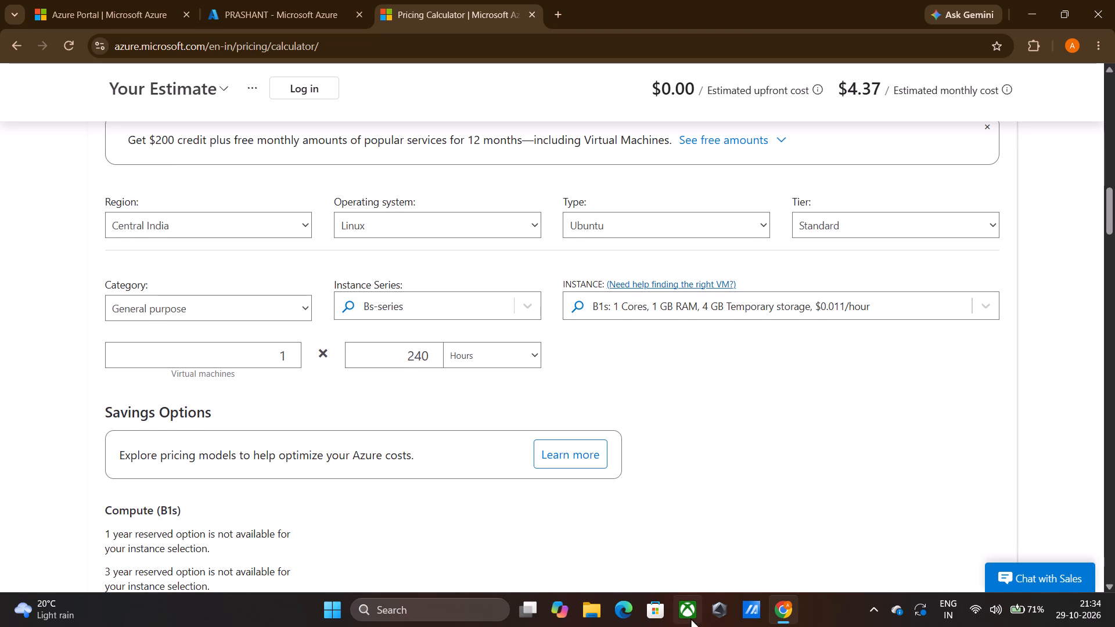
Return to the Azure portal's user Groups page and dismiss the open pricing calculator search results.
left_click(243, 8)
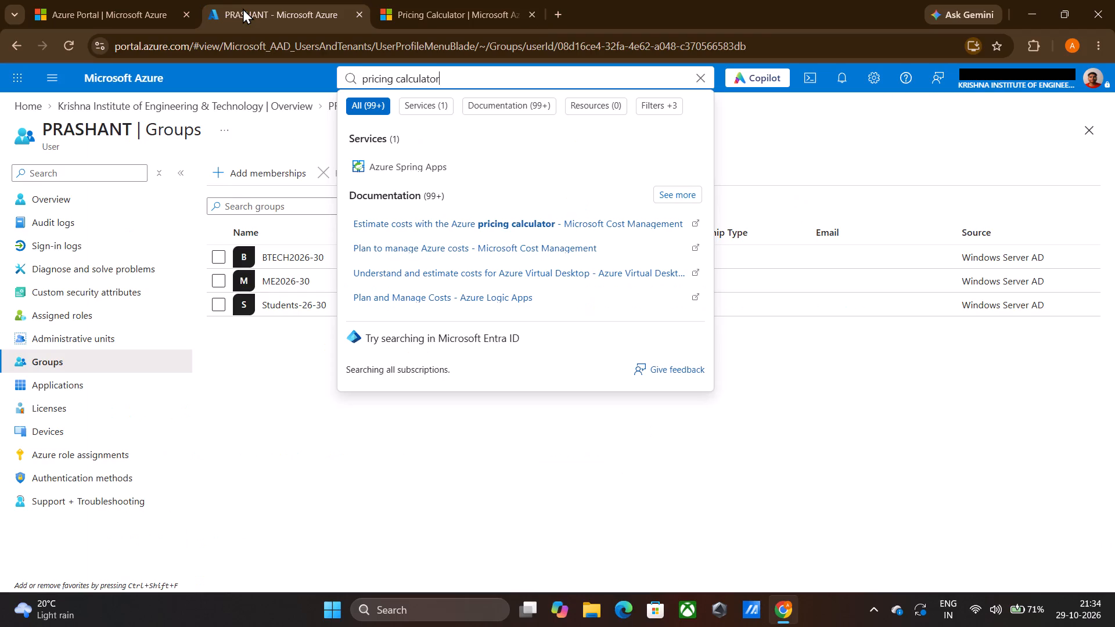
left_click(548, 461)
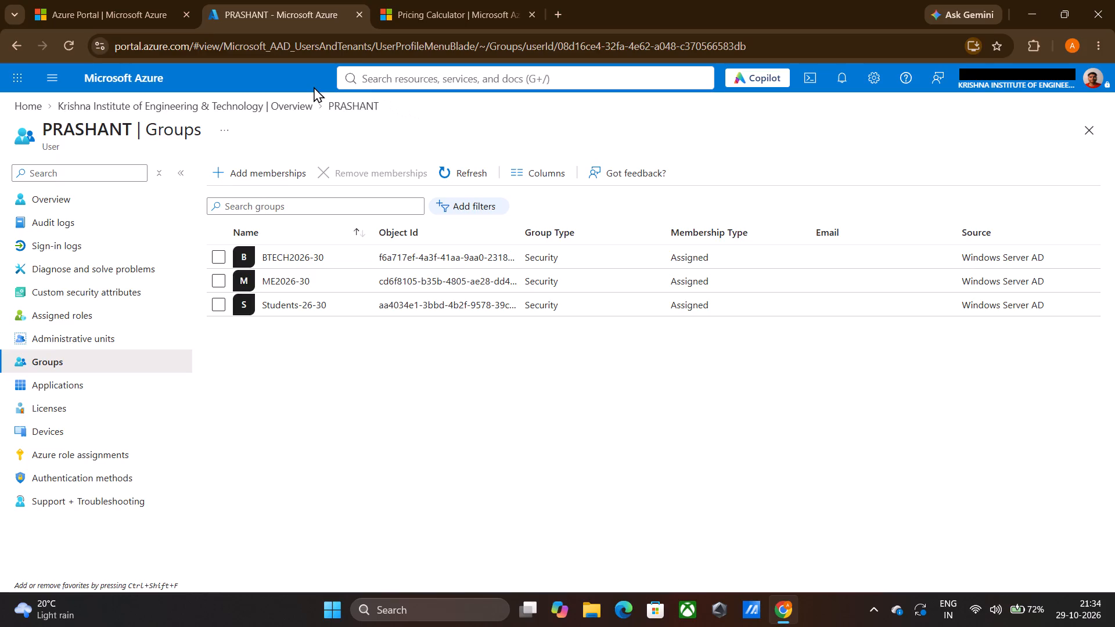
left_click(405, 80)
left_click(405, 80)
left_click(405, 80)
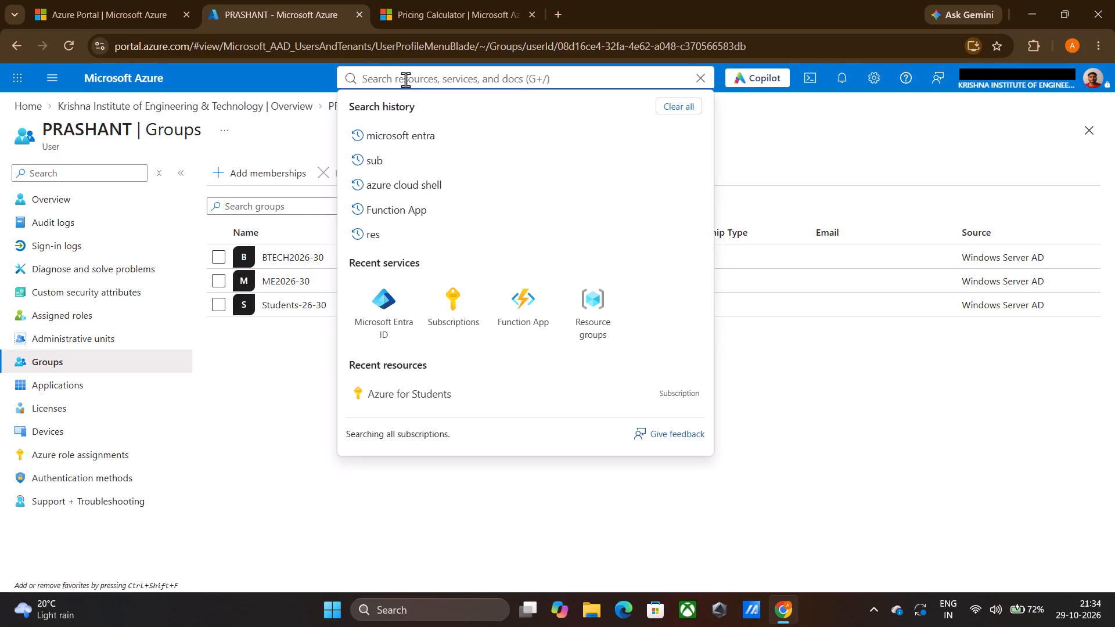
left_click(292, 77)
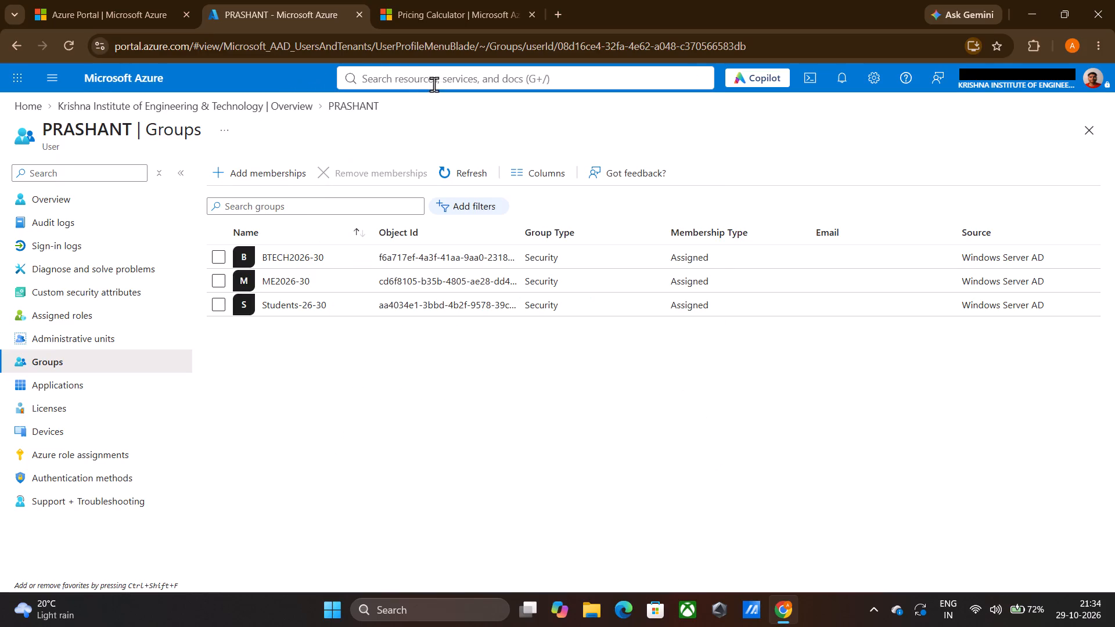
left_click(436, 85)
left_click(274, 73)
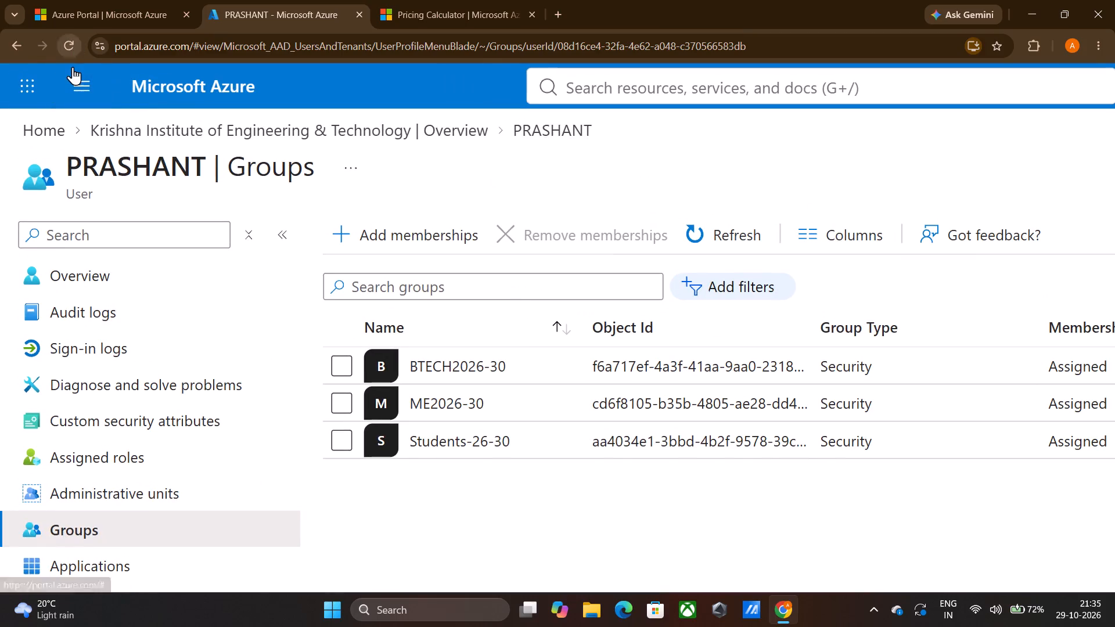
Go to the Azure portal dashboard and open the Create a resource page from its All resources tile.
left_click(80, 82)
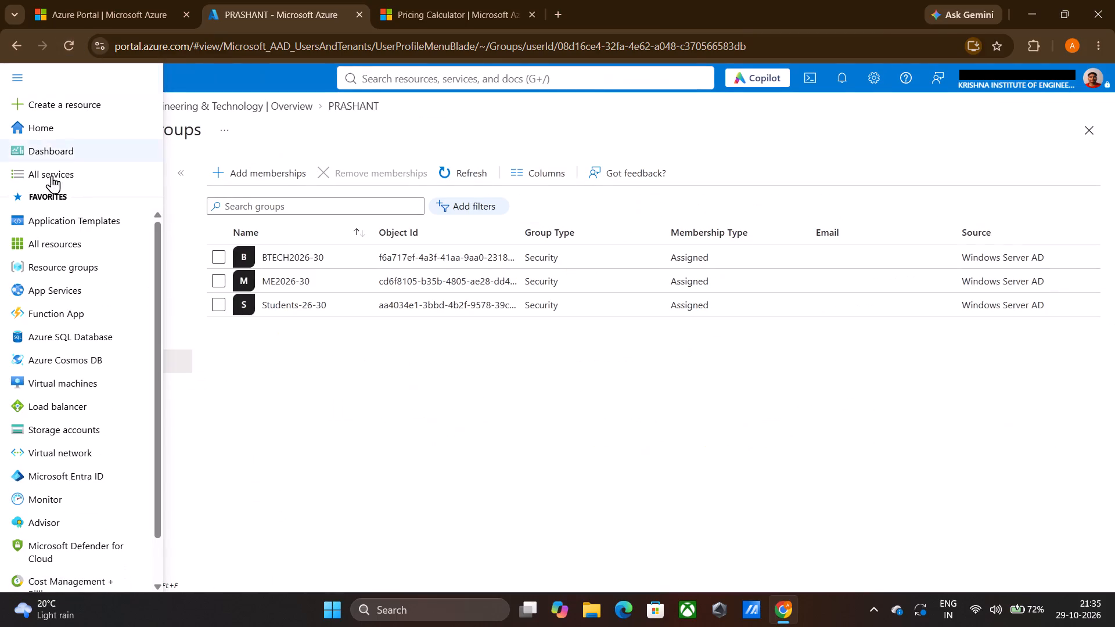
left_click(46, 150)
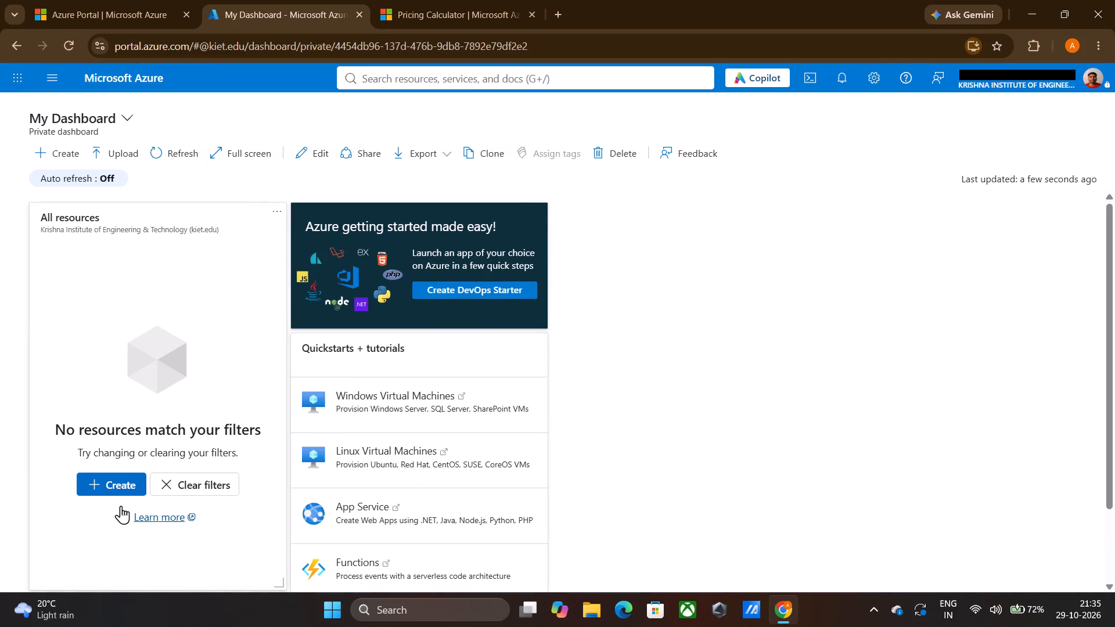
left_click(113, 487)
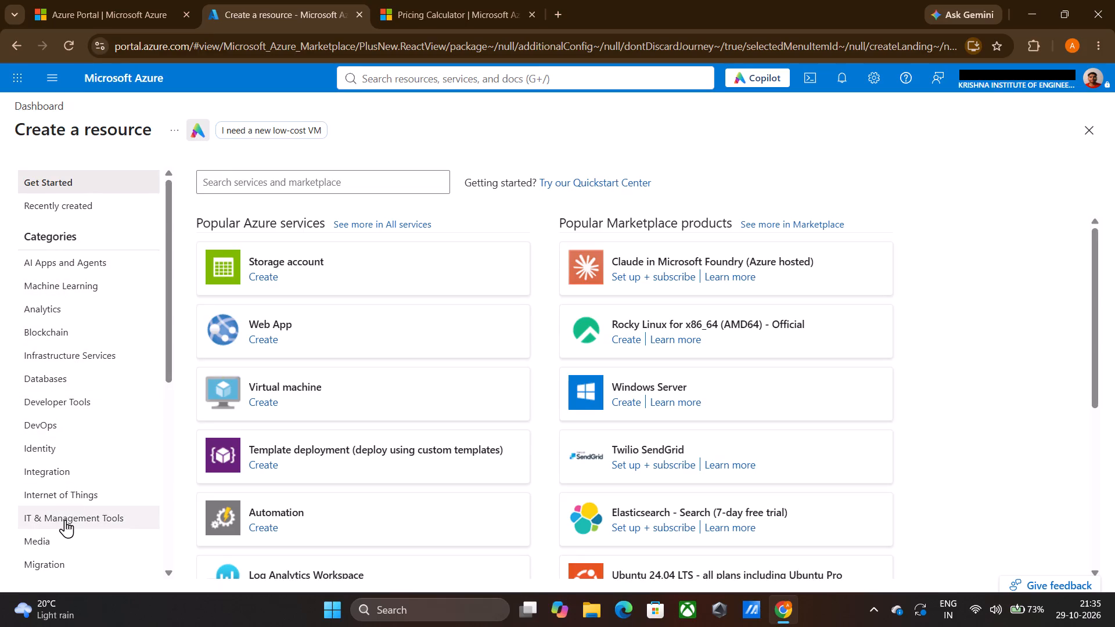
Browse the Create a resource page's categories, popular Azure services and popular Marketplace products.
scroll(65, 520, "down", 2)
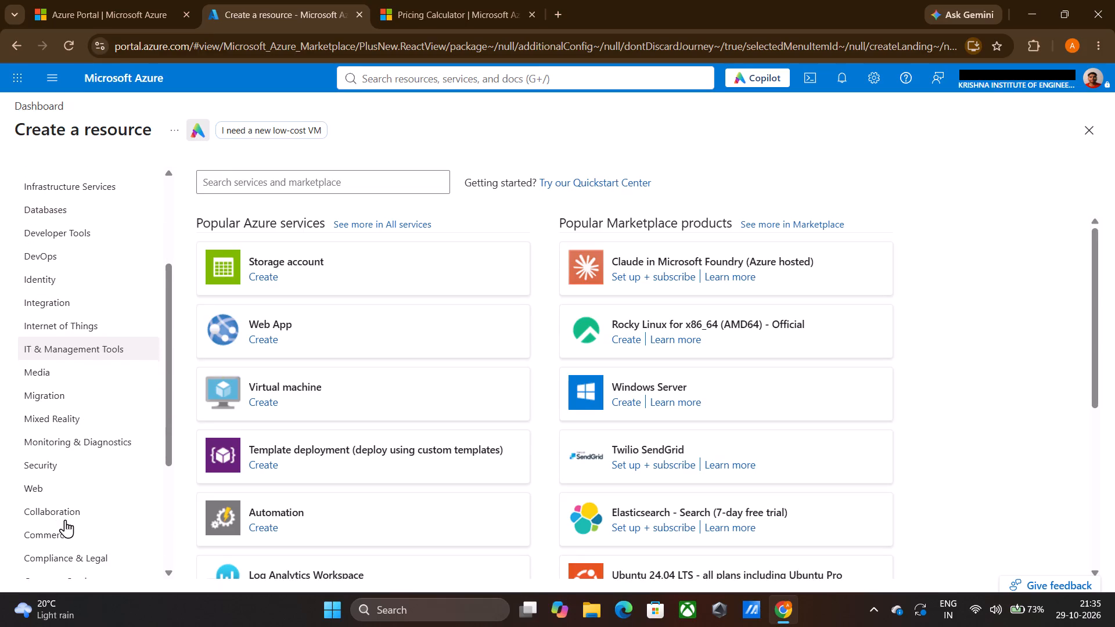
scroll(65, 520, "down", 1)
scroll(65, 520, "up", 3)
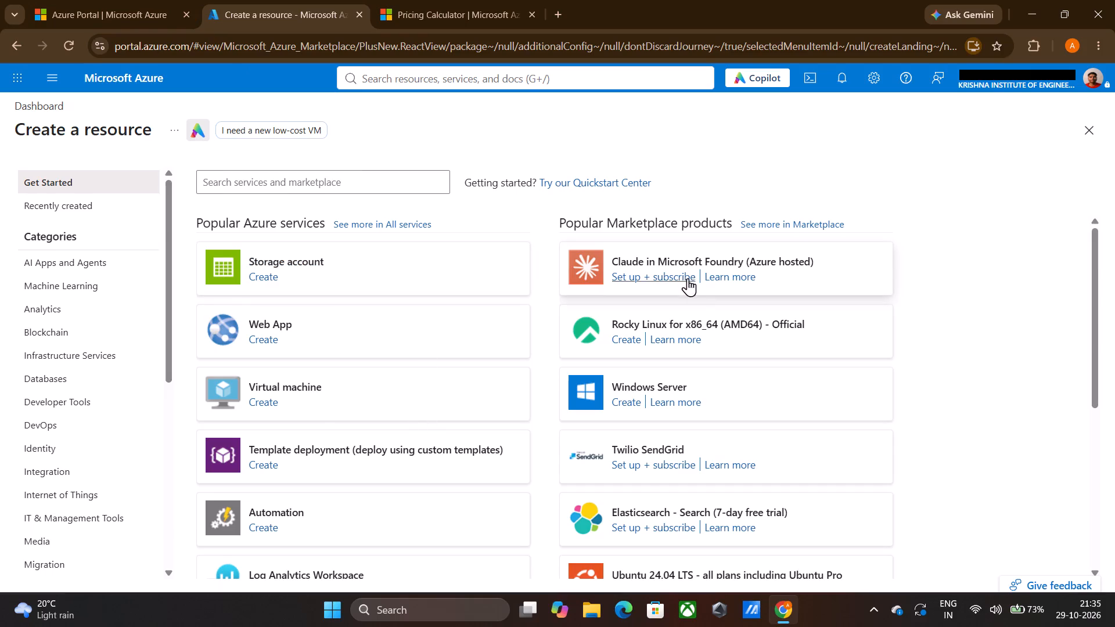
scroll(635, 436, "down", 1)
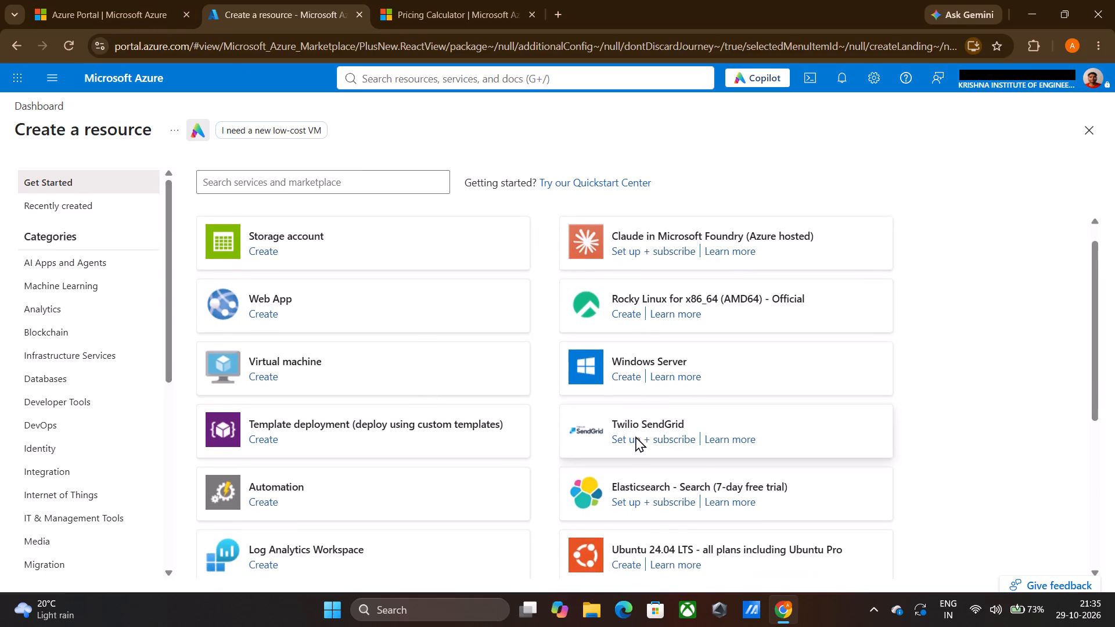
scroll(635, 436, "down", 2)
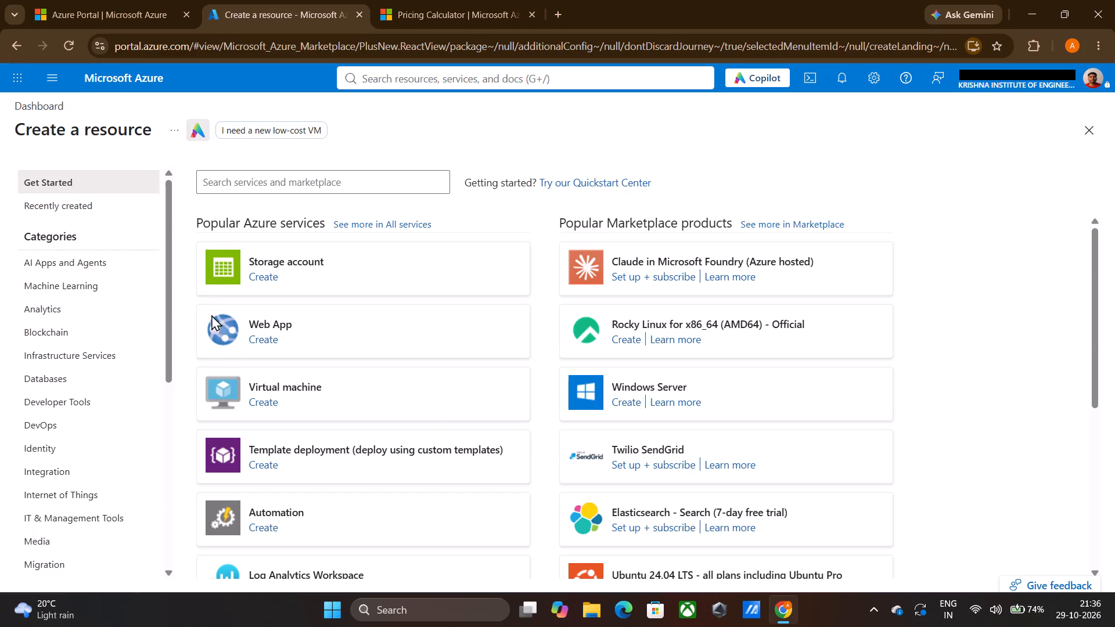
scroll(92, 413, "up", 1)
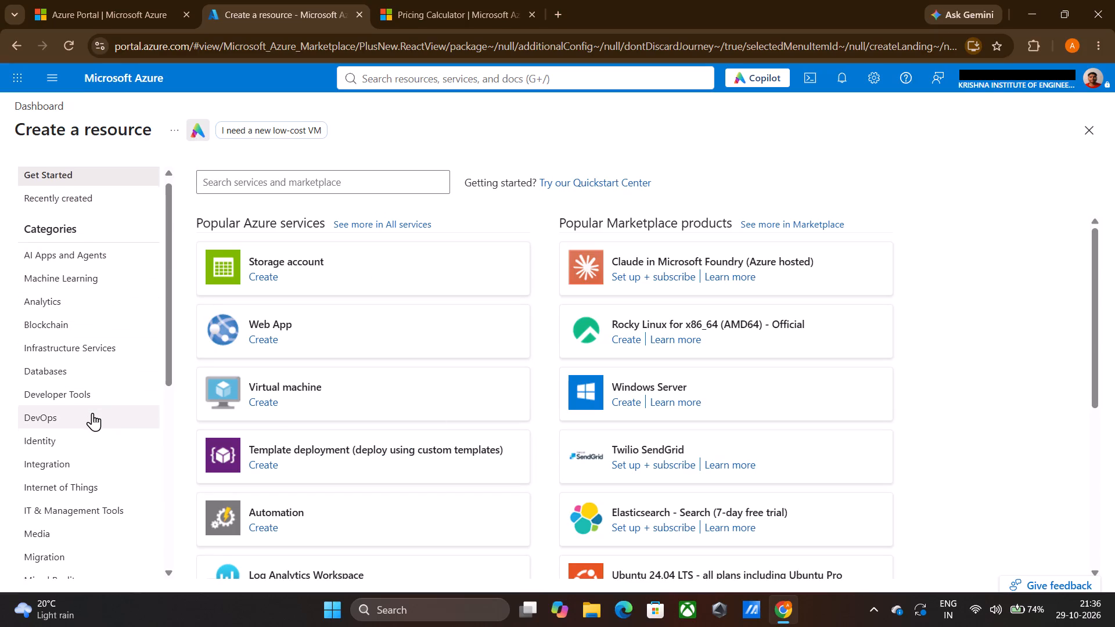
scroll(92, 413, "down", 2)
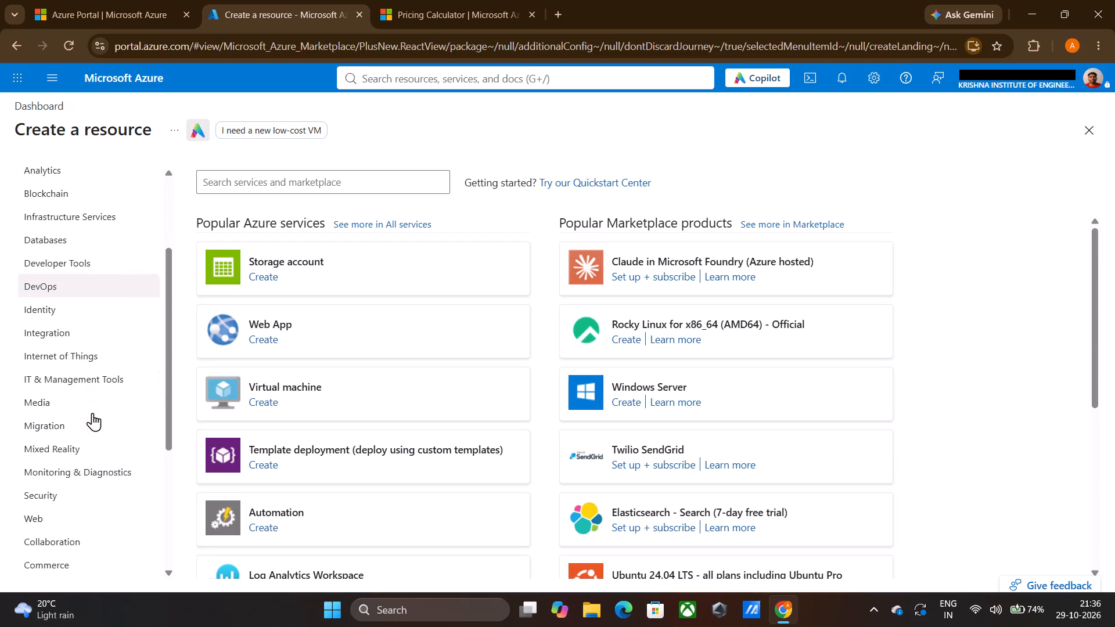
scroll(92, 413, "down", 2)
scroll(92, 413, "up", 1)
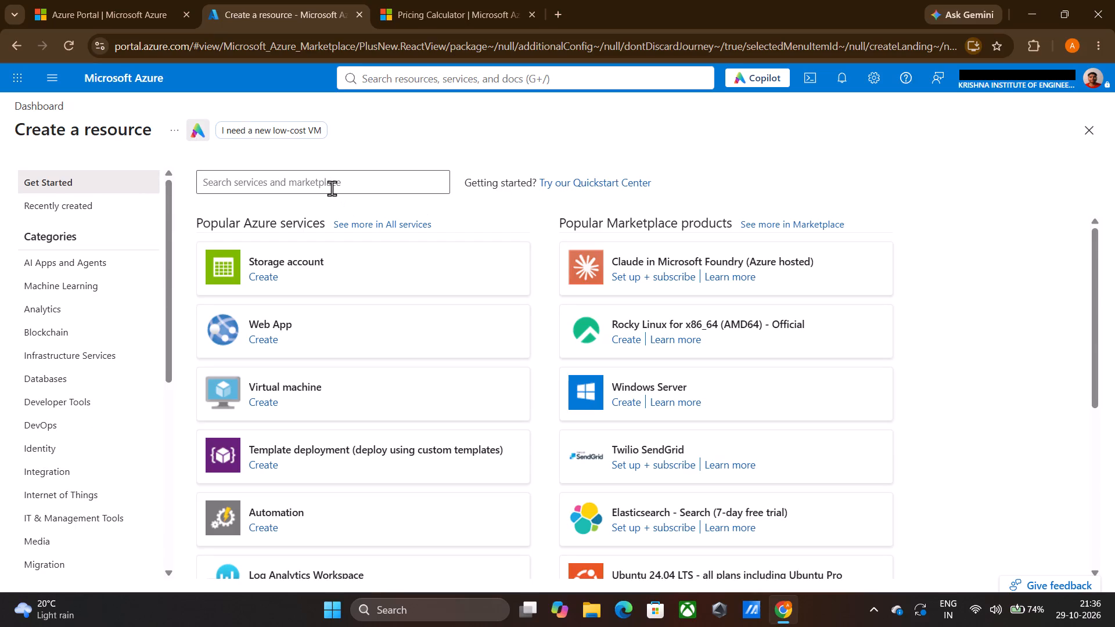
scroll(400, 344, "down", 1)
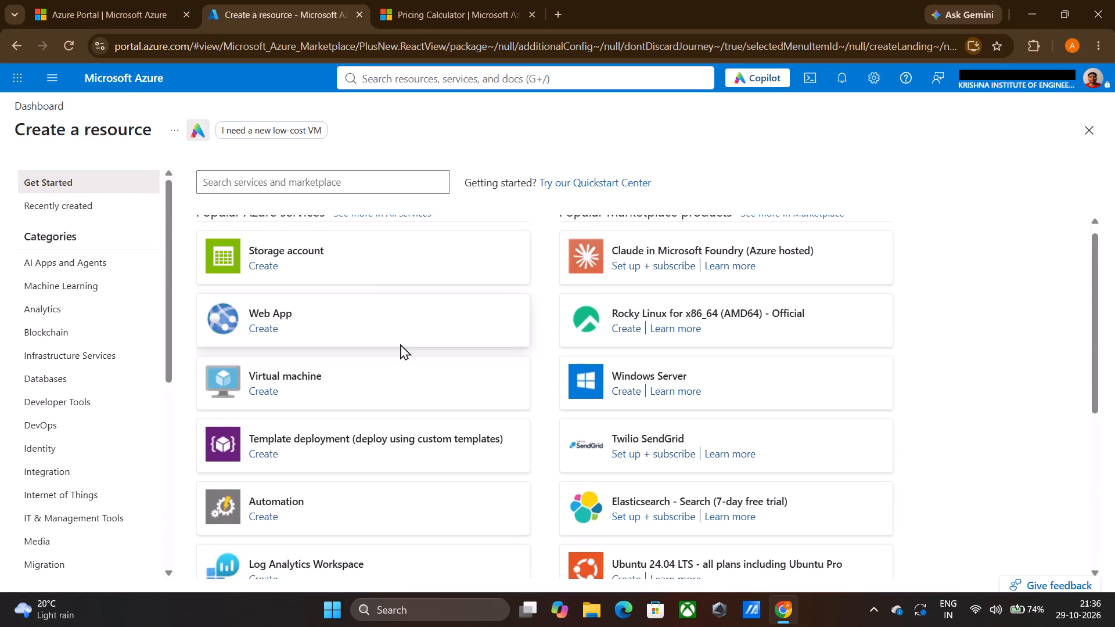
scroll(400, 344, "down", 4)
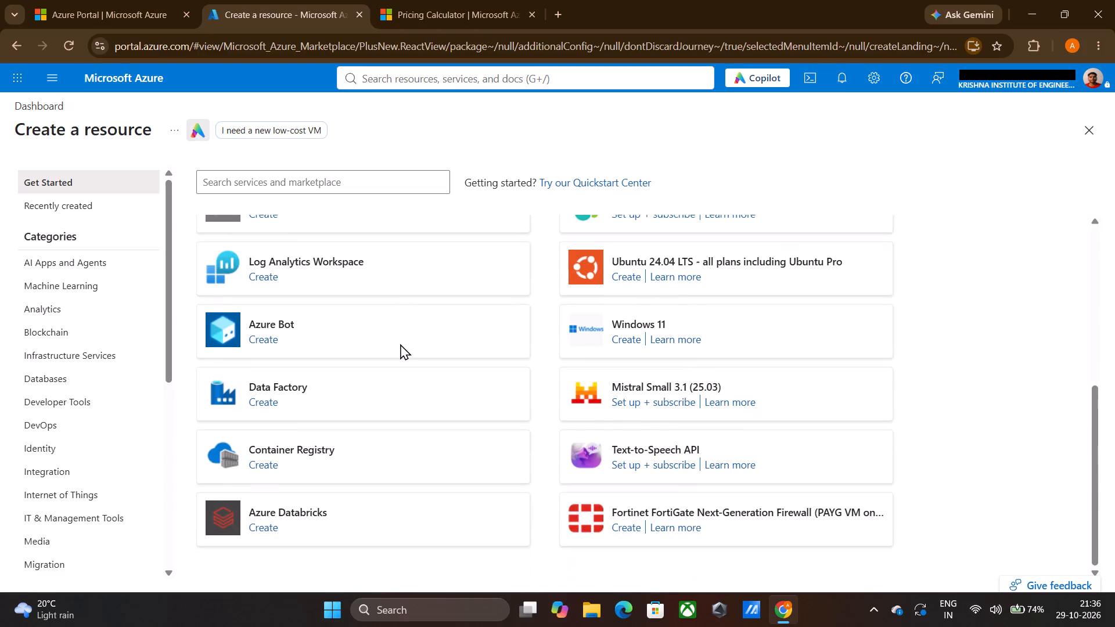
scroll(400, 344, "up", 1)
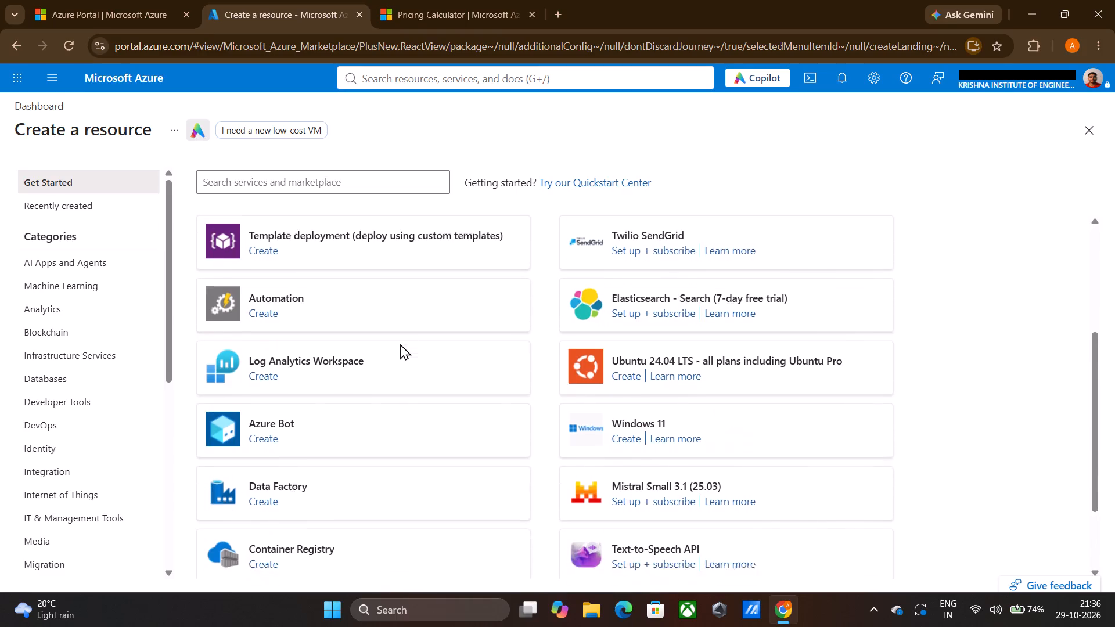
scroll(400, 344, "up", 3)
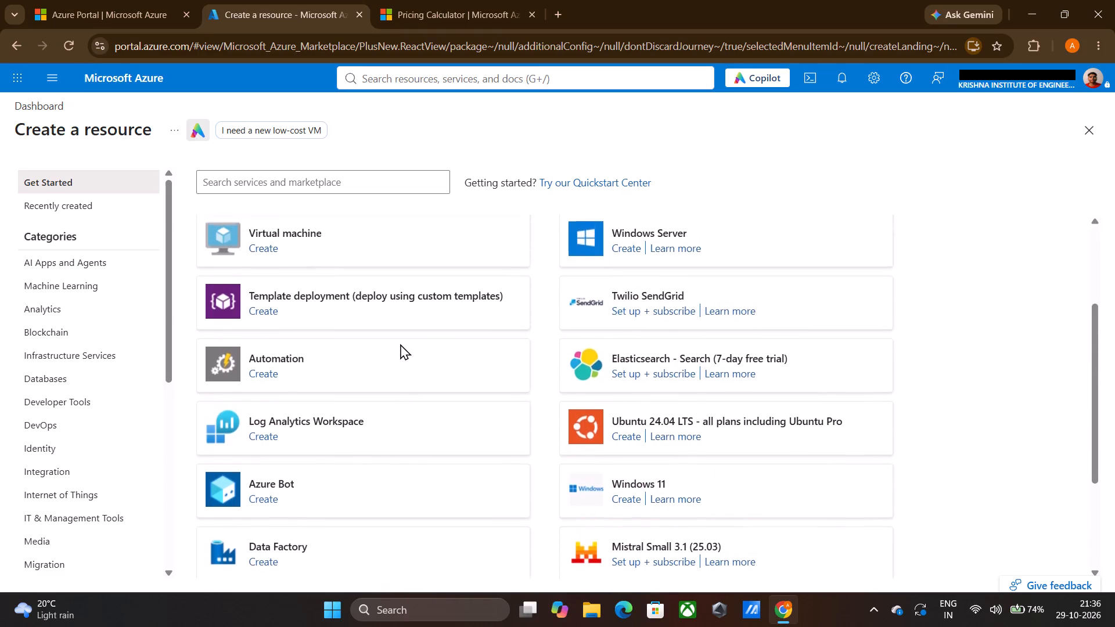
scroll(400, 344, "up", 4)
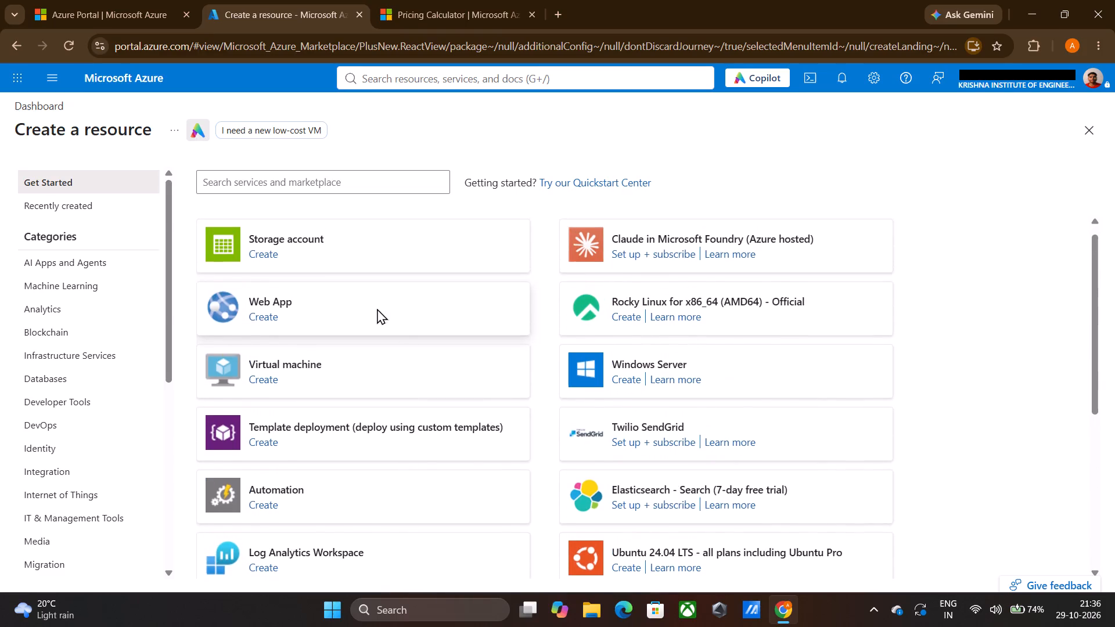
scroll(391, 419, "down", 3)
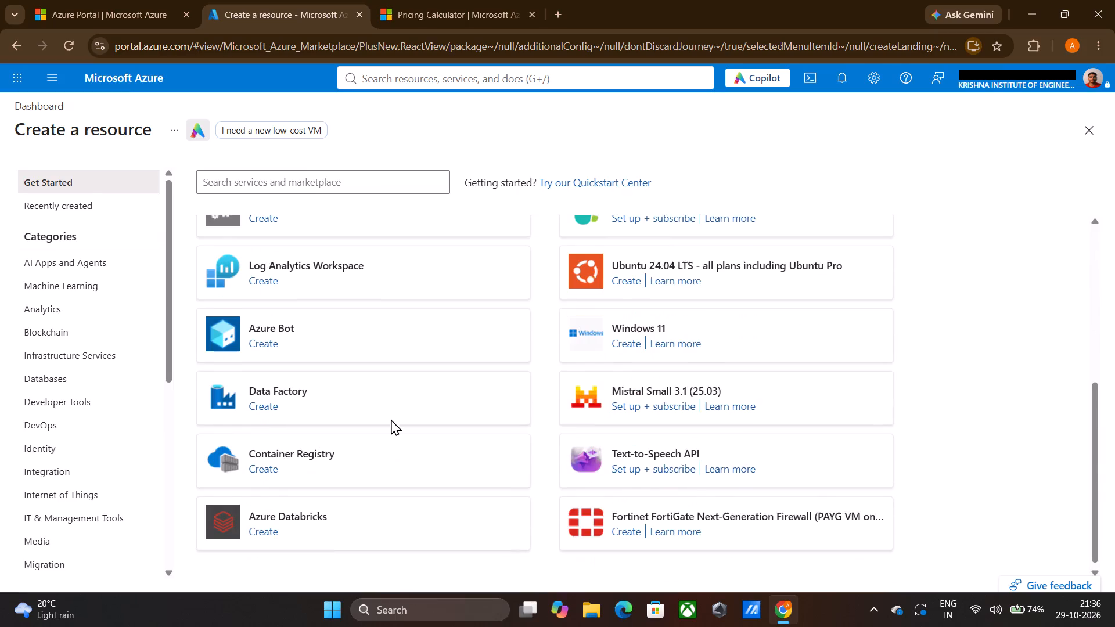
scroll(391, 419, "down", 2)
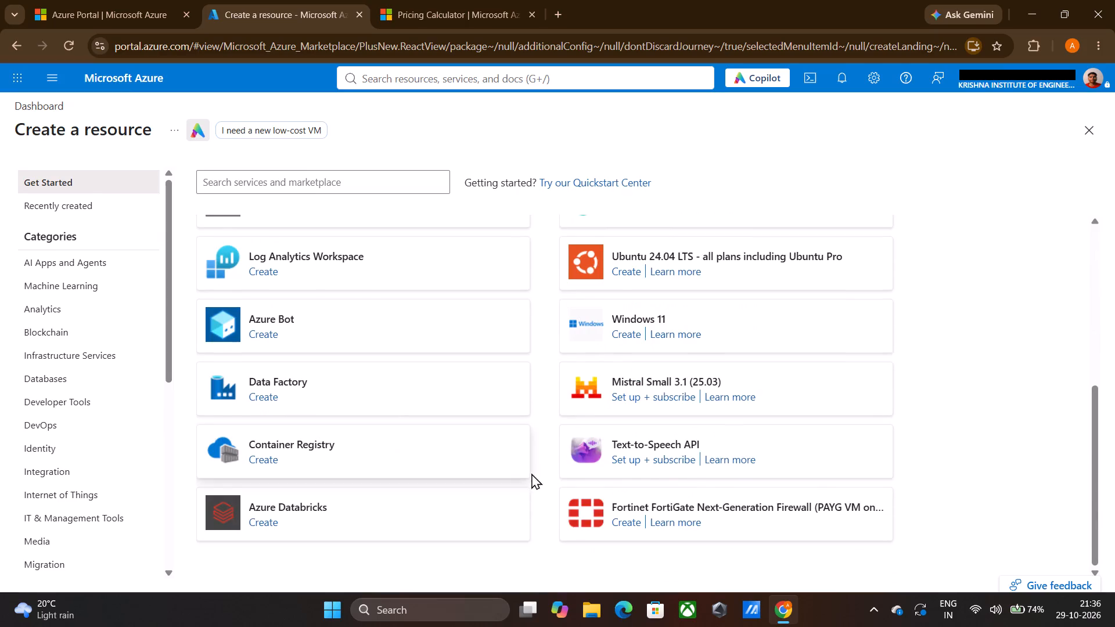
Review the popular Azure services, popular Marketplace products and resource categories again on the Create a resource page.
scroll(537, 444, "up", 2)
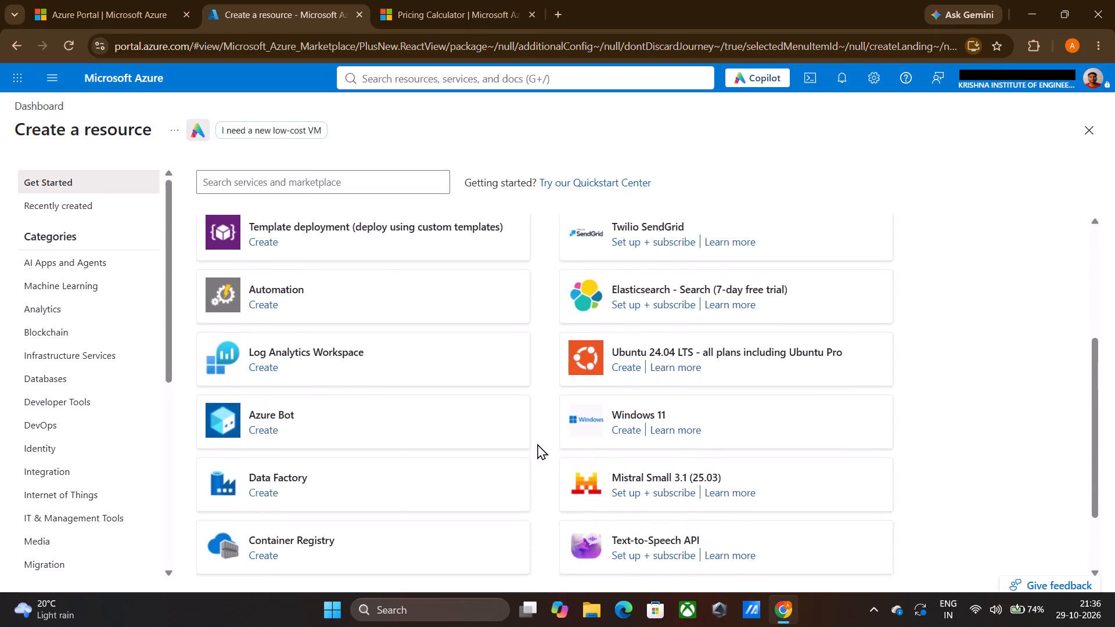
scroll(537, 444, "up", 4)
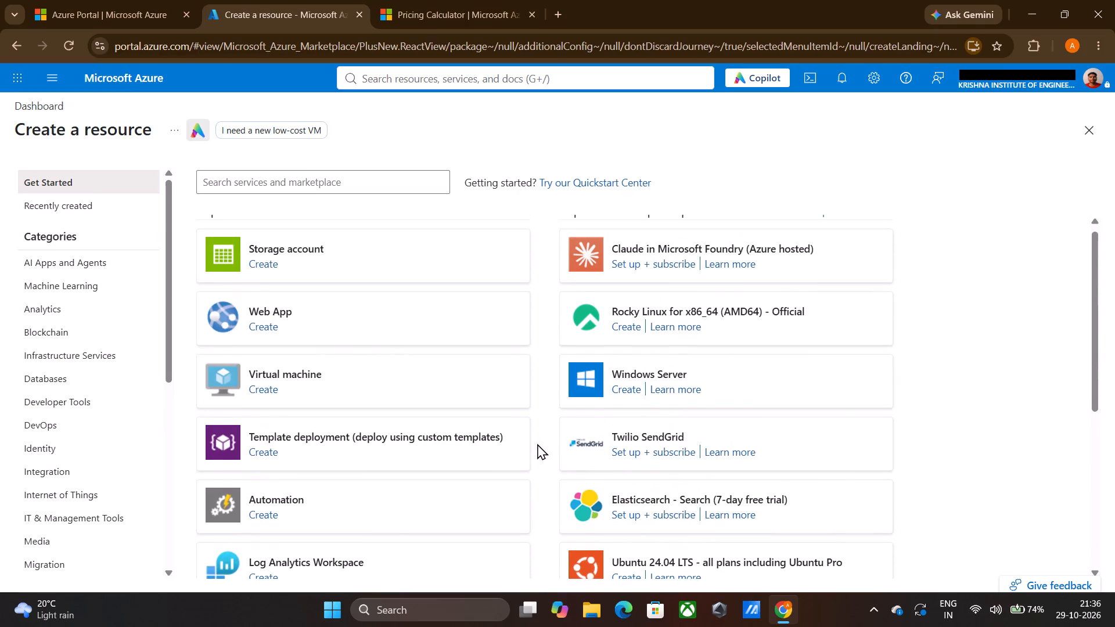
scroll(537, 444, "up", 1)
scroll(537, 444, "down", 4)
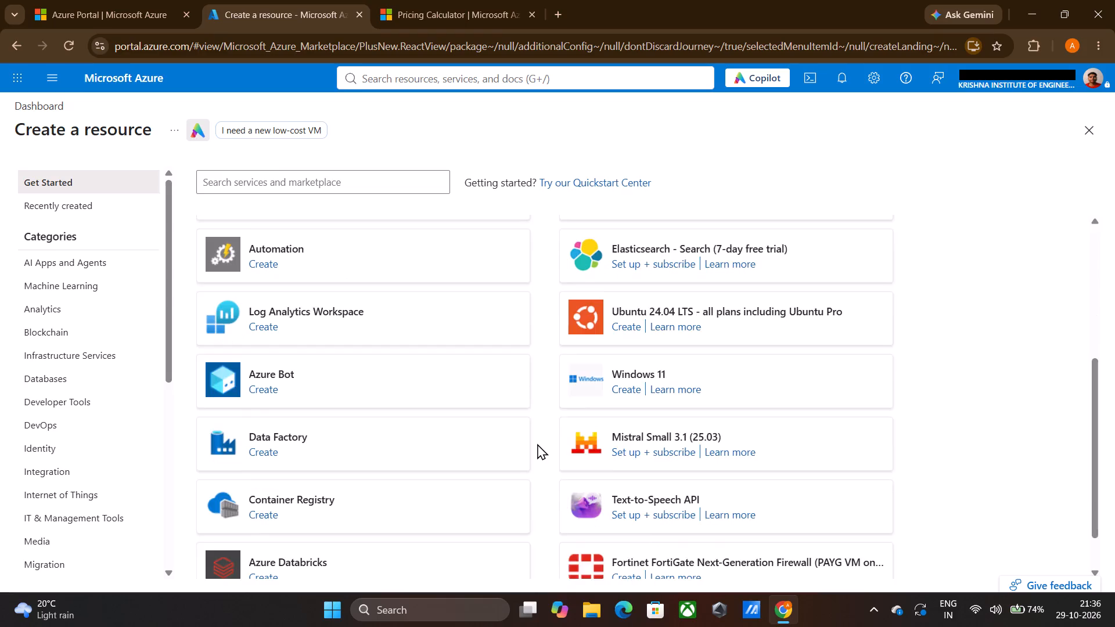
scroll(537, 444, "down", 2)
scroll(340, 369, "up", 2)
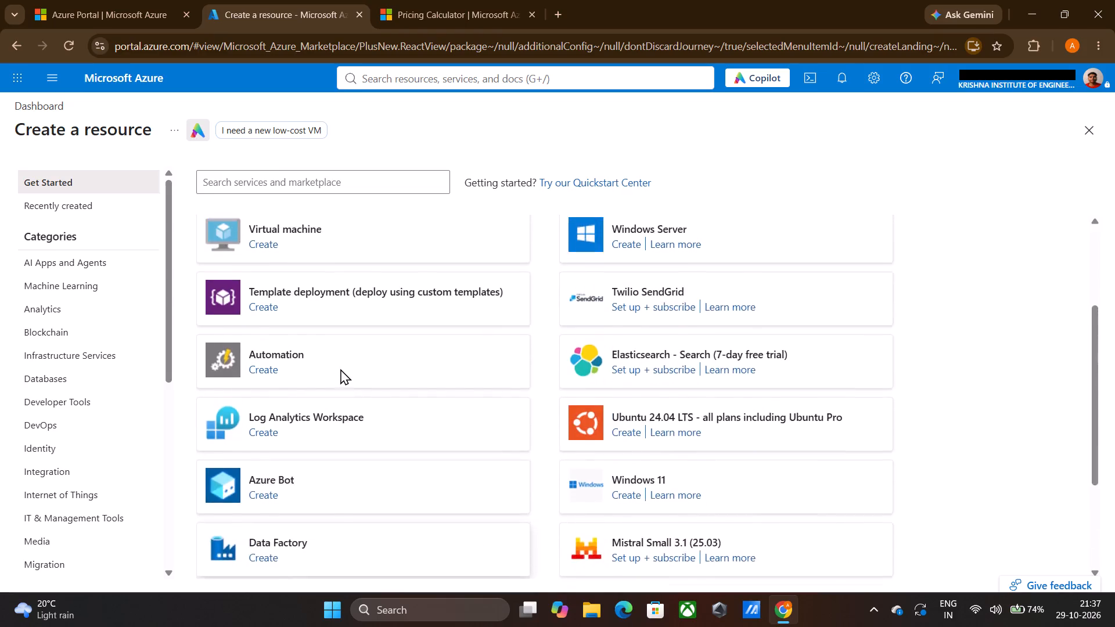
scroll(340, 369, "up", 3)
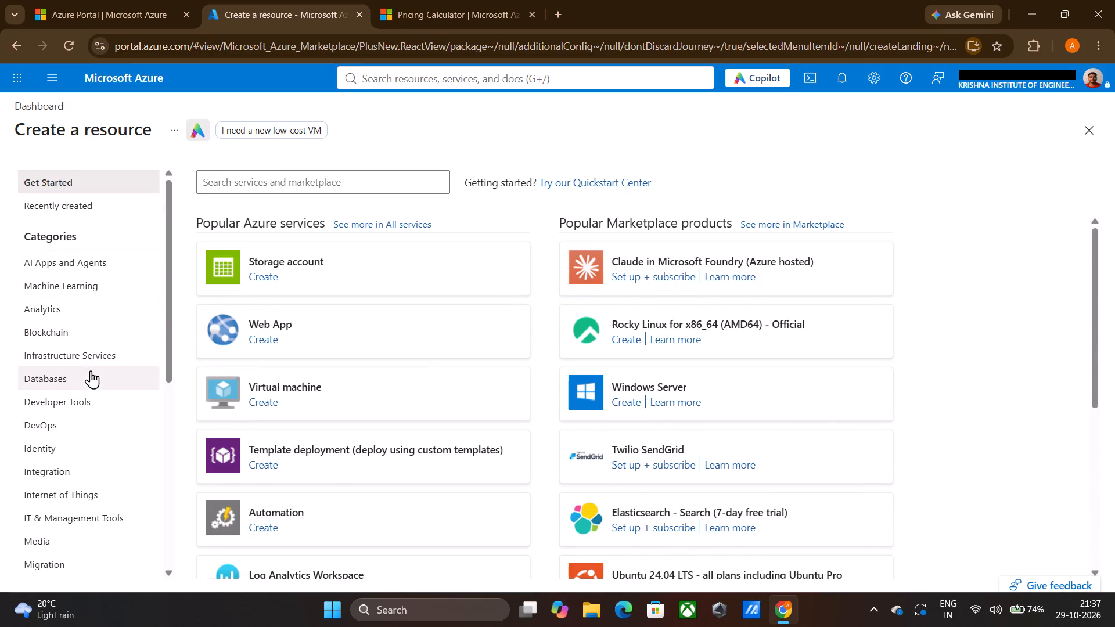
scroll(80, 414, "down", 1)
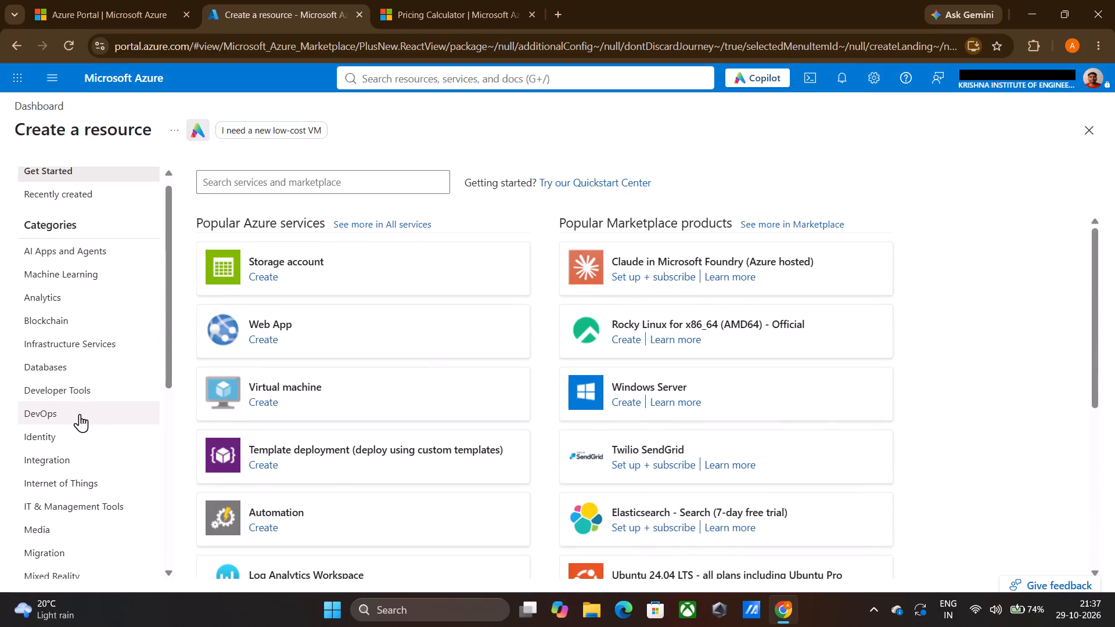
scroll(80, 414, "down", 1)
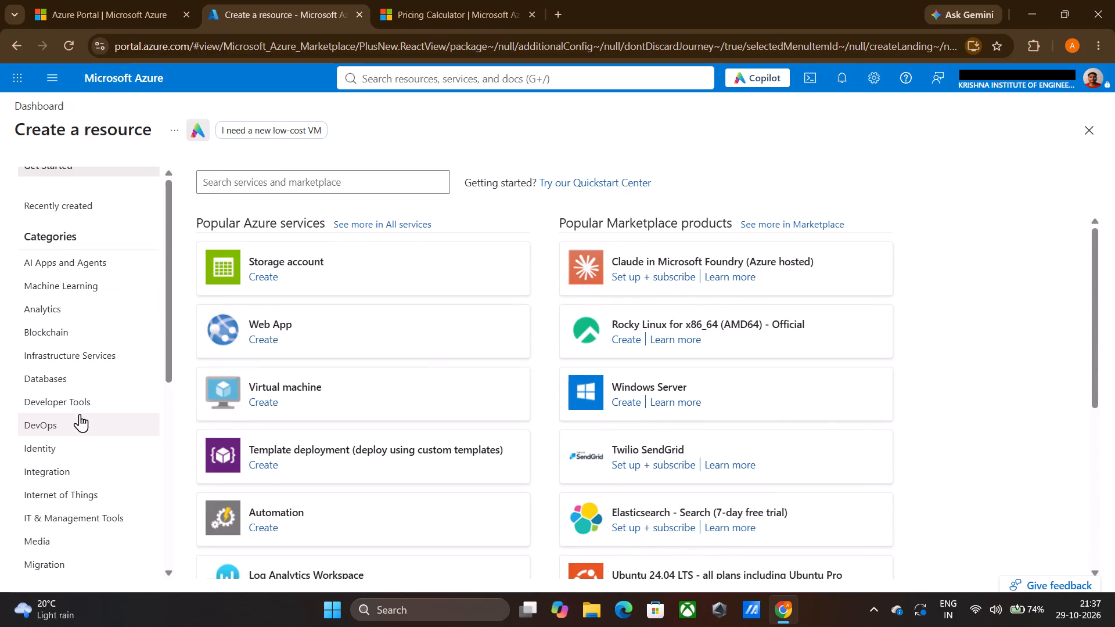
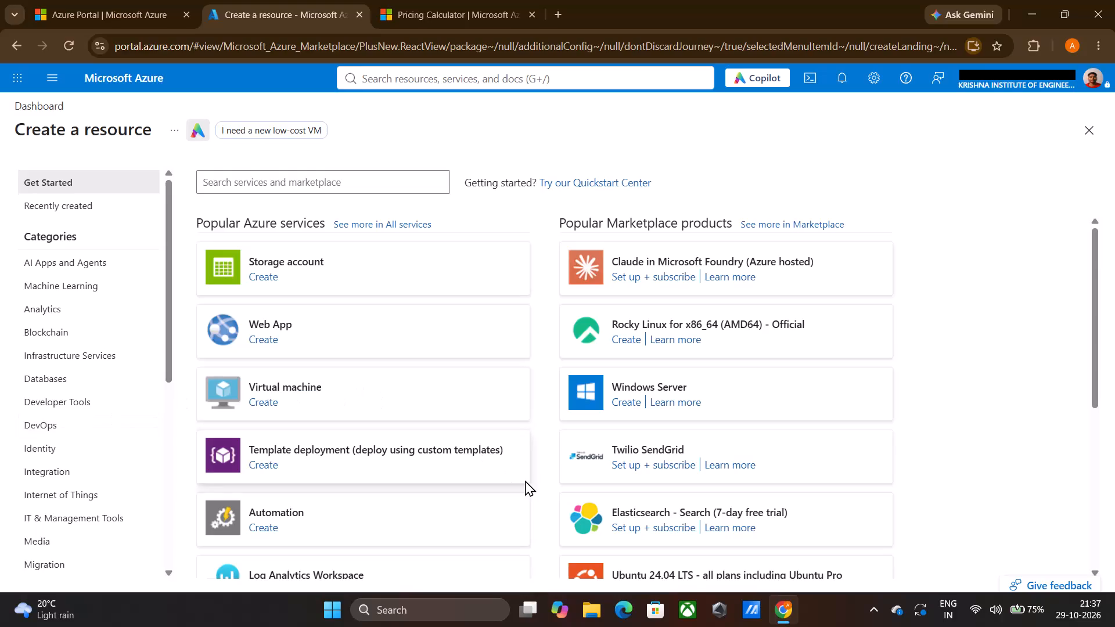
Look through the popular Azure services, Marketplace products and category list once more on the Create a resource page.
scroll(525, 480, "down", 7)
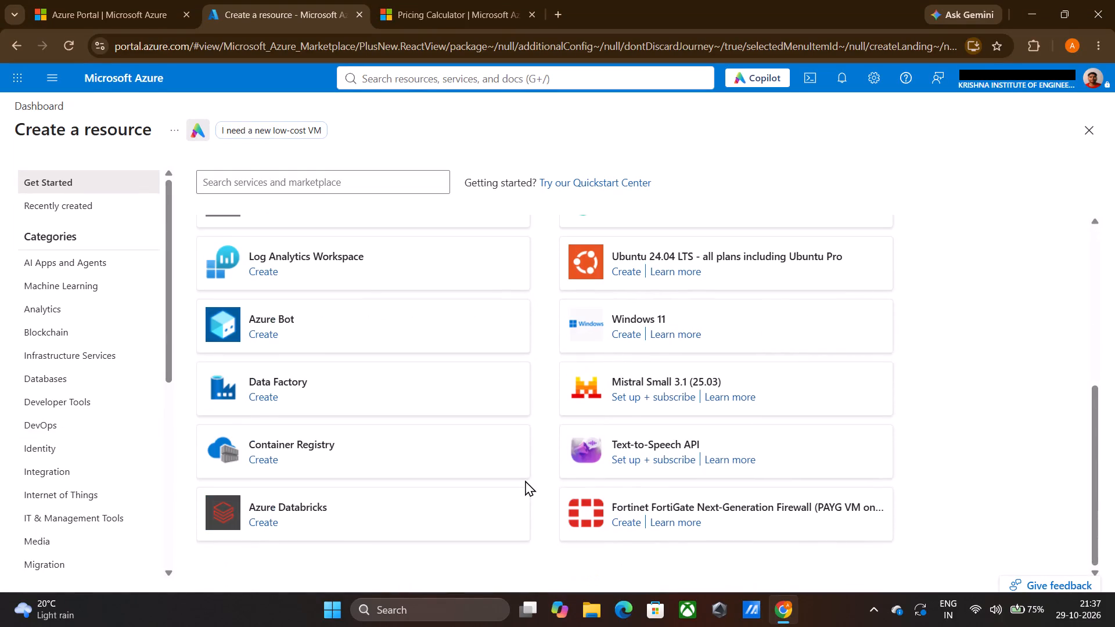
scroll(525, 480, "up", 5)
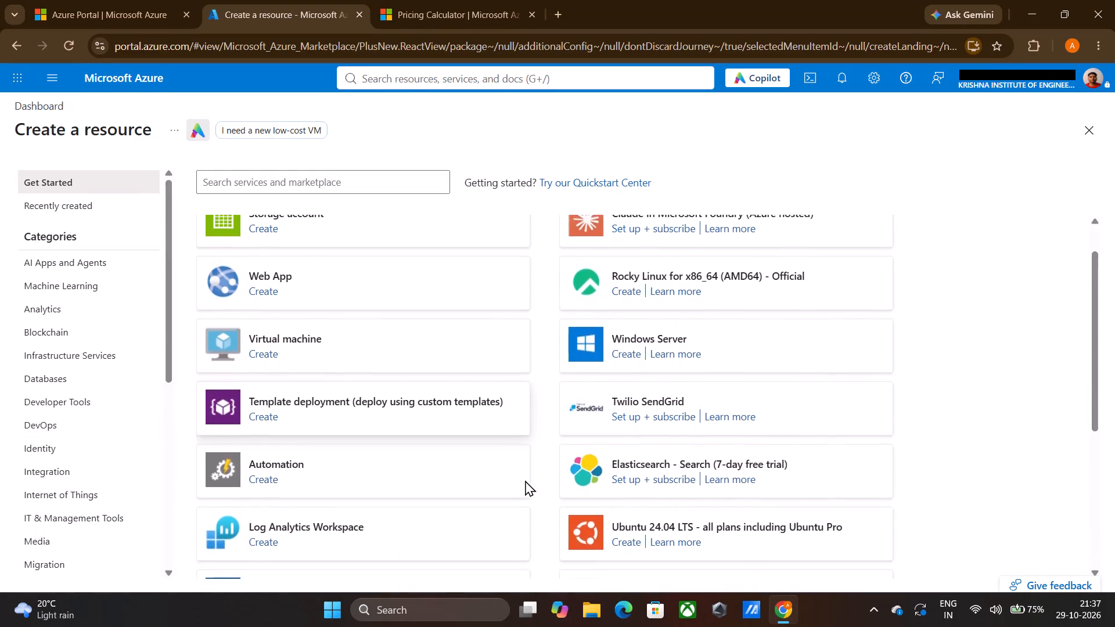
scroll(525, 480, "up", 1)
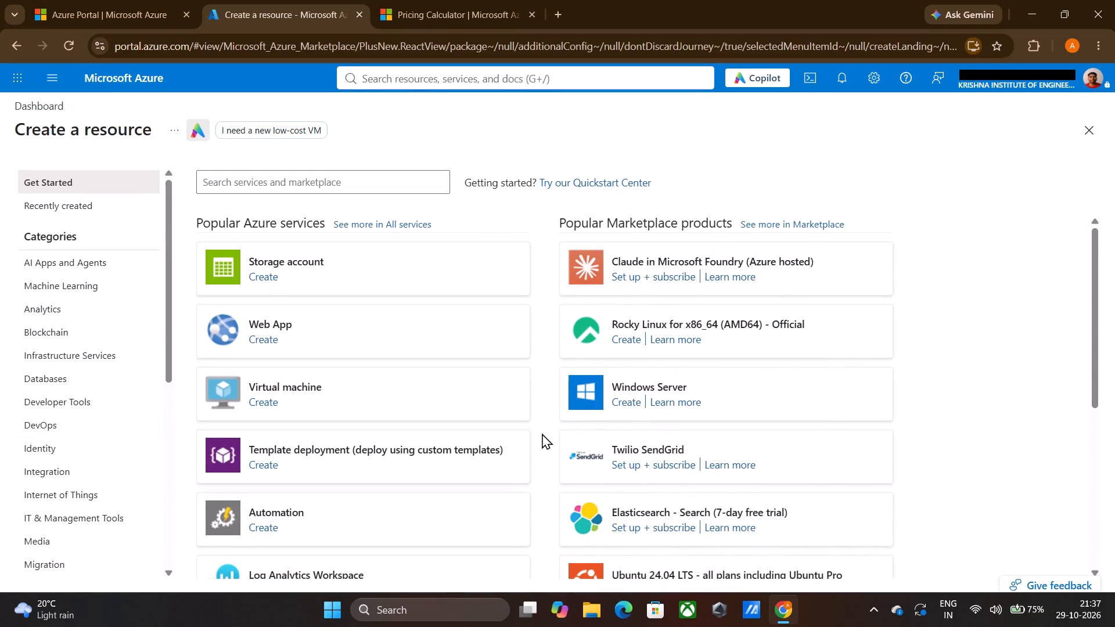
scroll(80, 313, "up", 3)
scroll(80, 313, "down", 1)
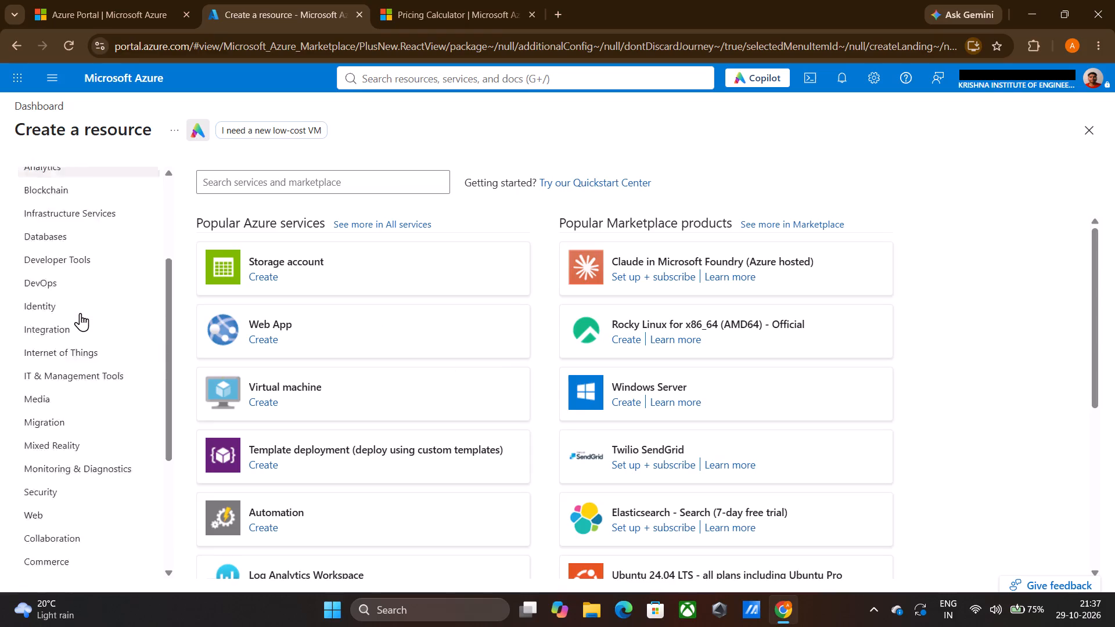
scroll(80, 313, "down", 3)
scroll(80, 313, "up", 5)
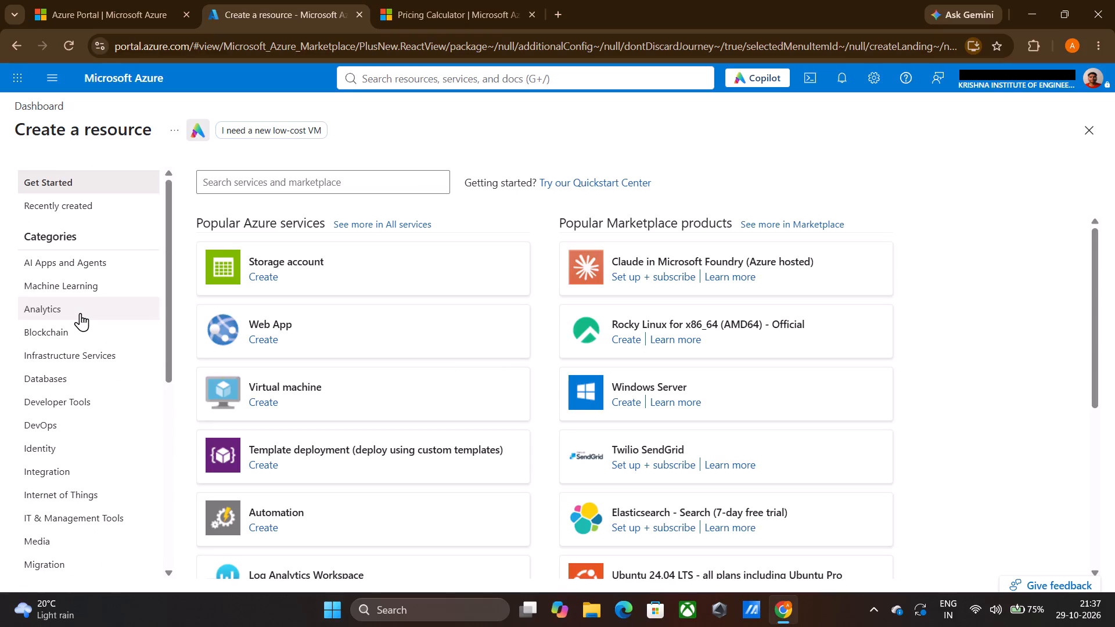
scroll(80, 313, "up", 3)
scroll(80, 313, "down", 1)
Return from the Create a resource page to the Azure portal dashboard.
left_click(51, 81)
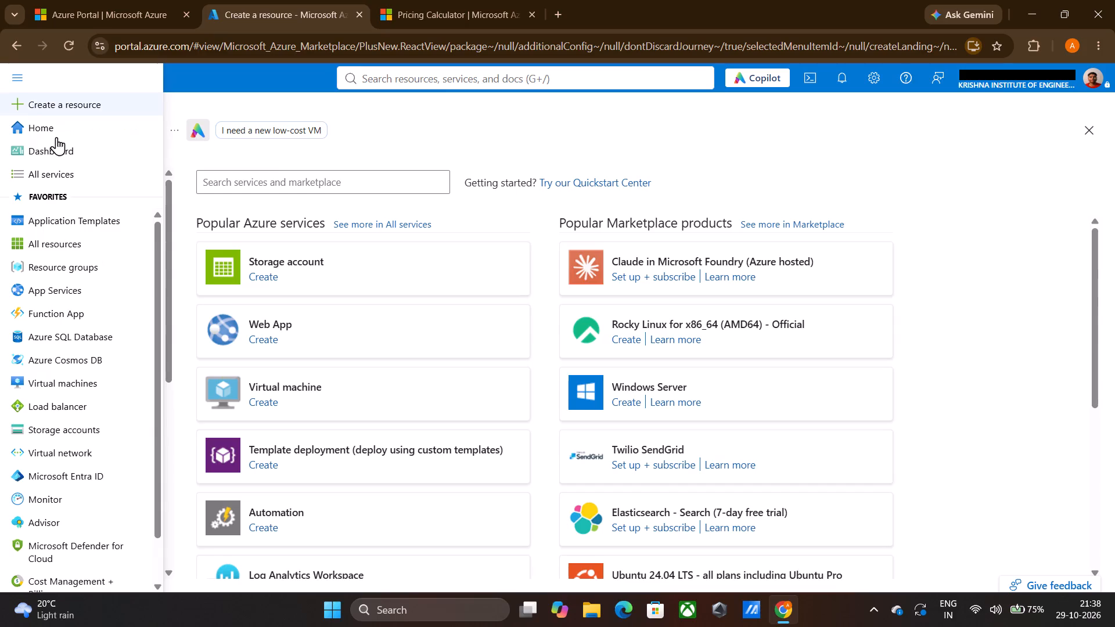
left_click(66, 151)
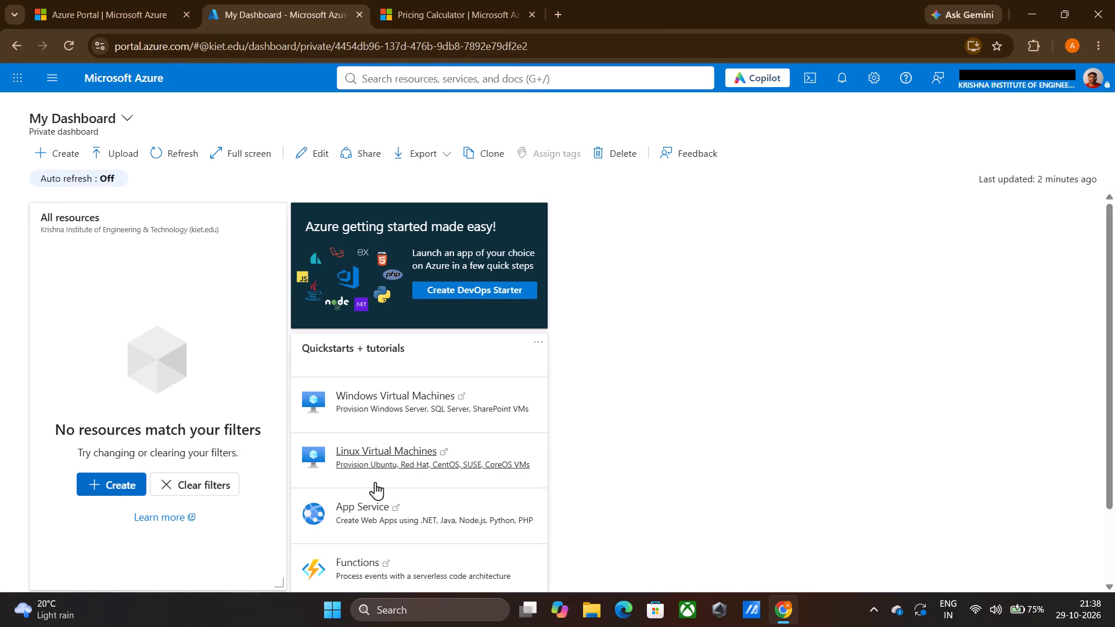
Examine the tiles on My Dashboard, including All resources, Quickstarts + tutorials, Service Health and Marketplace.
scroll(375, 482, "down", 1)
scroll(375, 482, "up", 1)
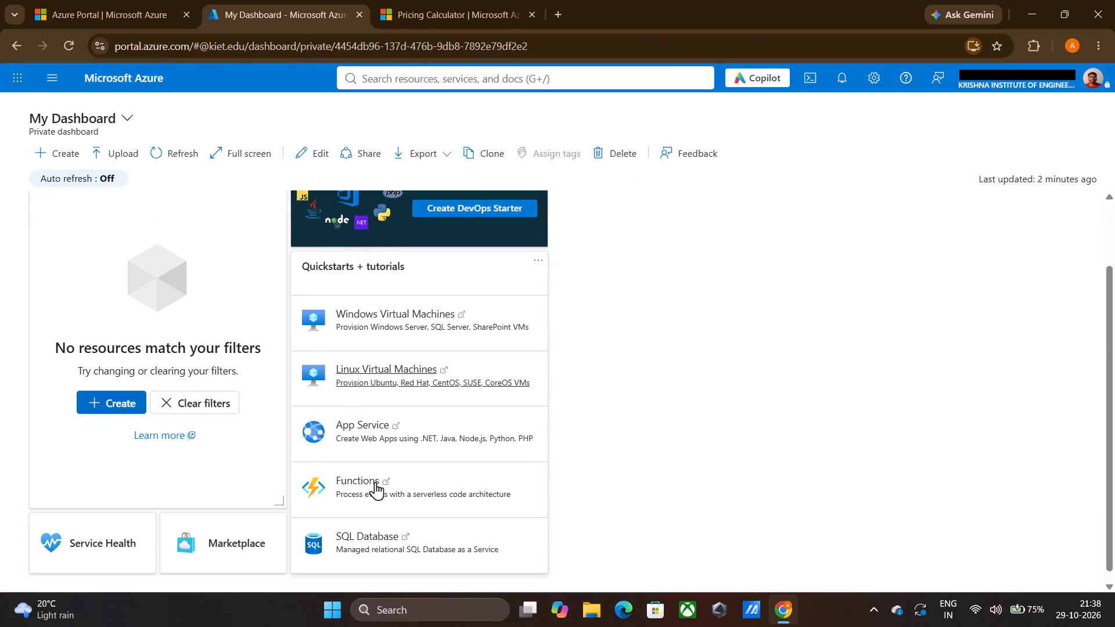
scroll(375, 482, "up", 1)
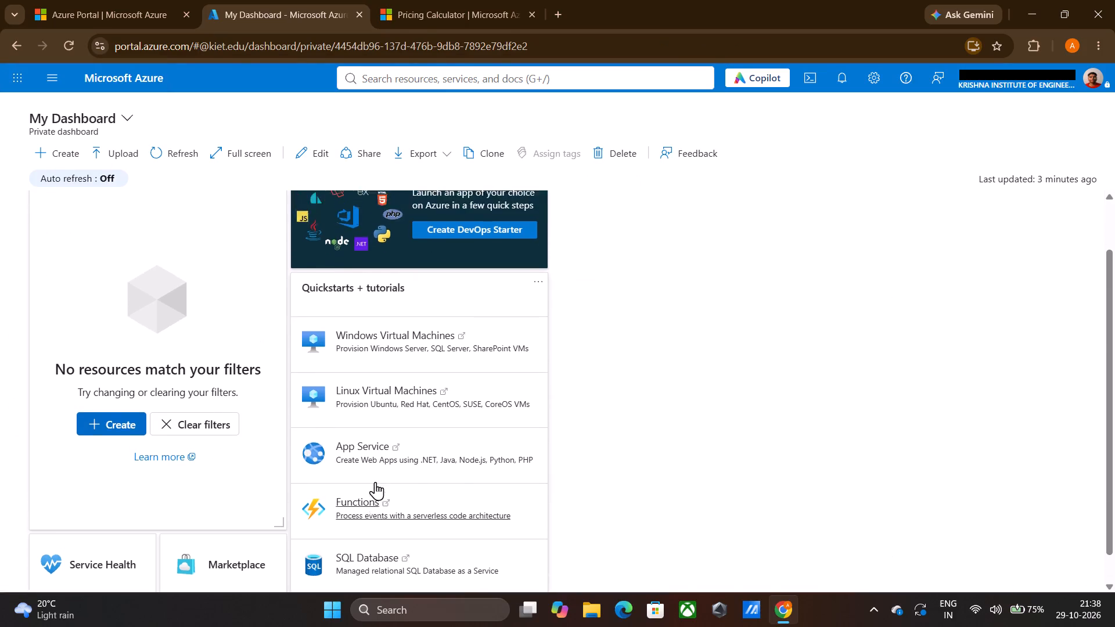
scroll(375, 482, "up", 1)
scroll(375, 482, "down", 3)
scroll(375, 482, "up", 2)
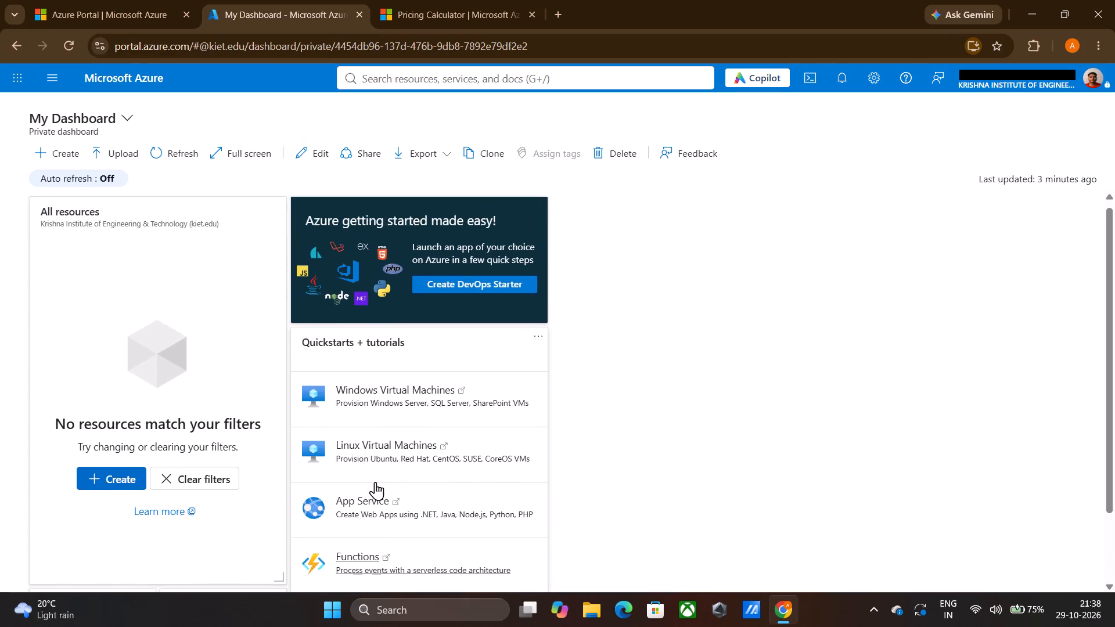
scroll(375, 482, "up", 1)
scroll(375, 482, "right", 1)
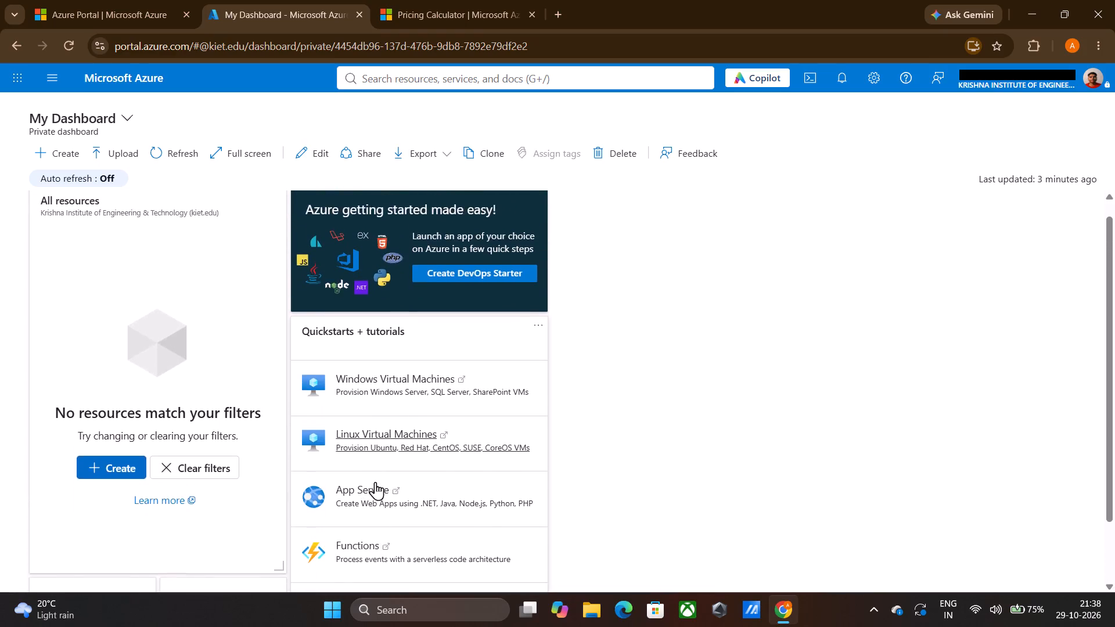
scroll(375, 482, "right", 1)
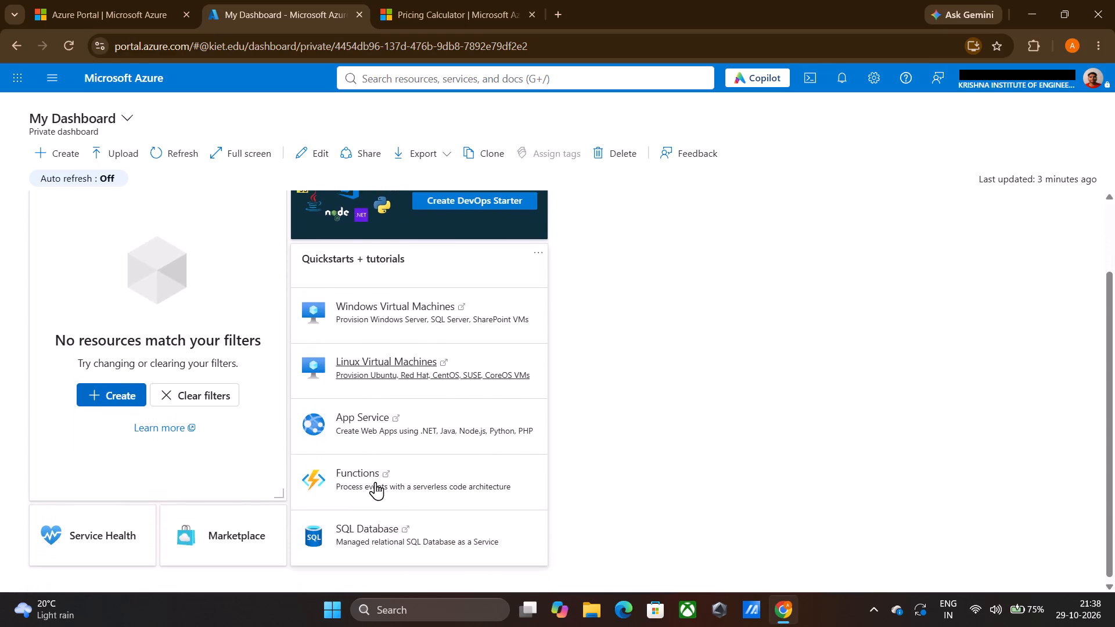
scroll(375, 482, "right", 1)
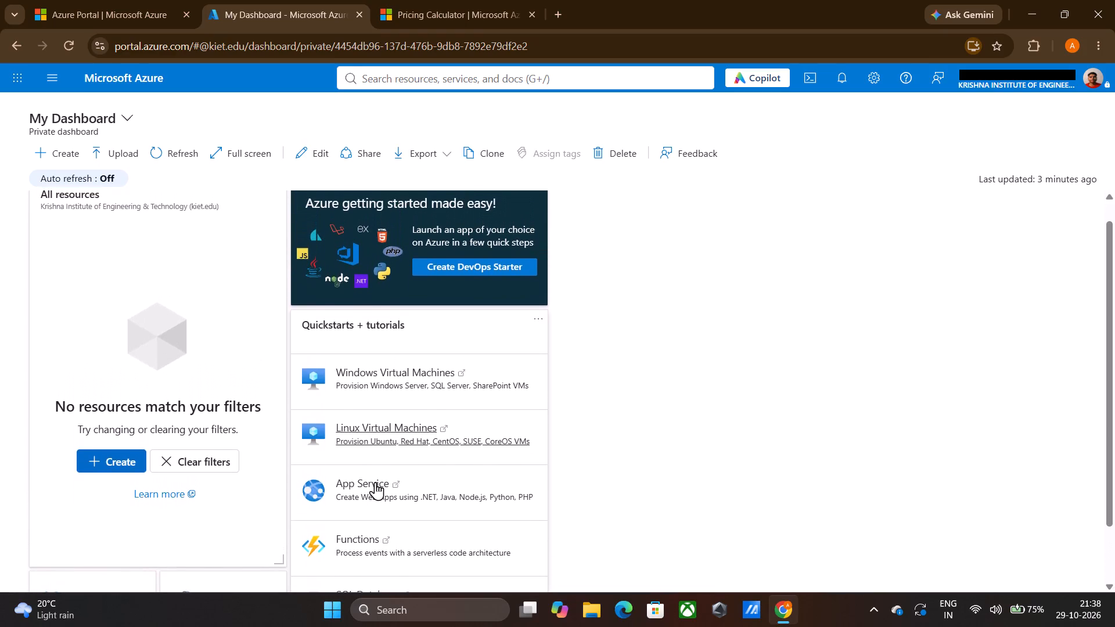
scroll(375, 482, "right", 1)
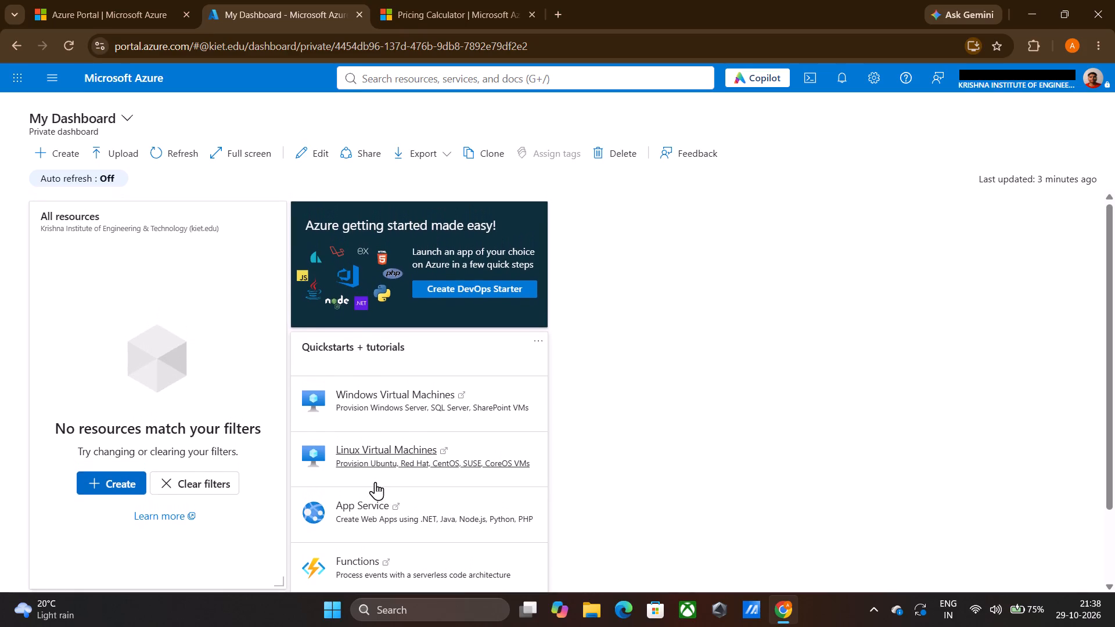
scroll(375, 482, "up", 1)
scroll(375, 482, "down", 3)
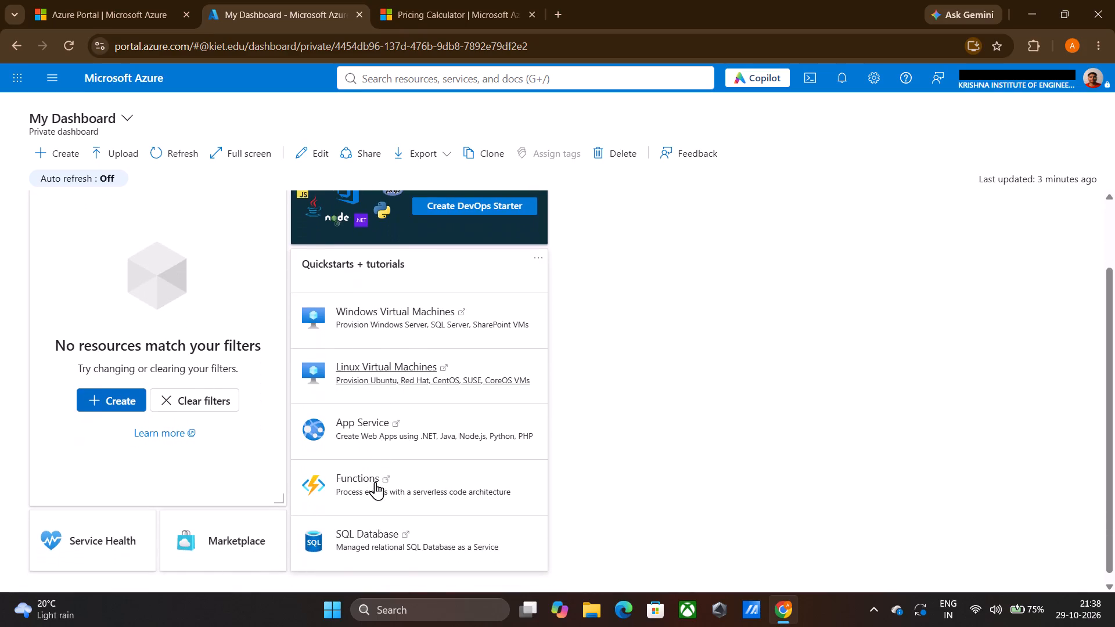
scroll(375, 482, "down", 1)
scroll(445, 419, "up", 3)
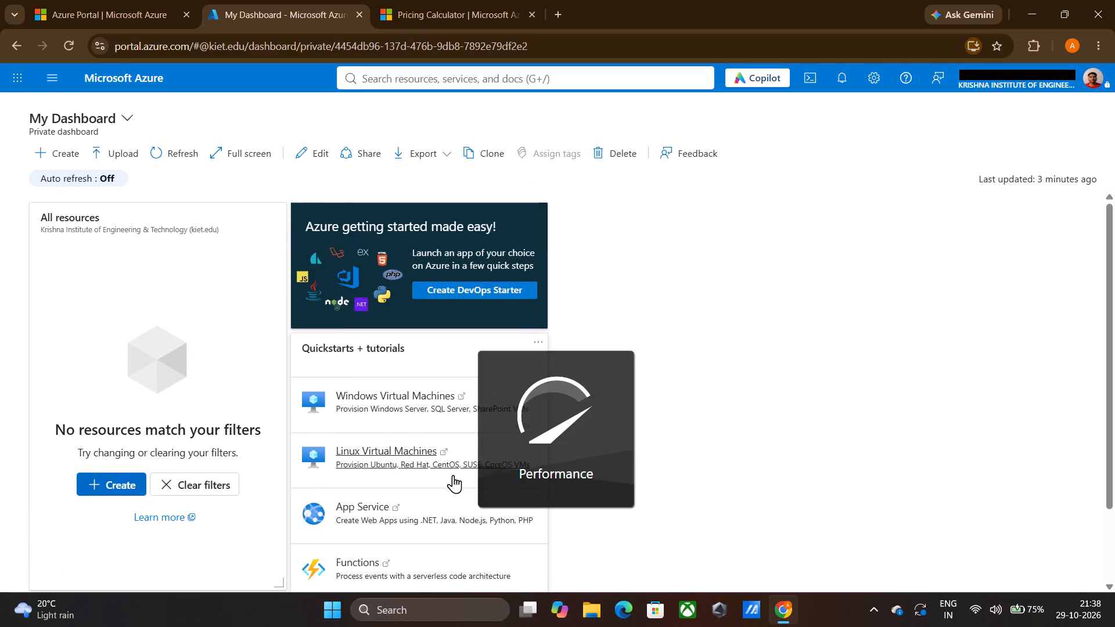
scroll(453, 475, "up", 3)
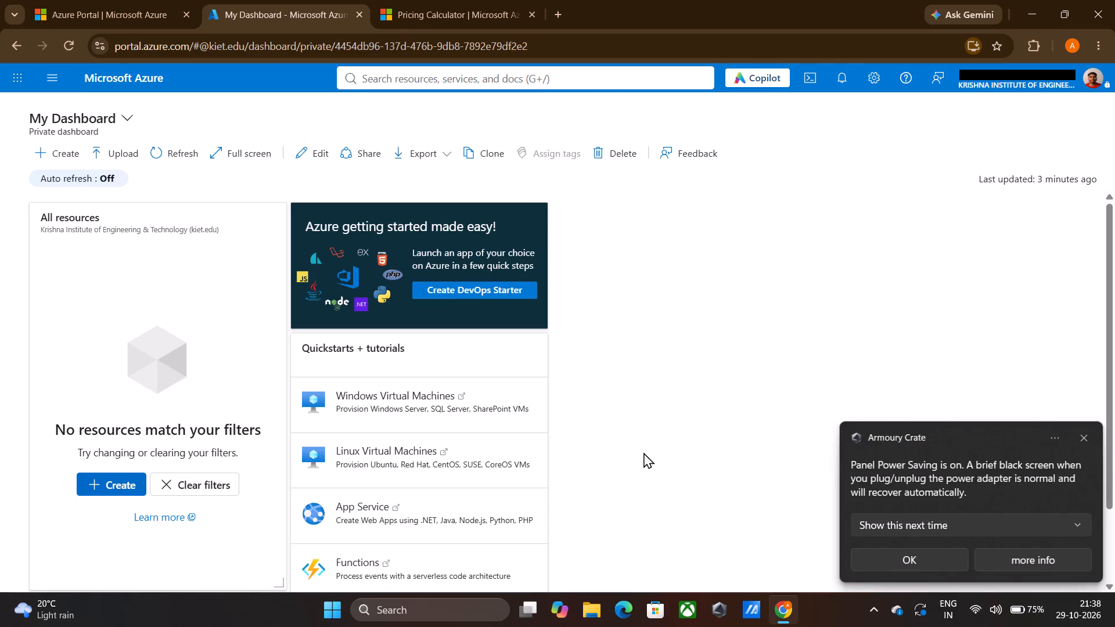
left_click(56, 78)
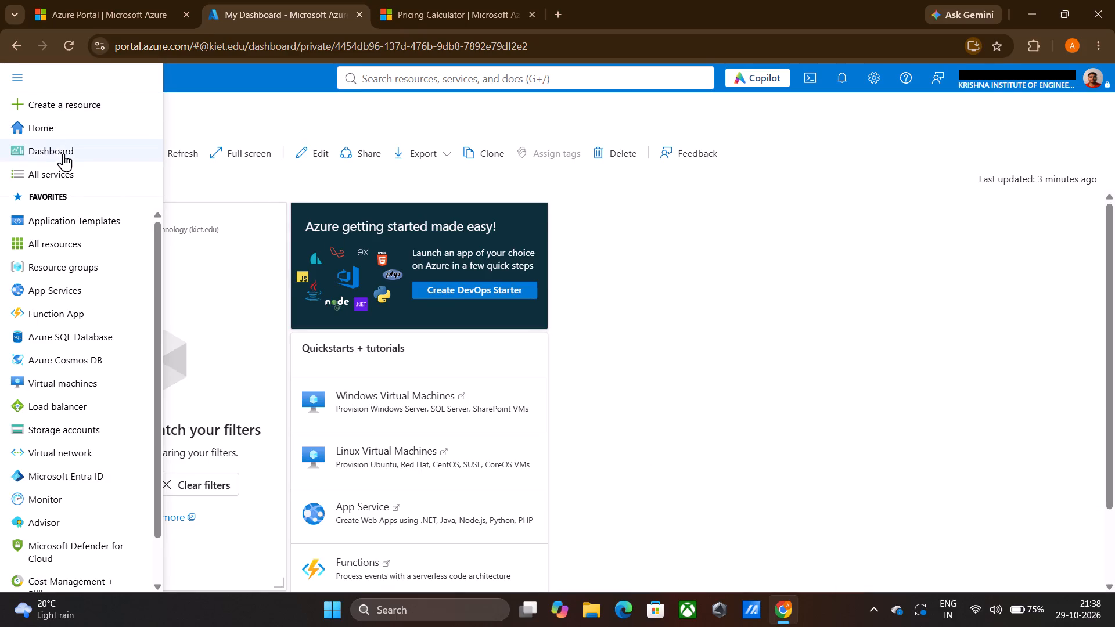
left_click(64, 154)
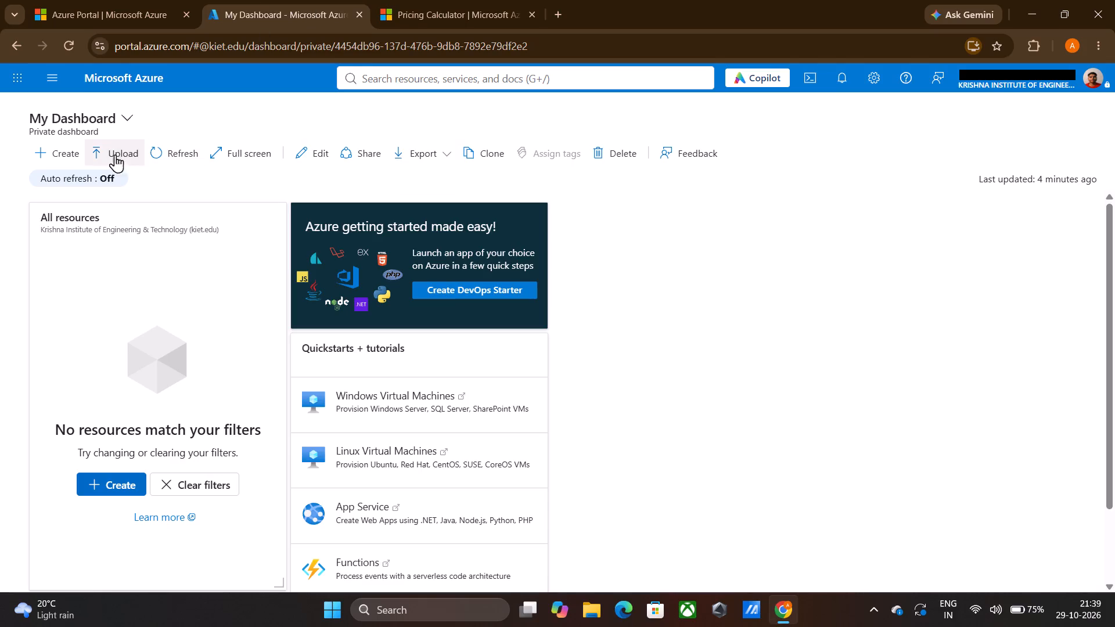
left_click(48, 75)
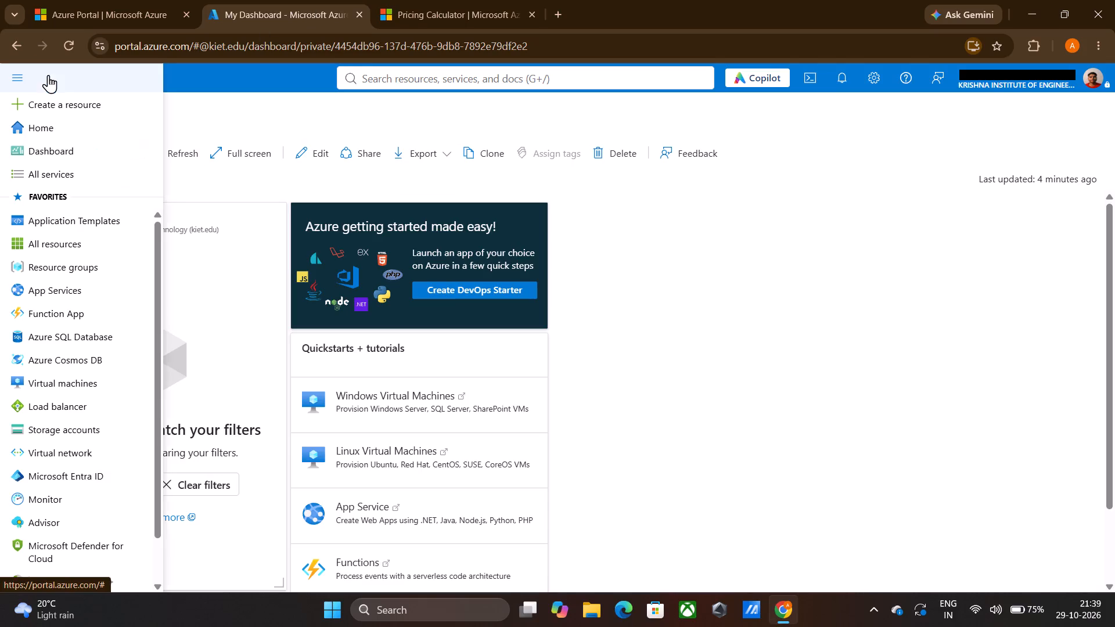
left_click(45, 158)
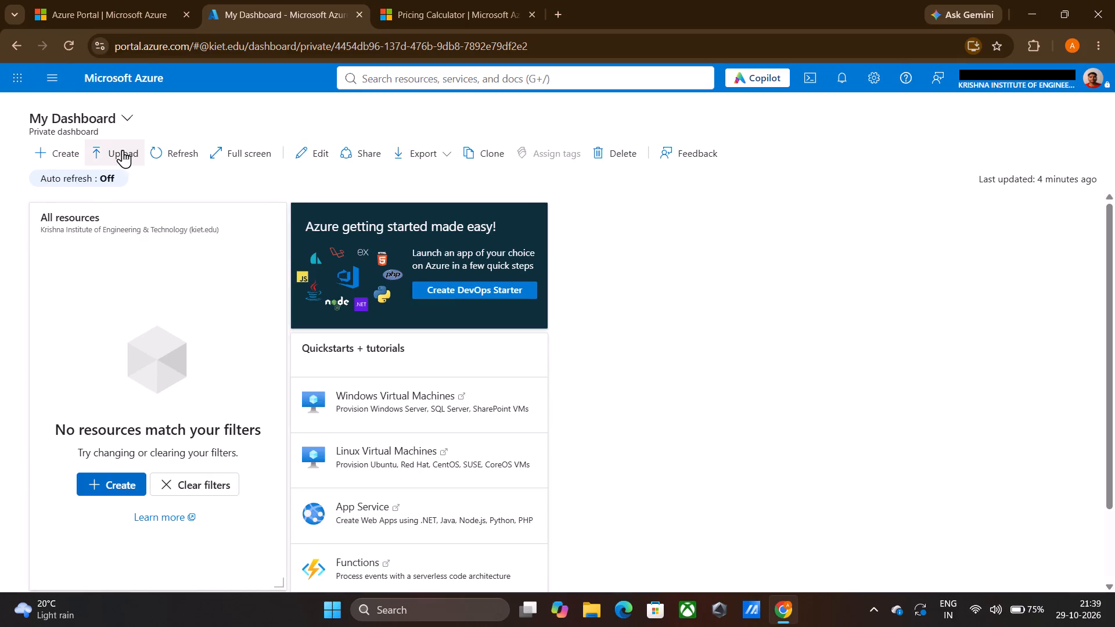
Start a new dashboard from the Custom template in the dashboard gallery.
left_click(47, 147)
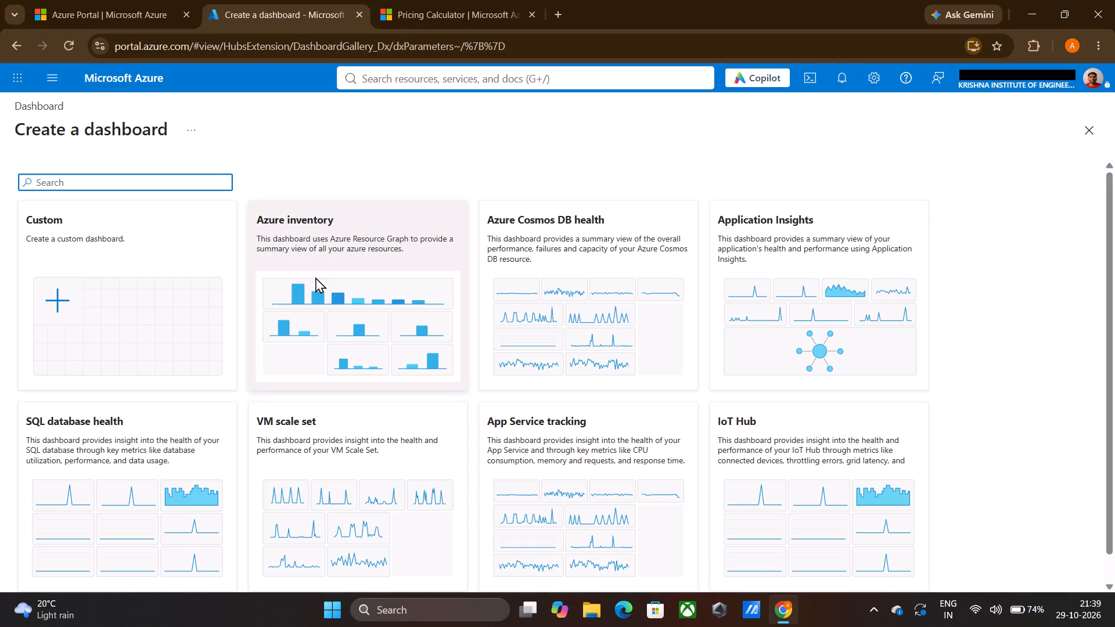
left_click(83, 294)
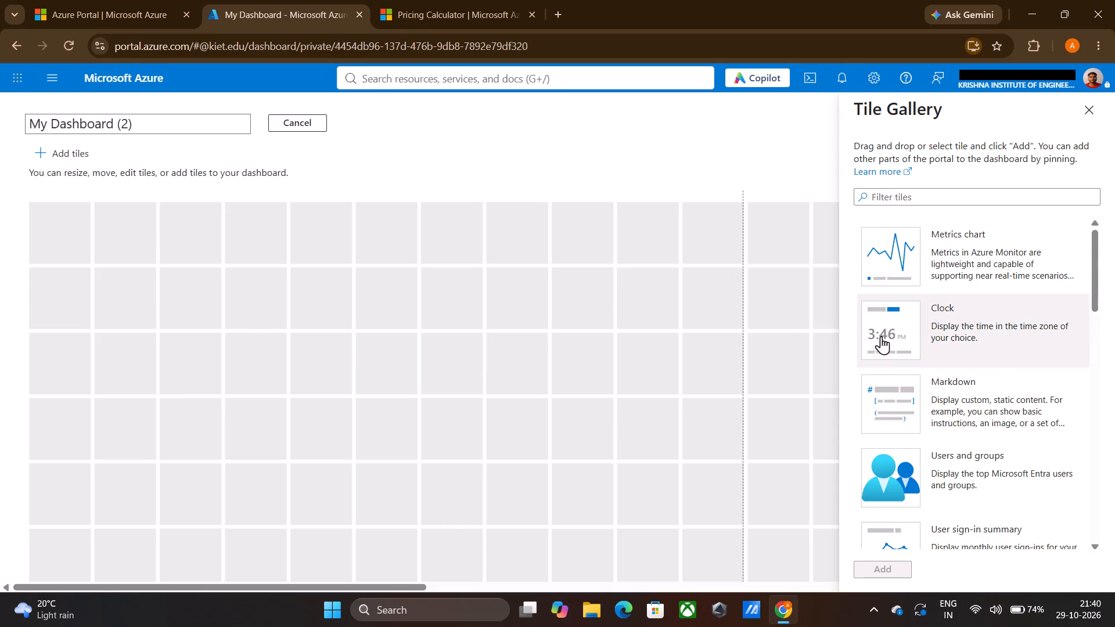
Add a Metrics chart tile from the Tile Gallery to the new custom dashboard.
left_click(905, 244)
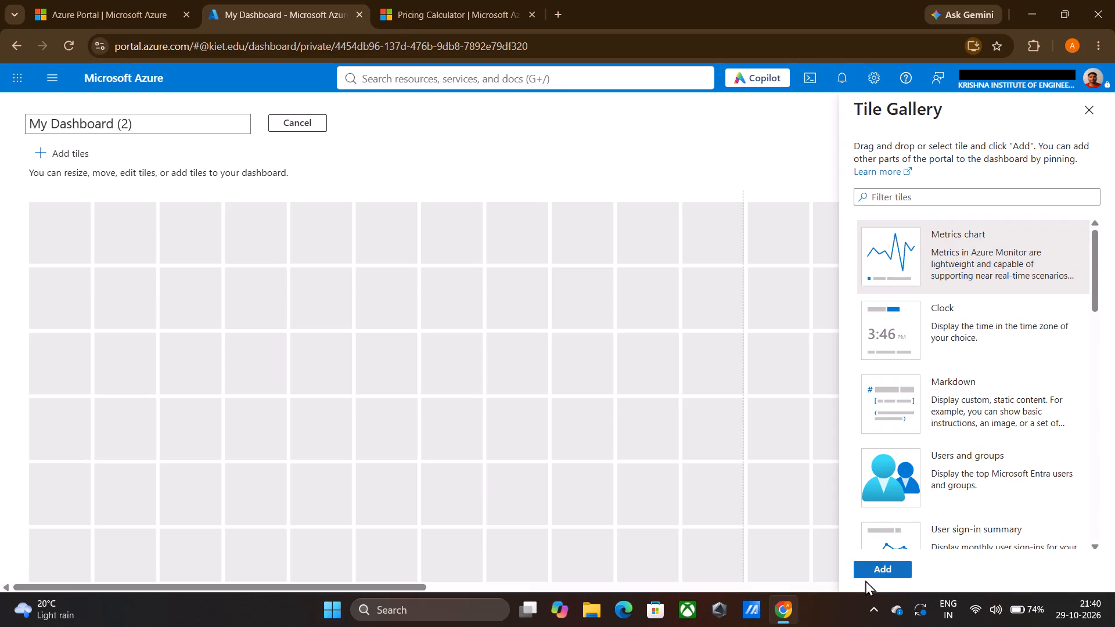
left_click(917, 329)
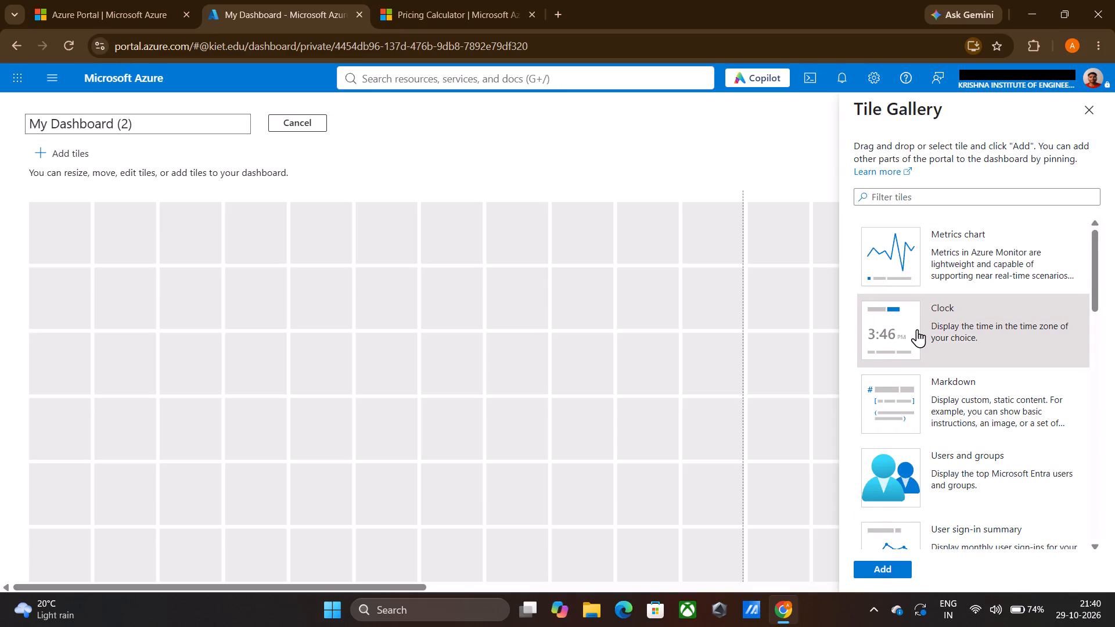
left_click(902, 261)
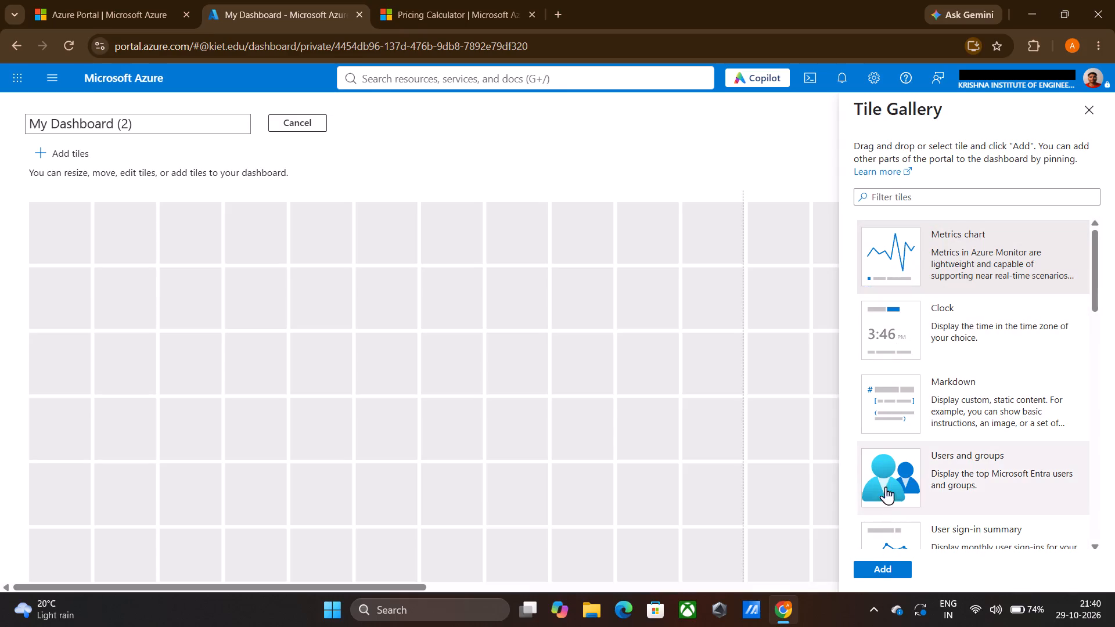
left_click(877, 568)
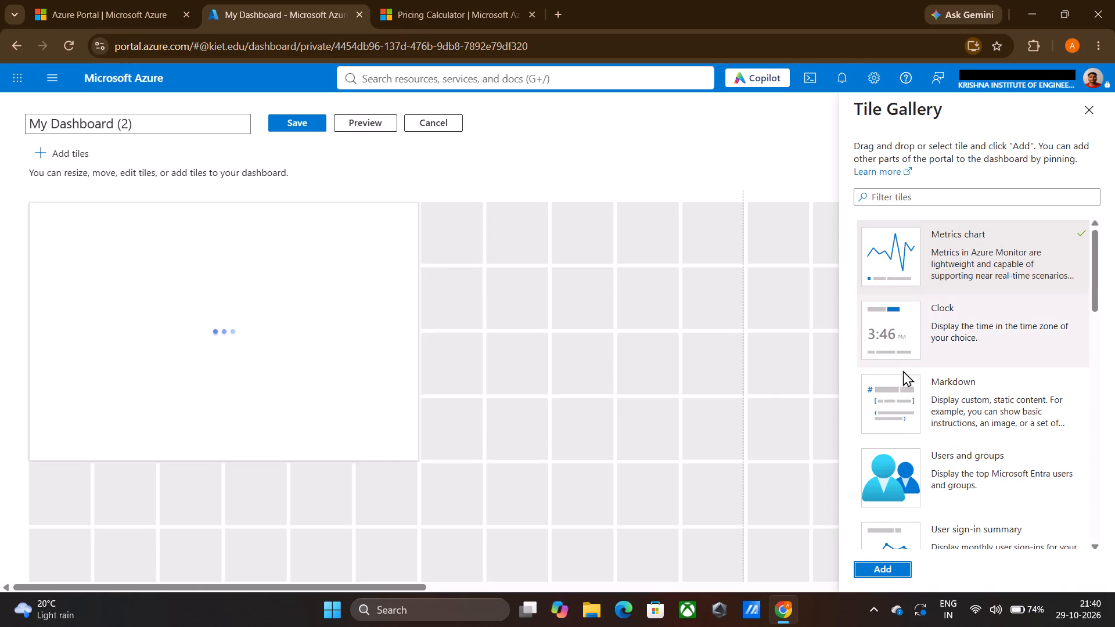
Add a Clock tile to the custom dashboard and close its settings without changing the location or time format.
left_click(897, 325)
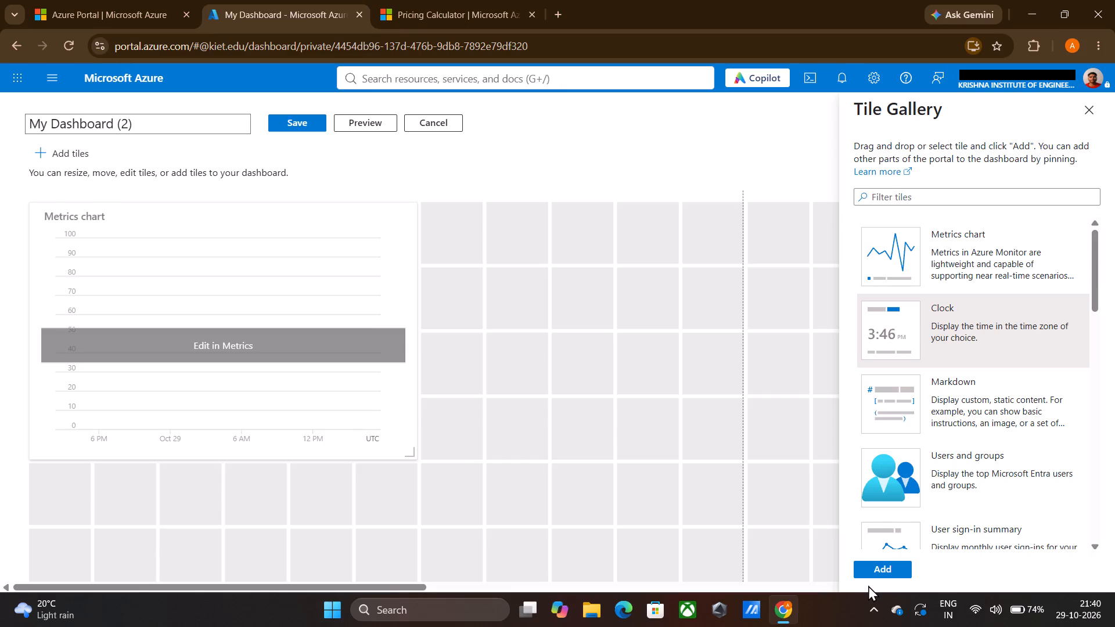
left_click(873, 570)
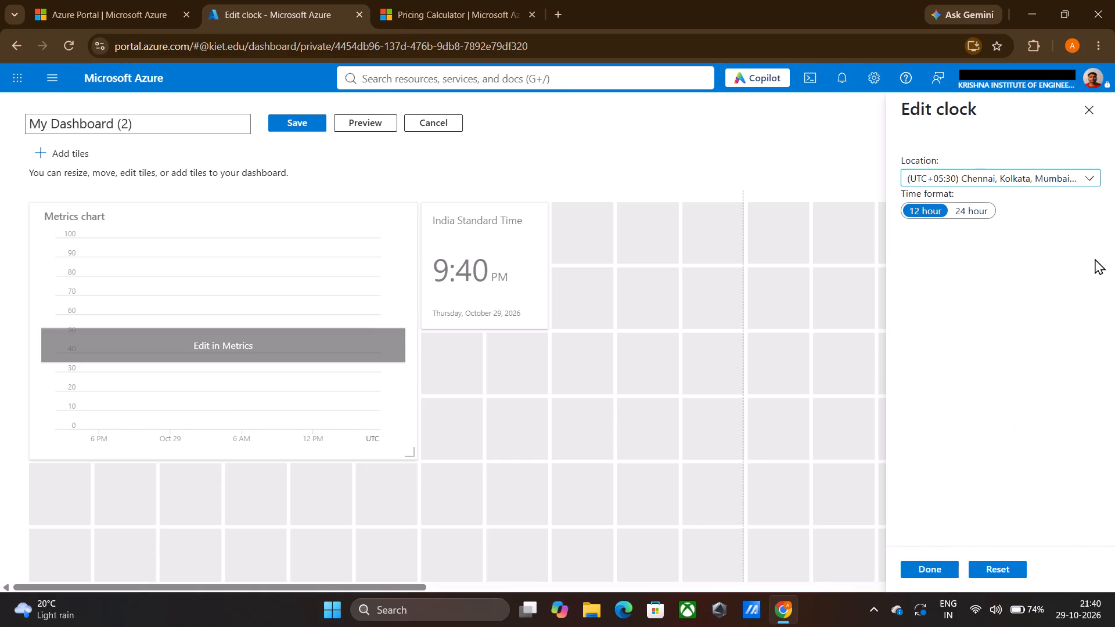
left_click(1087, 113)
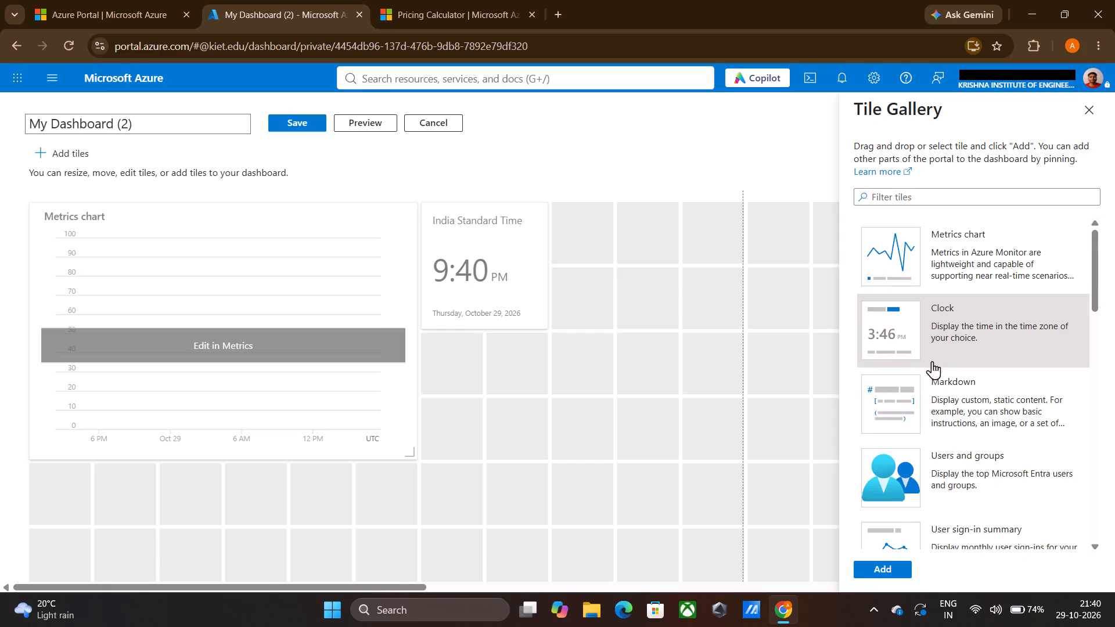
Add a Markdown tile to the custom dashboard, accepting its default title, subtitle and inline content.
left_click(901, 402)
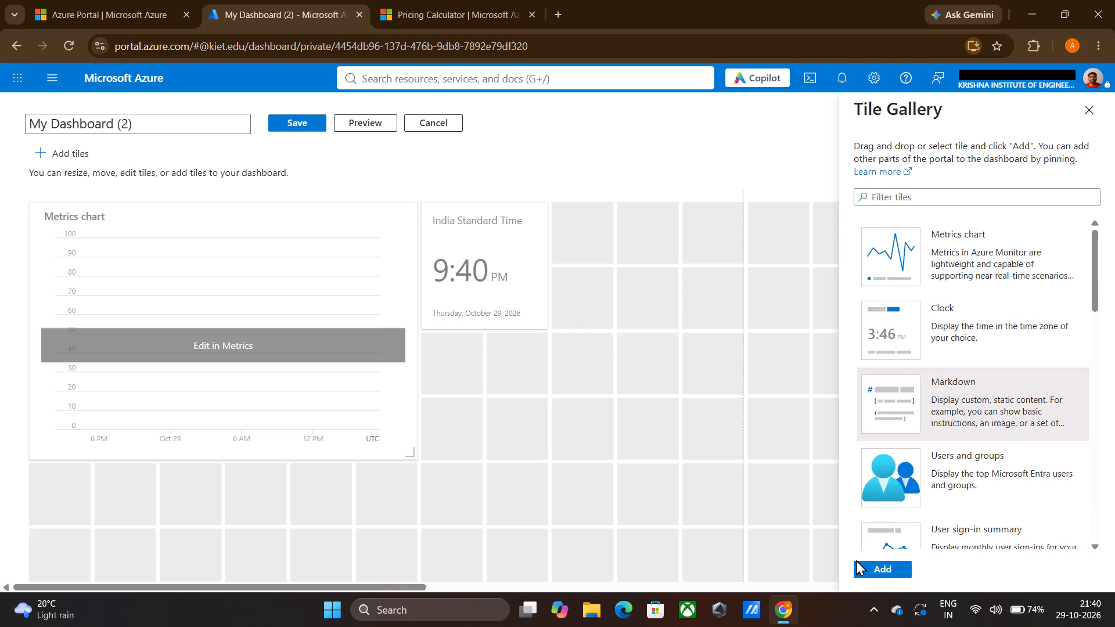
left_click(869, 568)
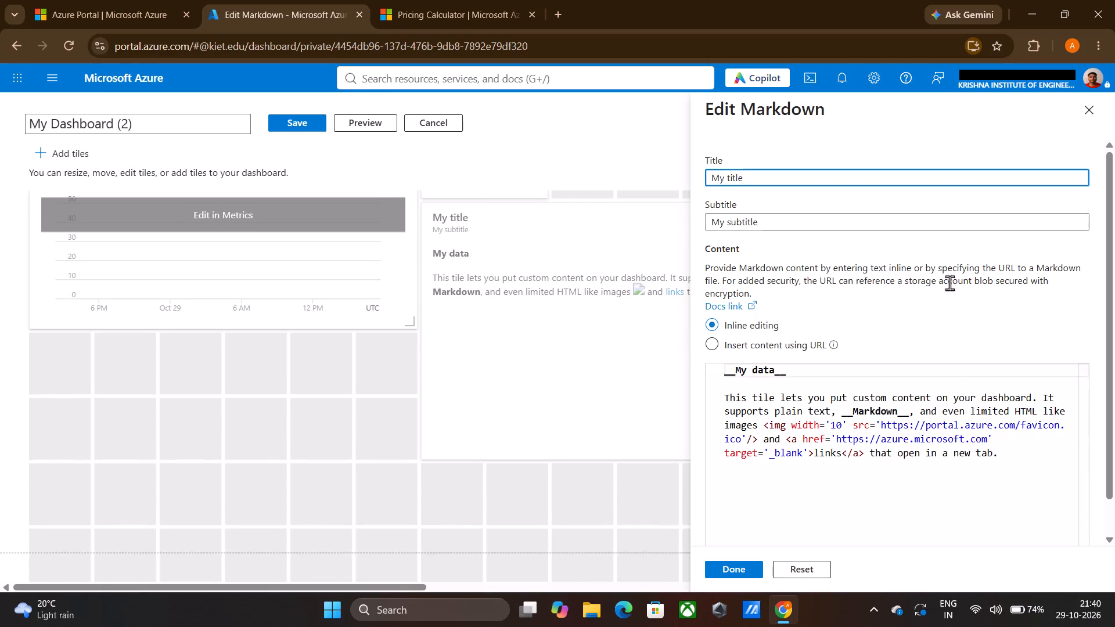
left_click(735, 565)
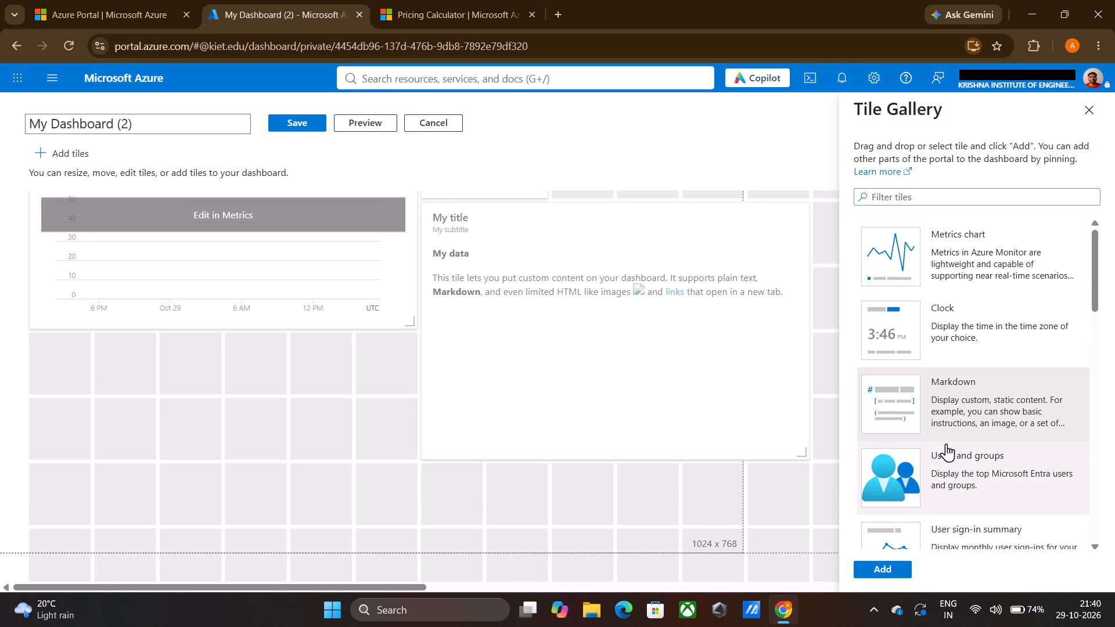
Add two Users and groups tiles from the Tile Gallery to the custom dashboard.
scroll(945, 396, "down", 2)
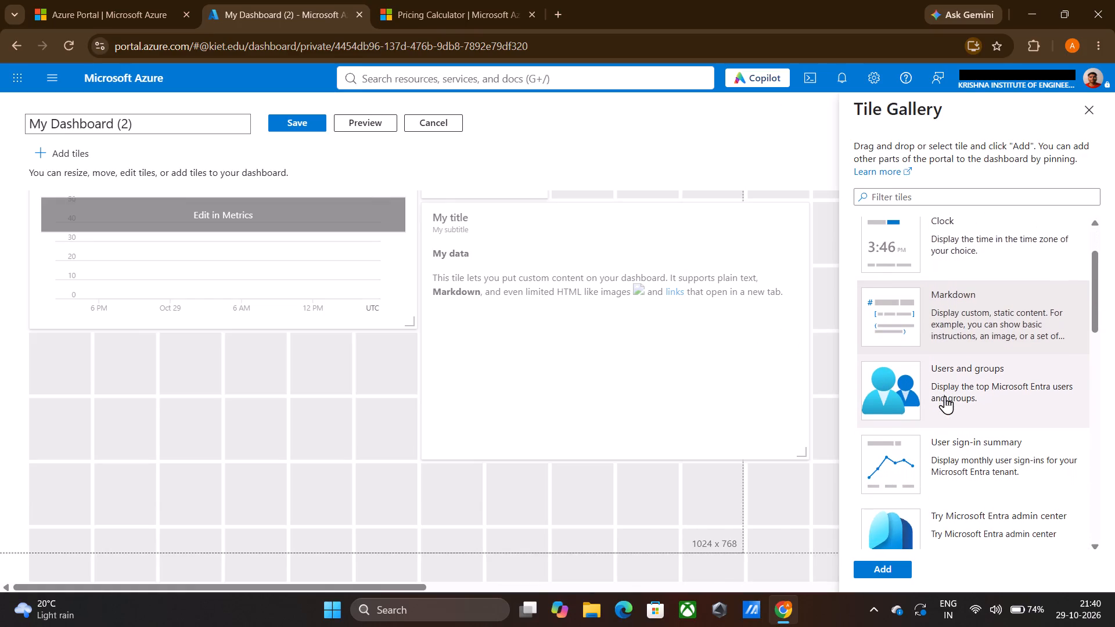
left_click(911, 396)
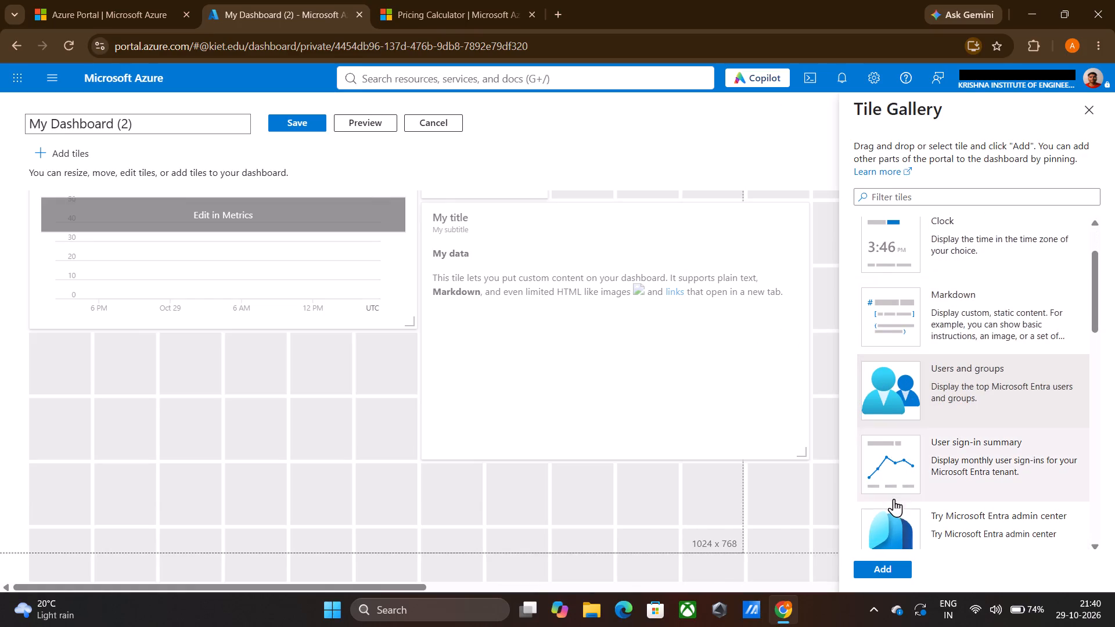
left_click(884, 576)
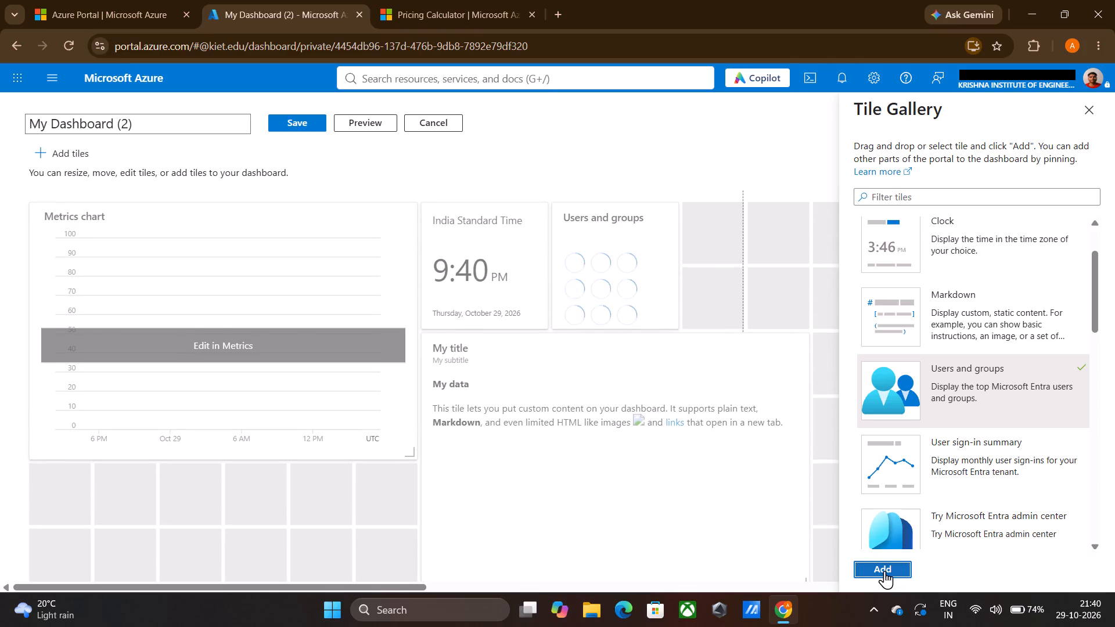
left_click(884, 570)
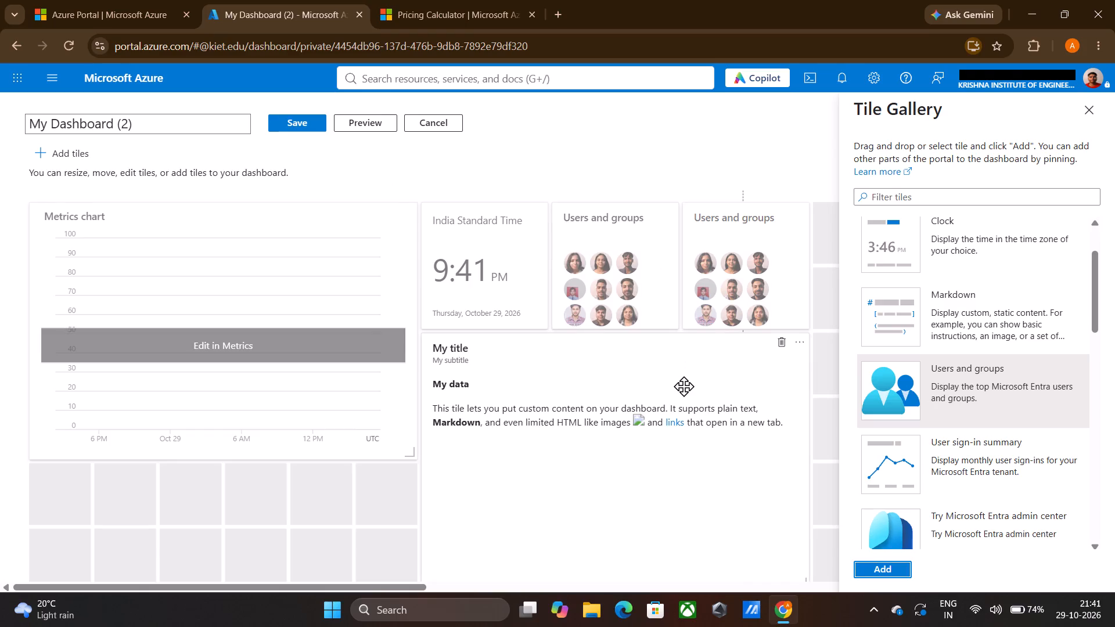
scroll(684, 386, "left", 1)
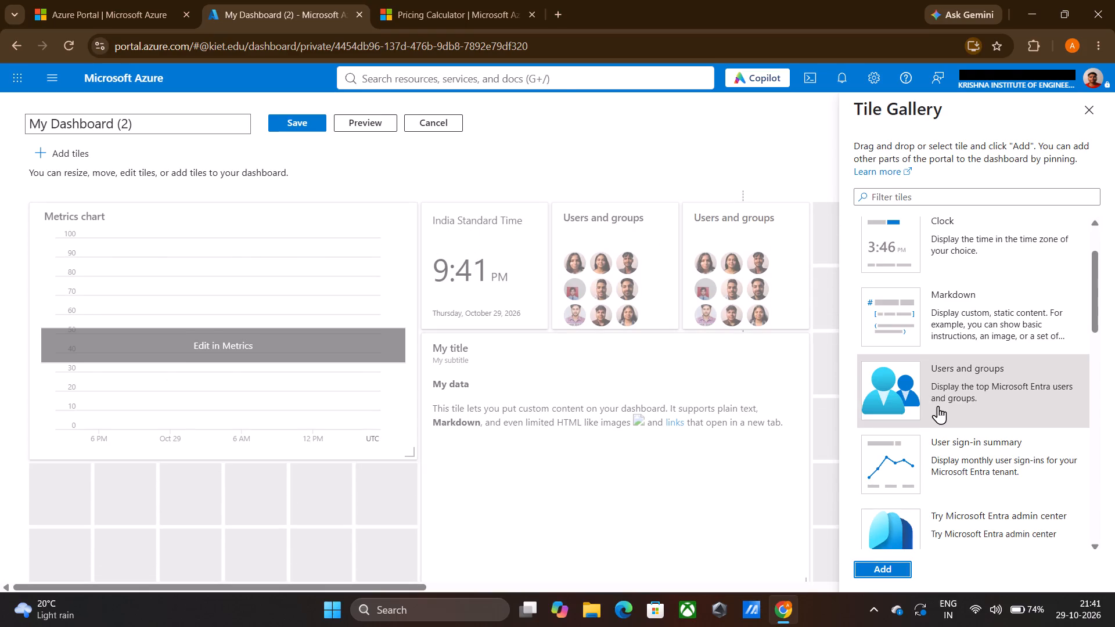
Add a User sign-in summary tile from the Tile Gallery to the custom dashboard.
scroll(938, 406, "down", 1)
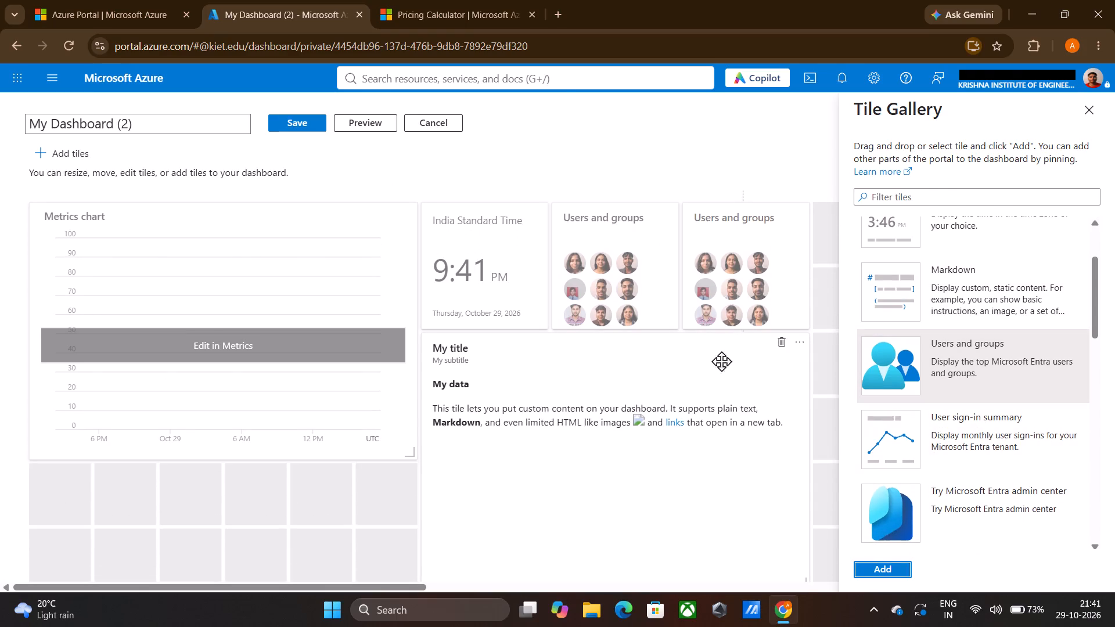
scroll(606, 348, "down", 1)
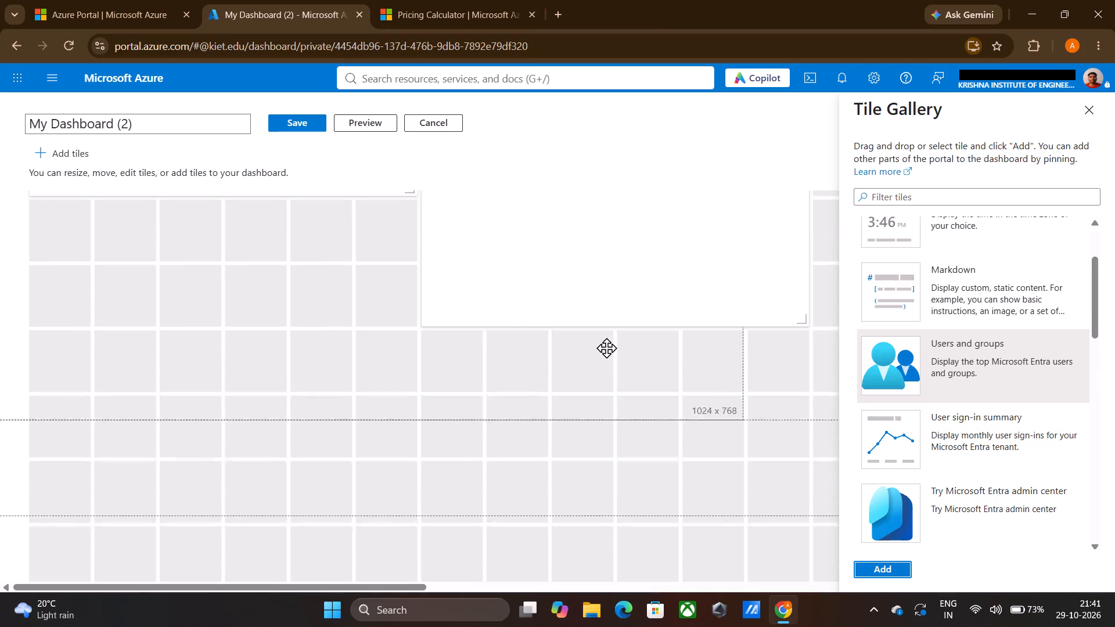
scroll(606, 348, "up", 2)
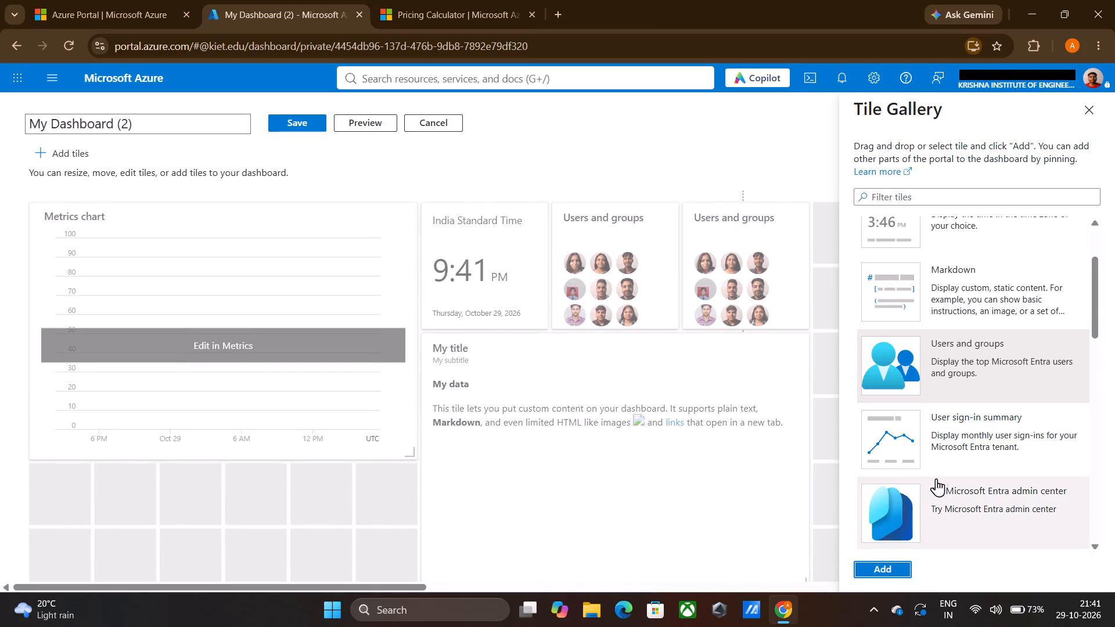
scroll(943, 347, "down", 2)
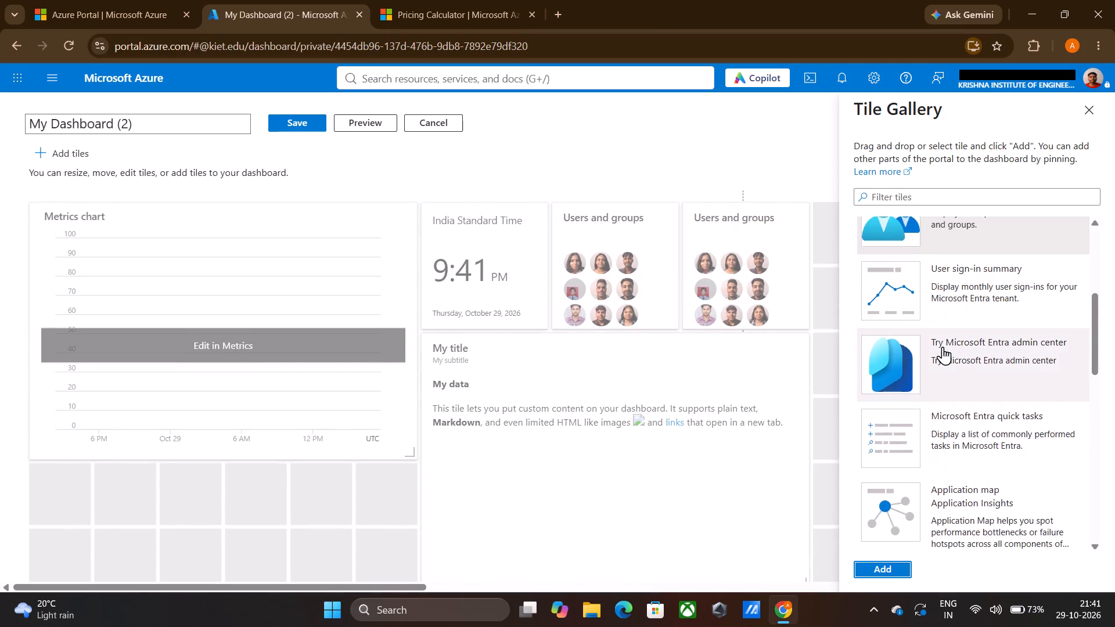
scroll(943, 347, "down", 1)
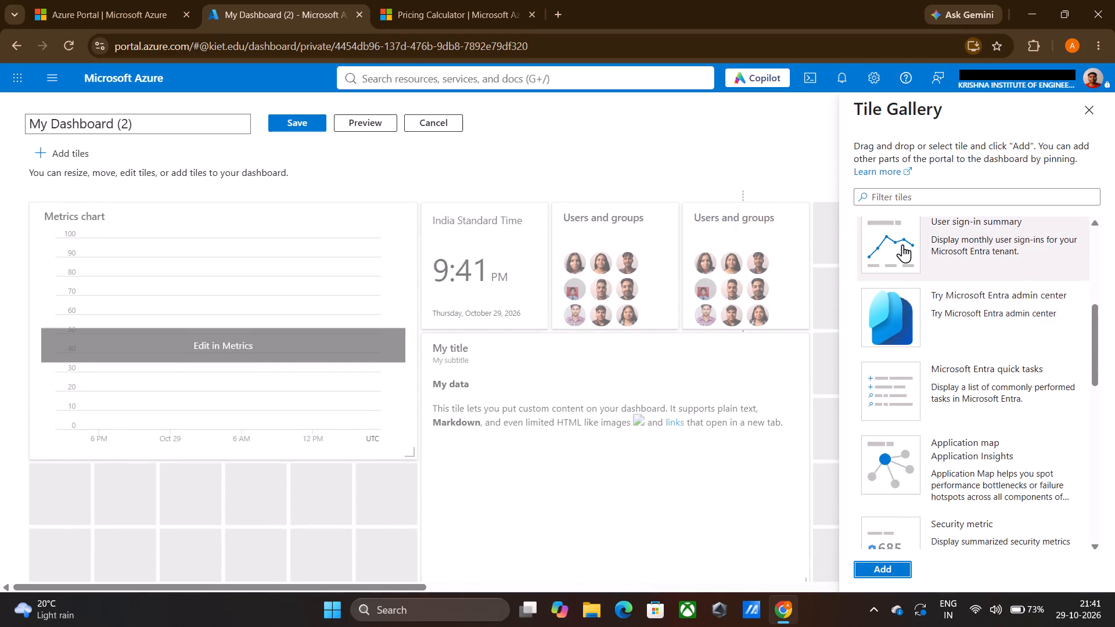
left_click(902, 244)
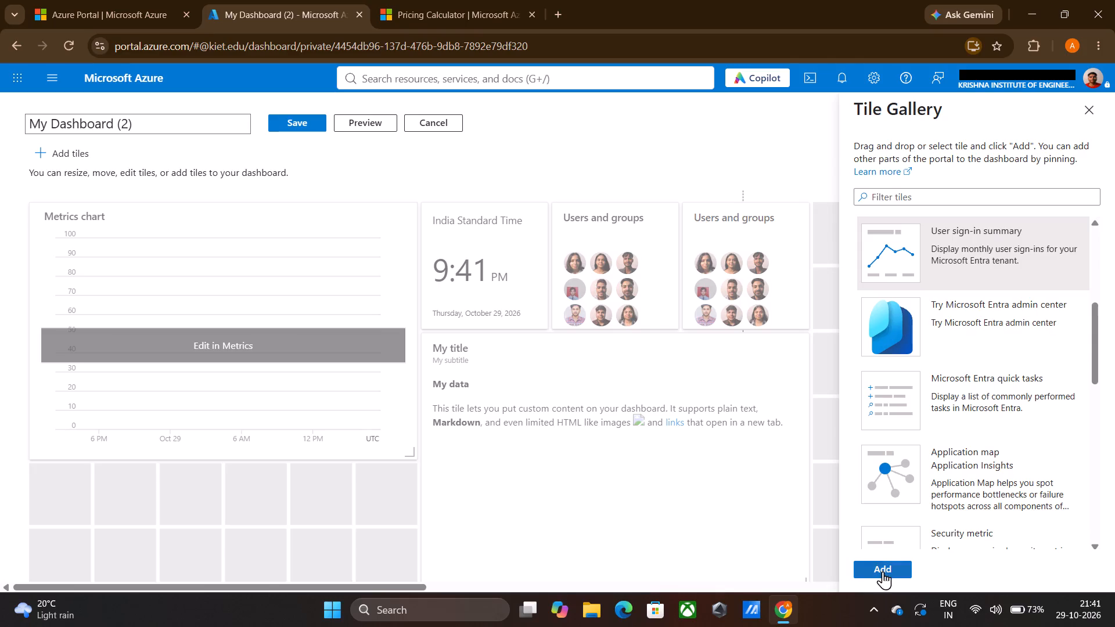
left_click(882, 572)
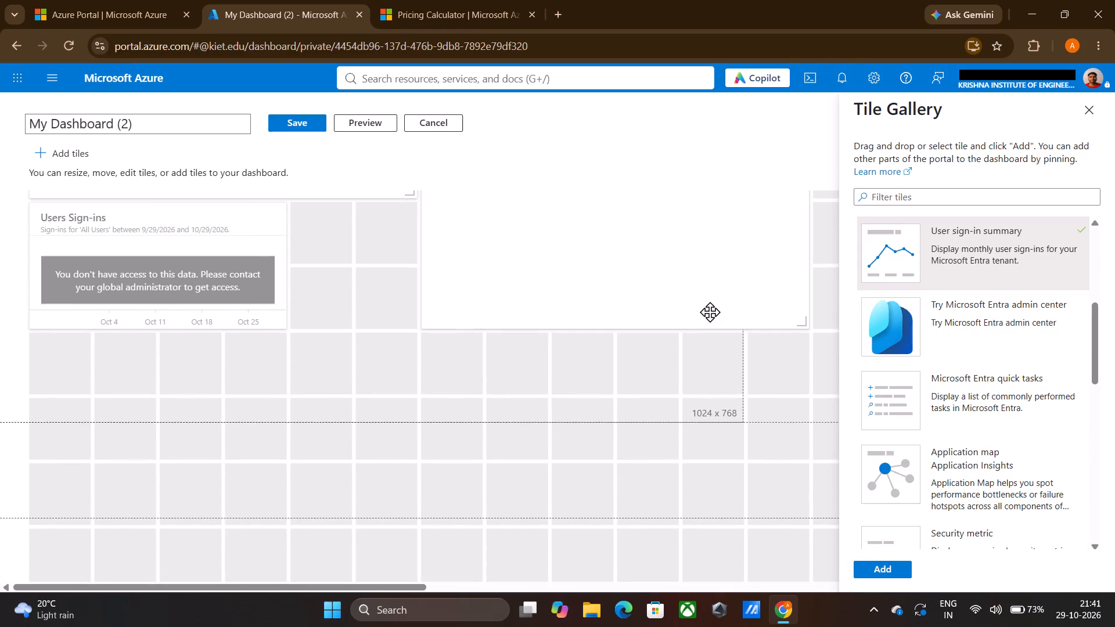
Review the tile layout and save the custom dashboard under its default name.
scroll(710, 312, "up", 6)
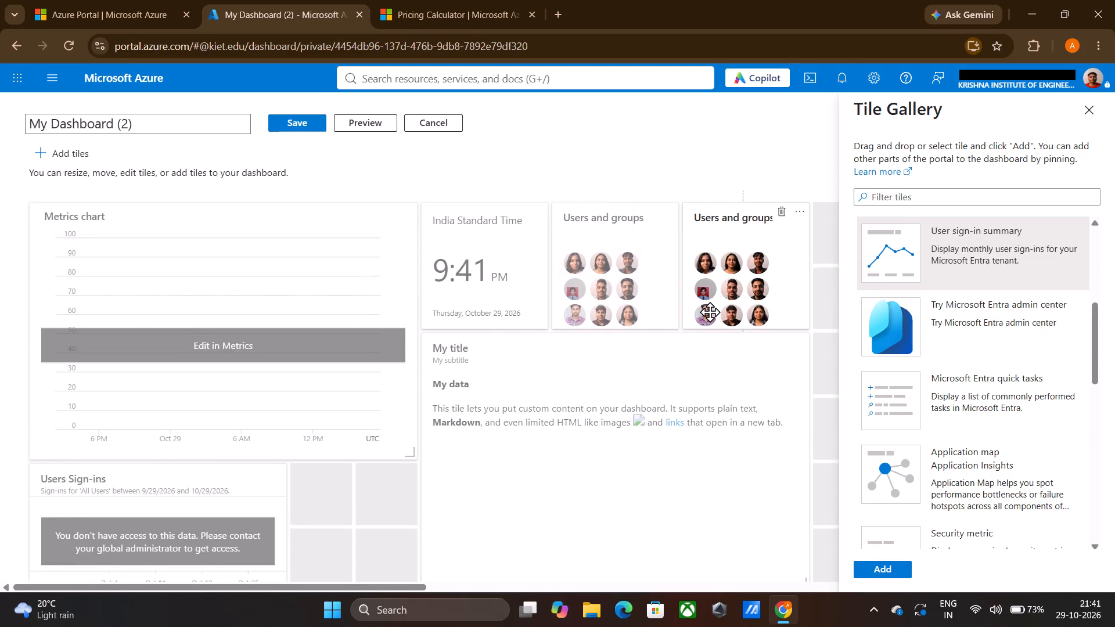
scroll(710, 312, "up", 2)
scroll(710, 312, "down", 1)
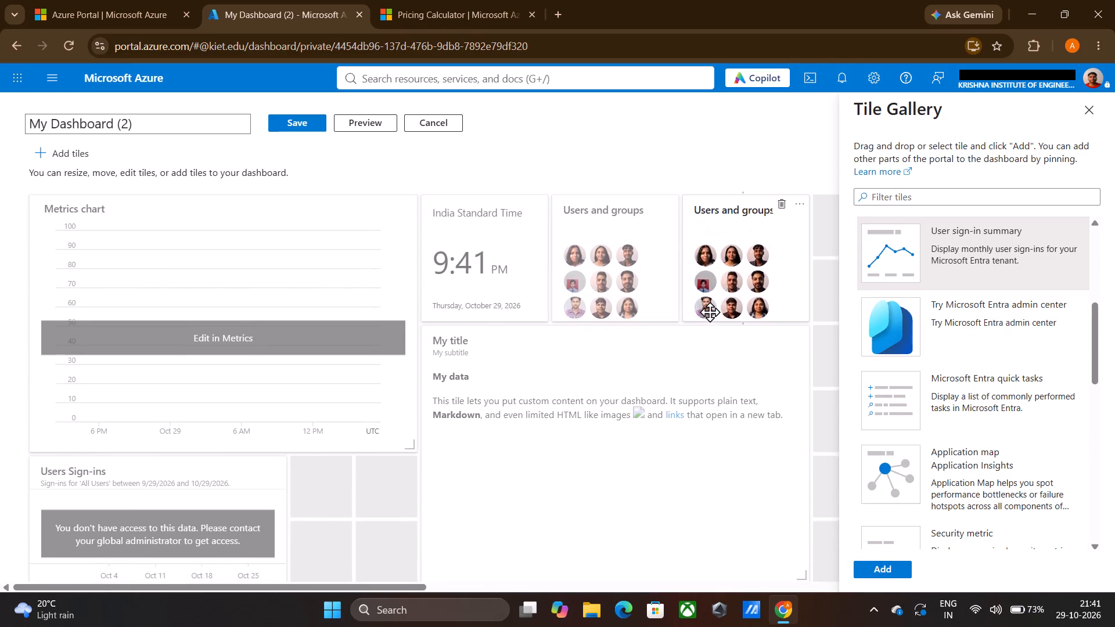
scroll(710, 312, "down", 1)
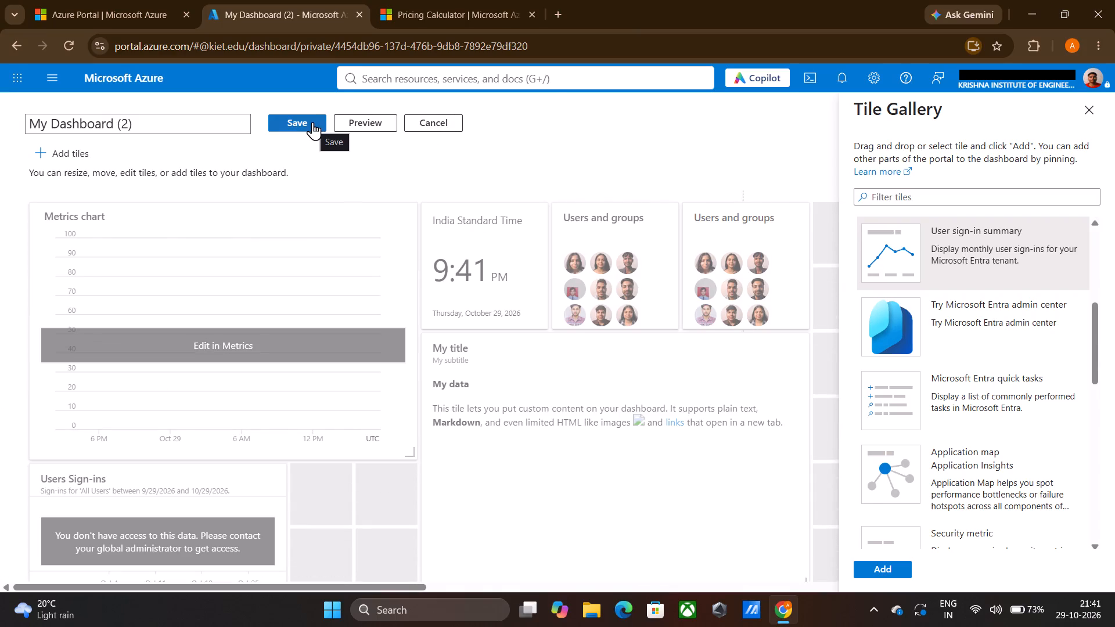
left_click(312, 122)
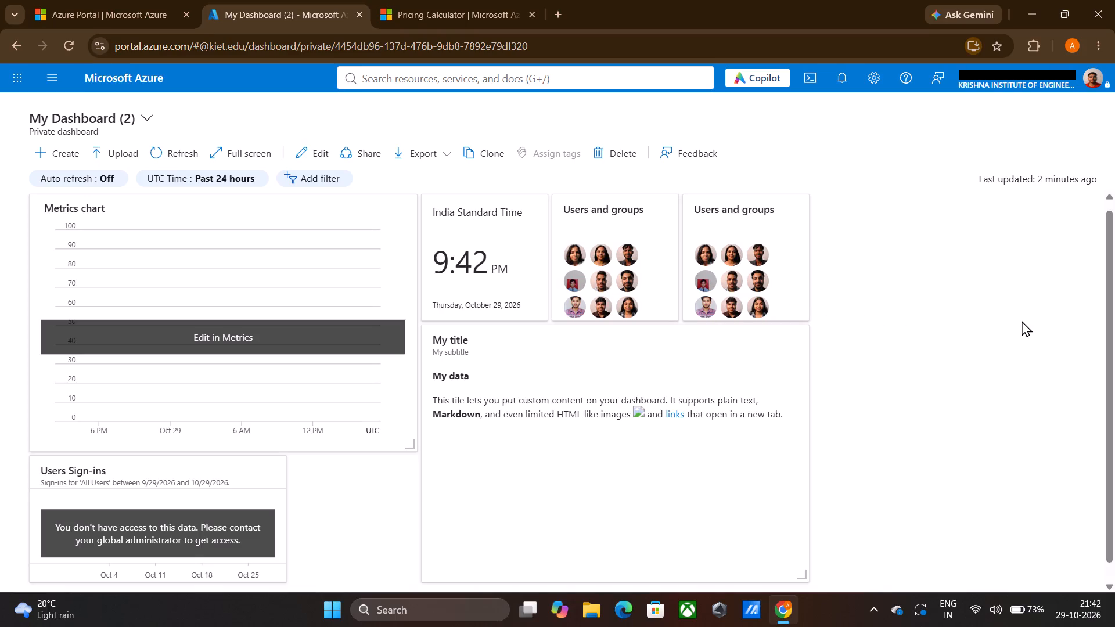
Capture a full-screen screenshot of the saved custom dashboard and dismiss the capture notification.
key("Print")
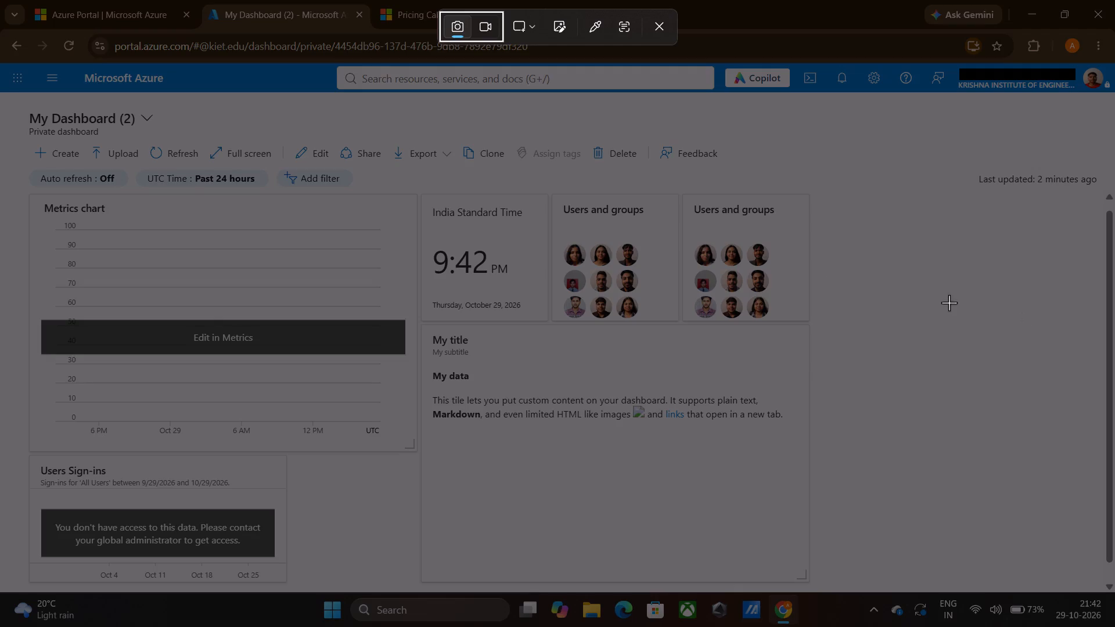
left_click_drag(0, 0, 275, 248)
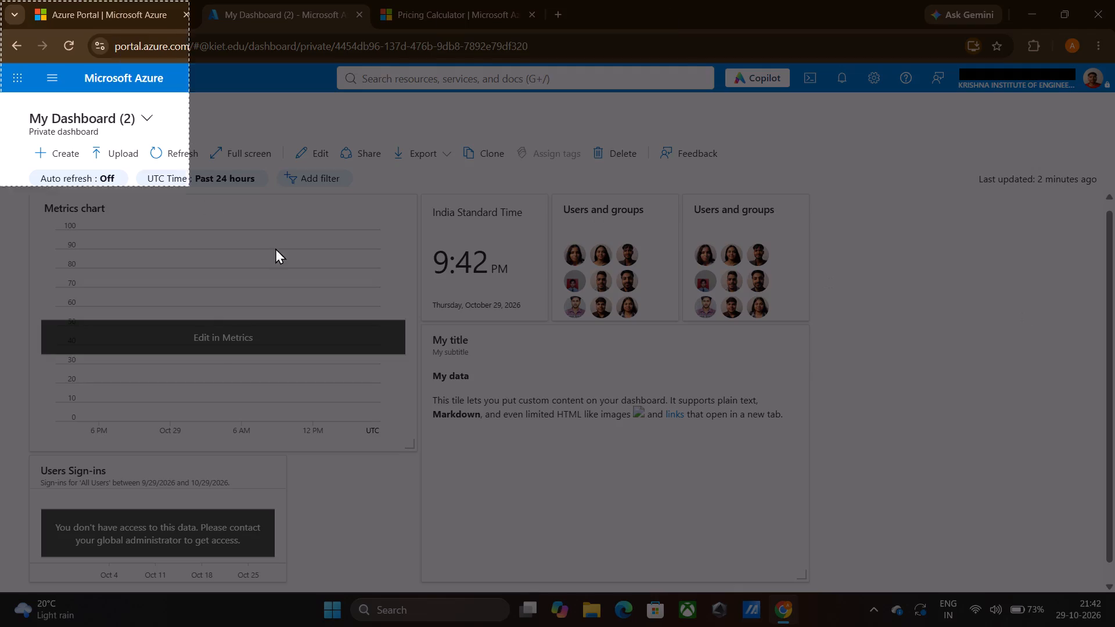
left_click_drag(275, 248, 1114, 626)
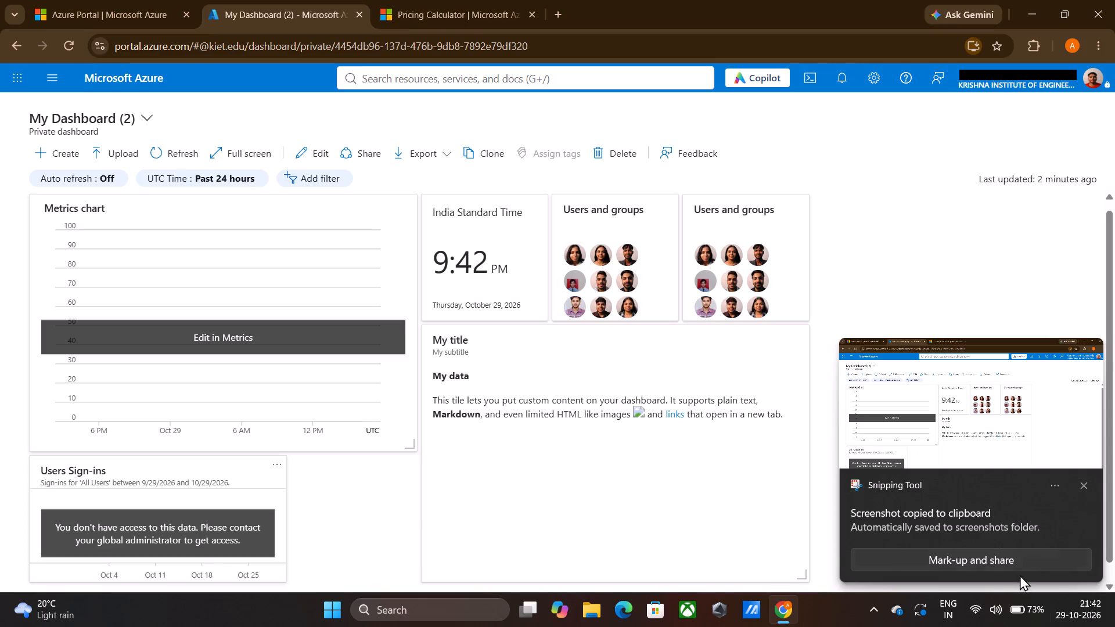
left_click(1086, 484)
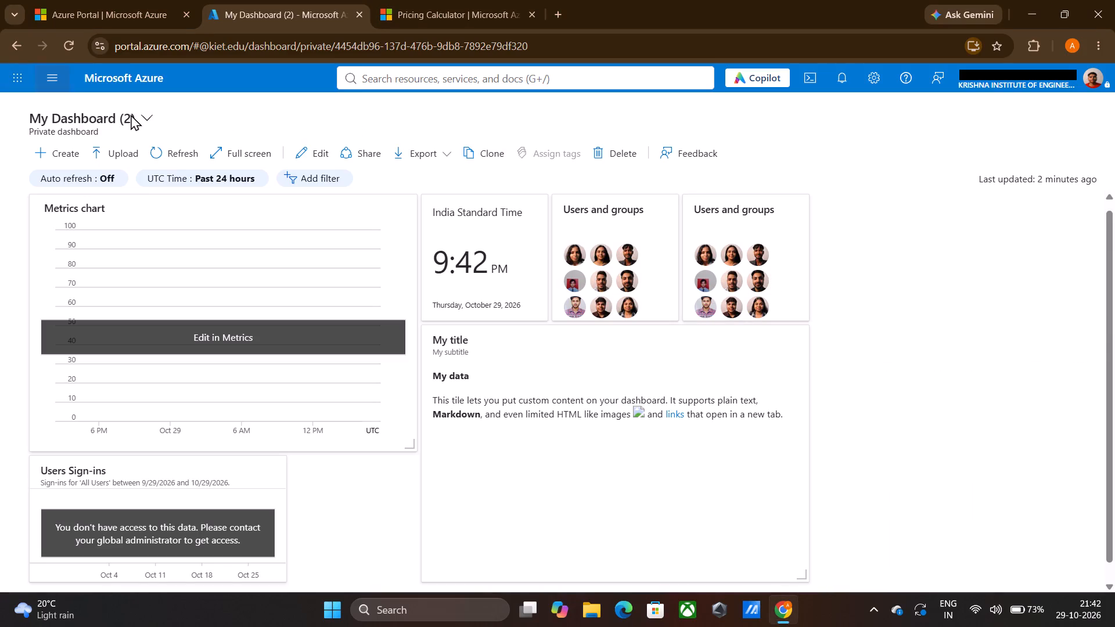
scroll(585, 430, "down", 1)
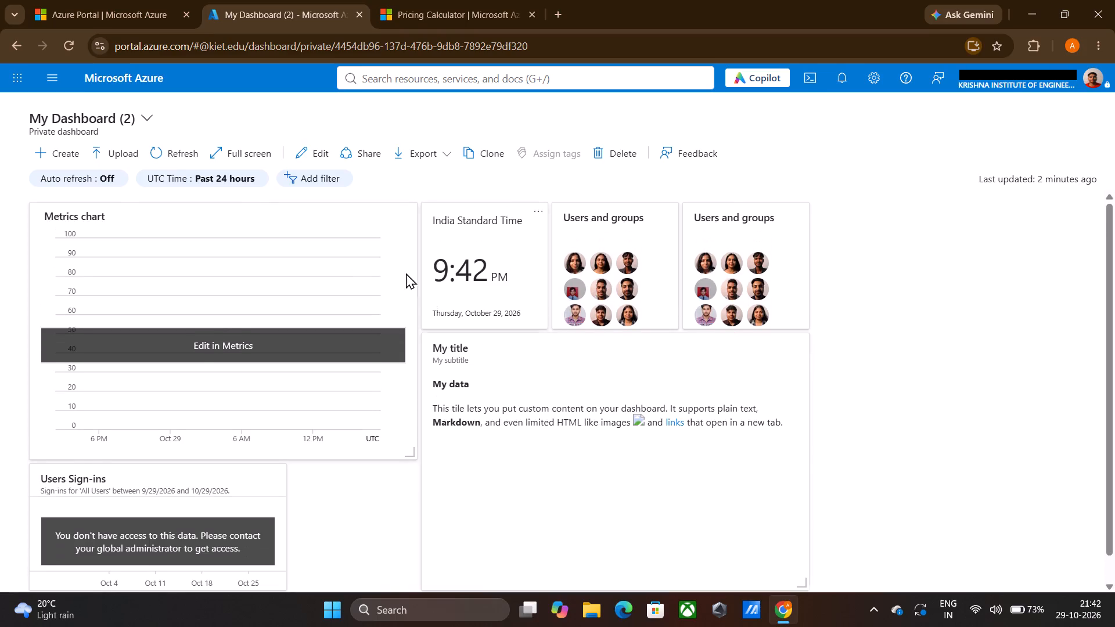